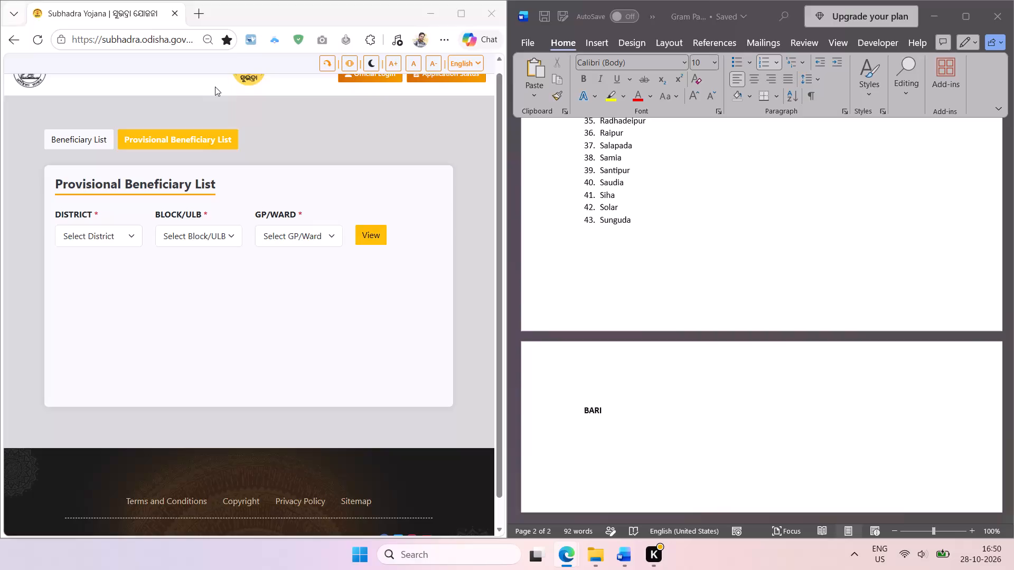
Set the provisional beneficiary list's district to Jajpur and its block to Bari.
scroll(668, 337, "down", 2)
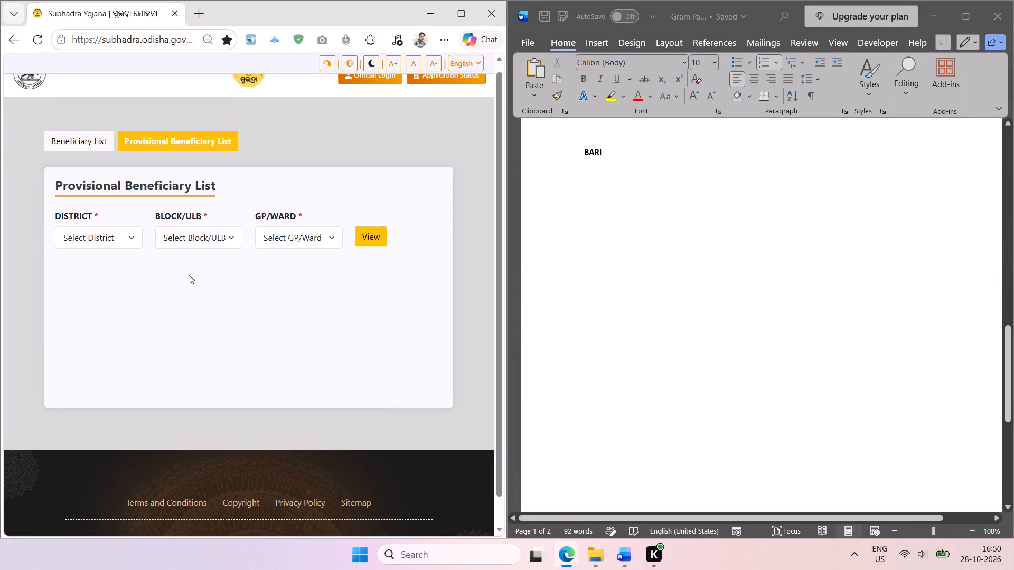
scroll(189, 274, "down", 1)
left_click(123, 238)
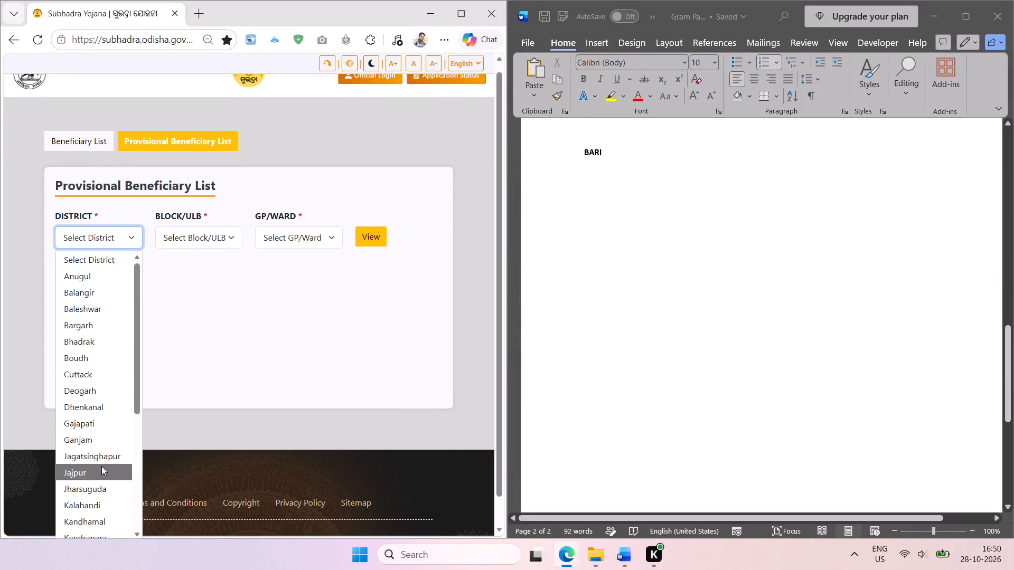
left_click(101, 467)
left_click(190, 232)
left_click(193, 306)
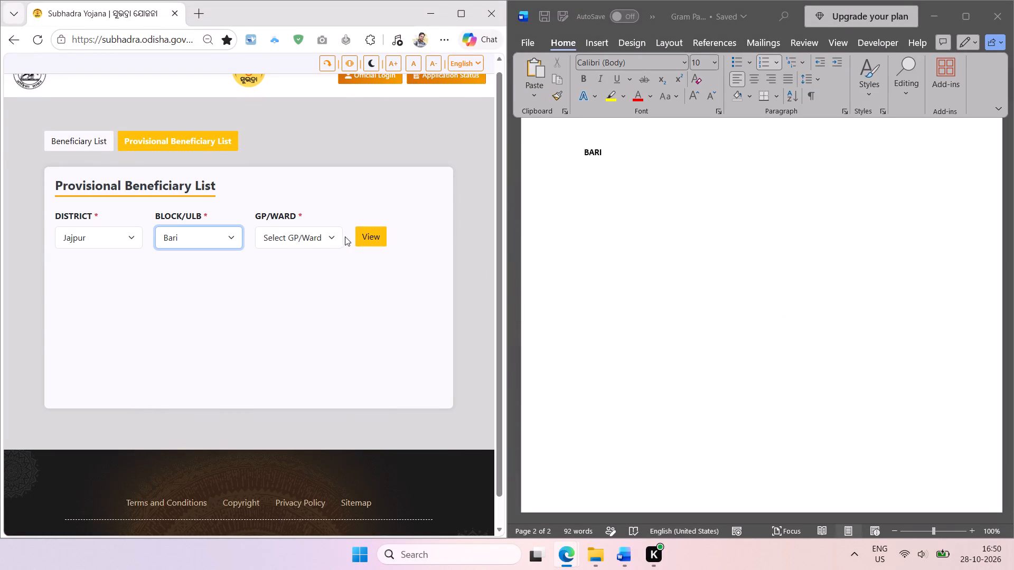
Capture the GP/Ward option names from Allipur to Kalamatia as text and paste them under the BARI heading in Word.
left_click(317, 232)
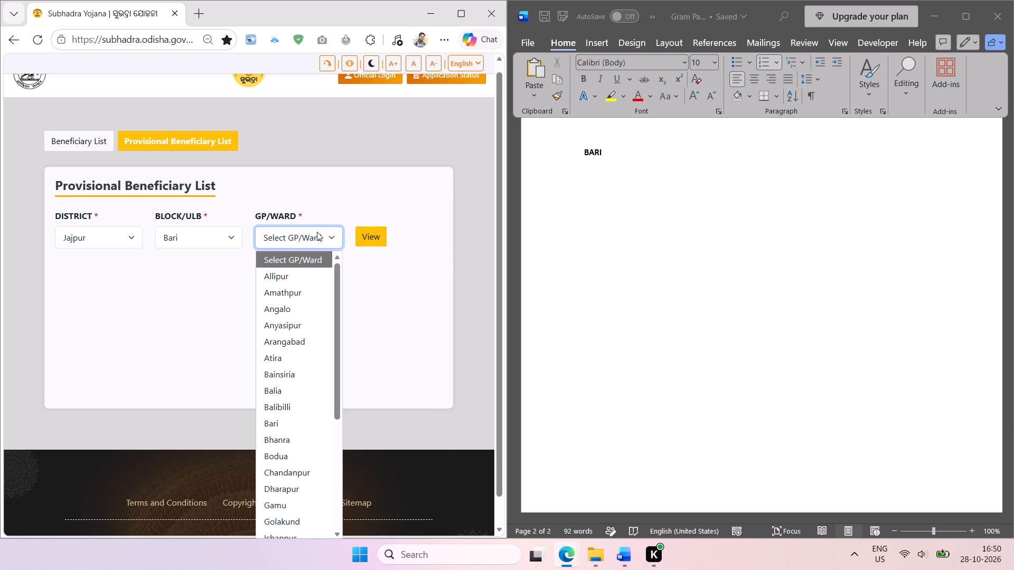
left_click(477, 116)
scroll(474, 151, "down", 1)
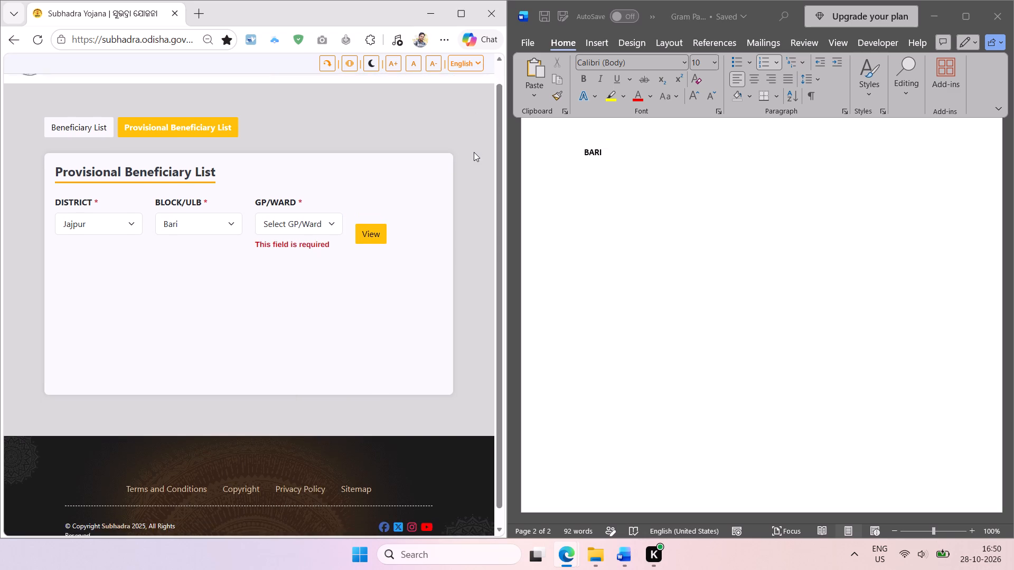
scroll(474, 152, "down", 2)
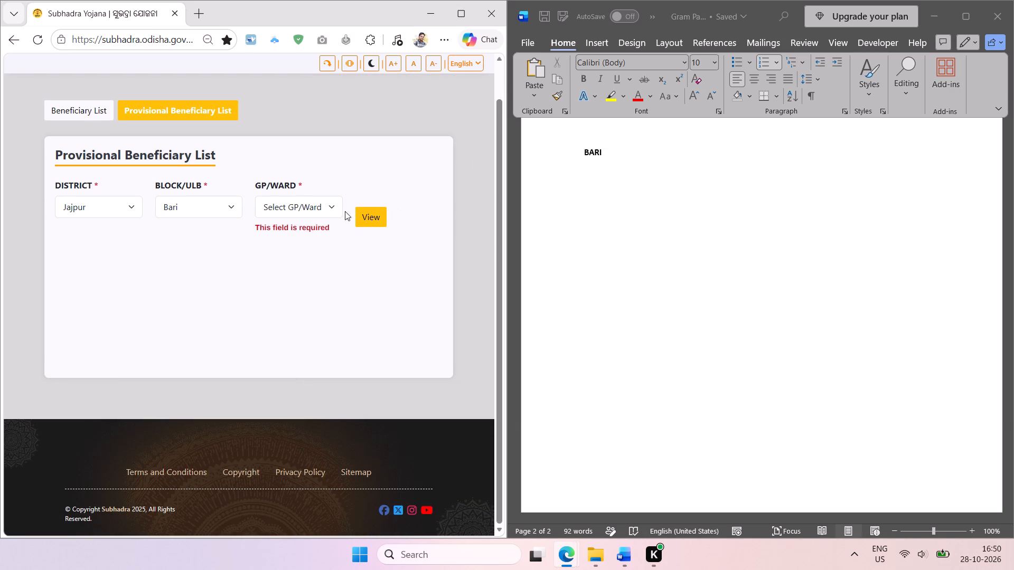
left_click(335, 207)
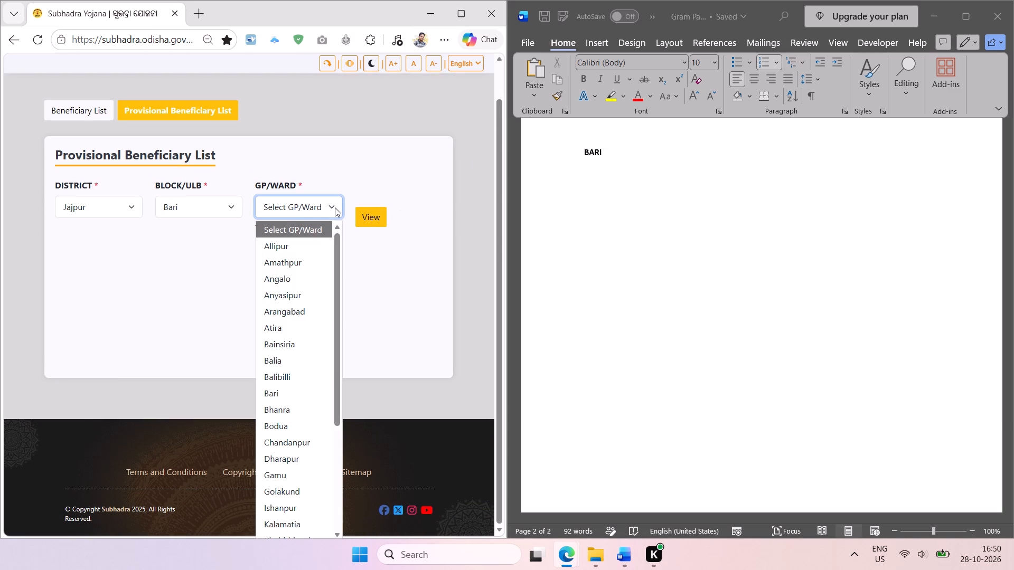
key("shift+super+t")
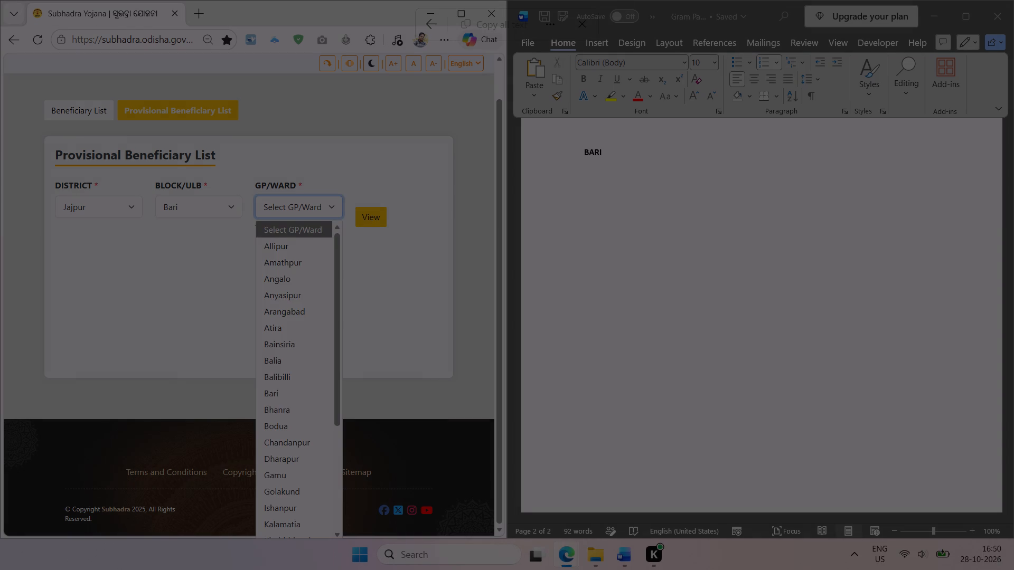
left_click_drag(256, 240, 341, 530)
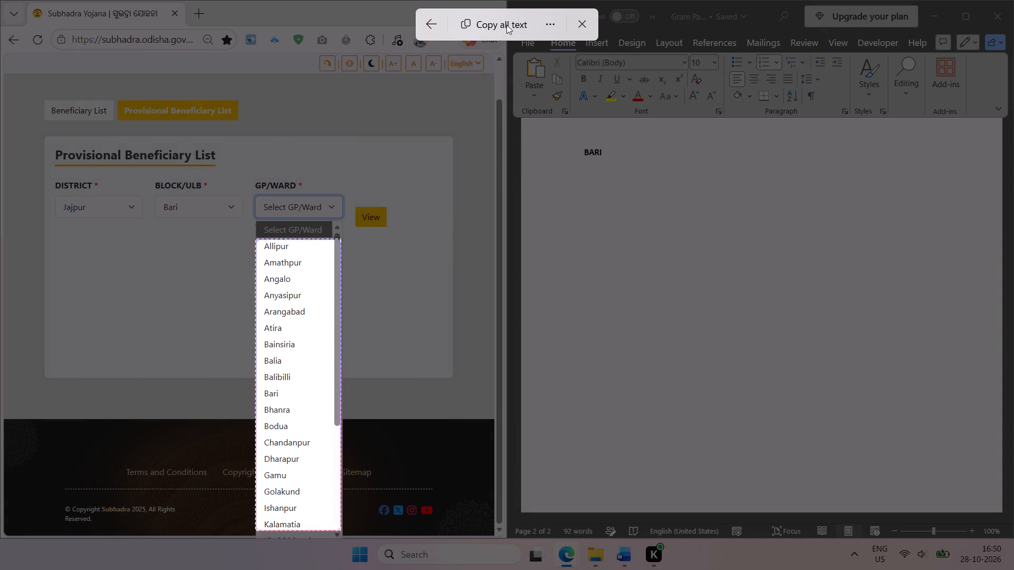
left_click(506, 25)
left_click(623, 163)
left_click(597, 172)
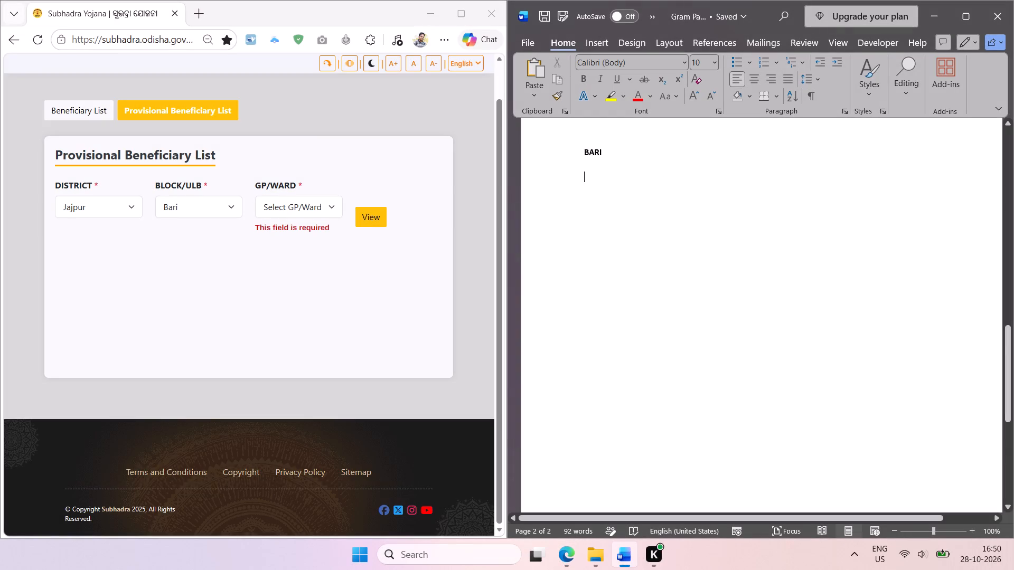
key("ctrl+v")
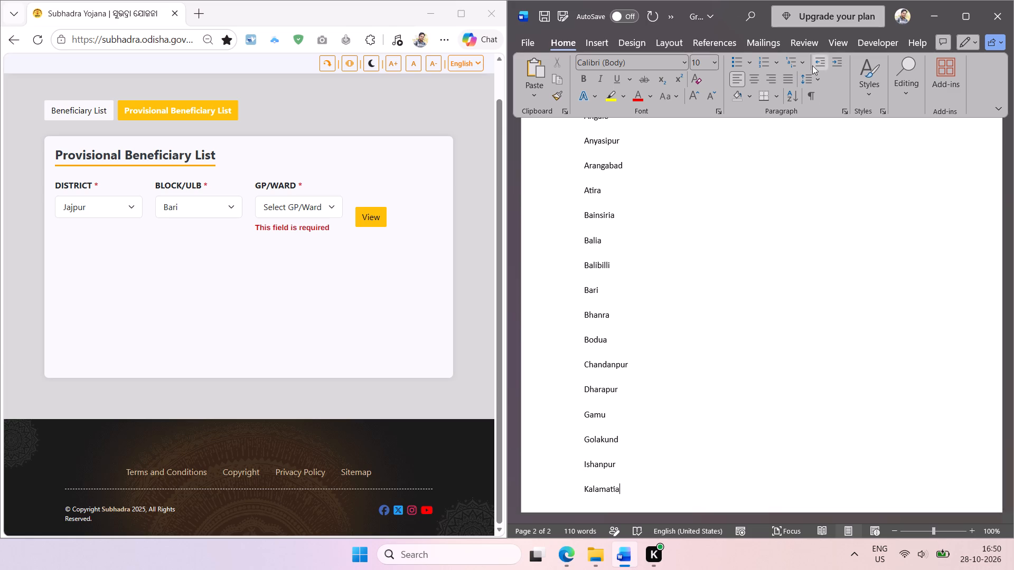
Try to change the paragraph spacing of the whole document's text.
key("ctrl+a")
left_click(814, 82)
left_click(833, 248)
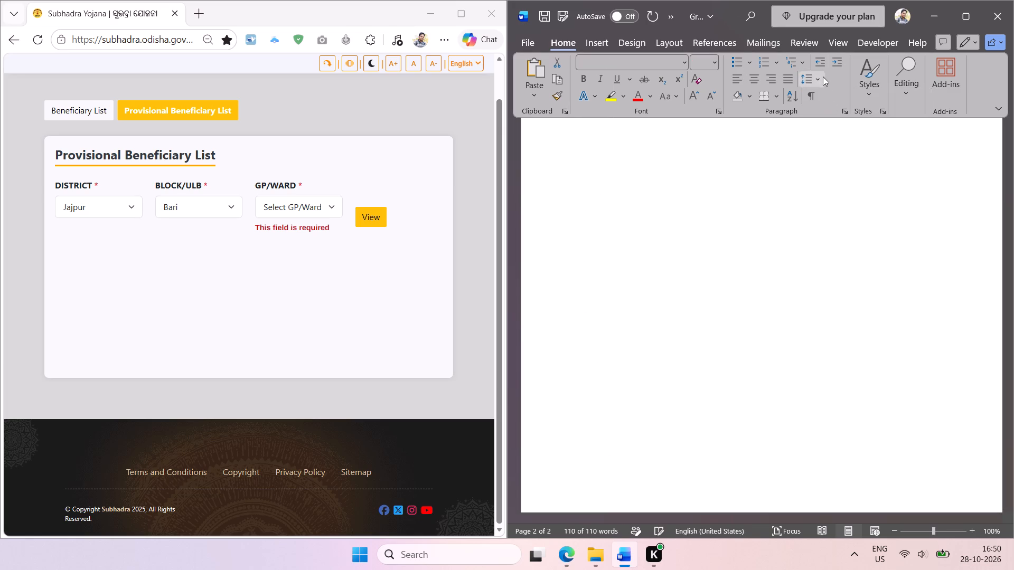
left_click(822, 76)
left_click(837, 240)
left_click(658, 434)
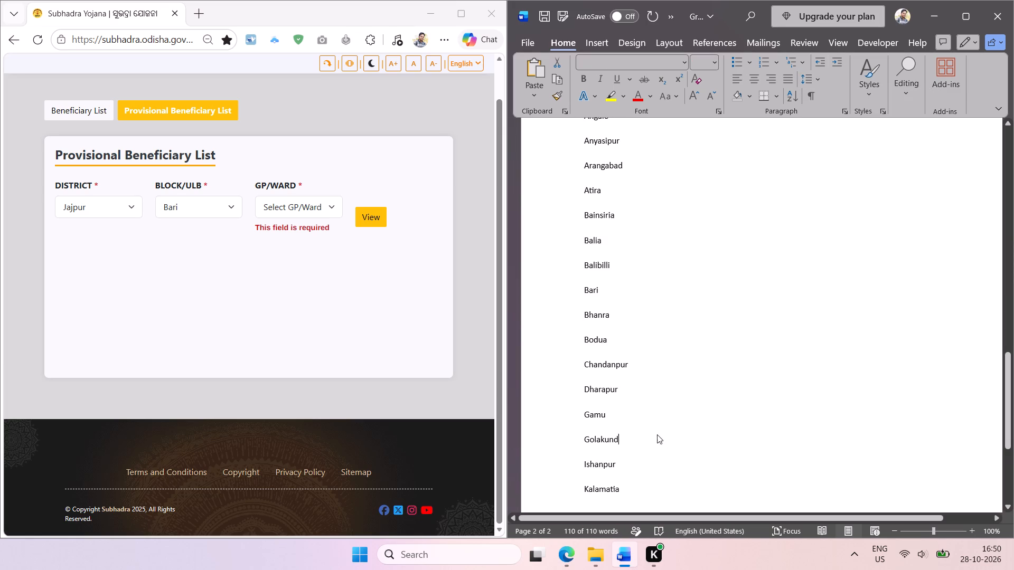
Add two new lines after Kalamatia at the end of the BARI list.
scroll(651, 413, "down", 3)
left_click(635, 279)
key("Return")
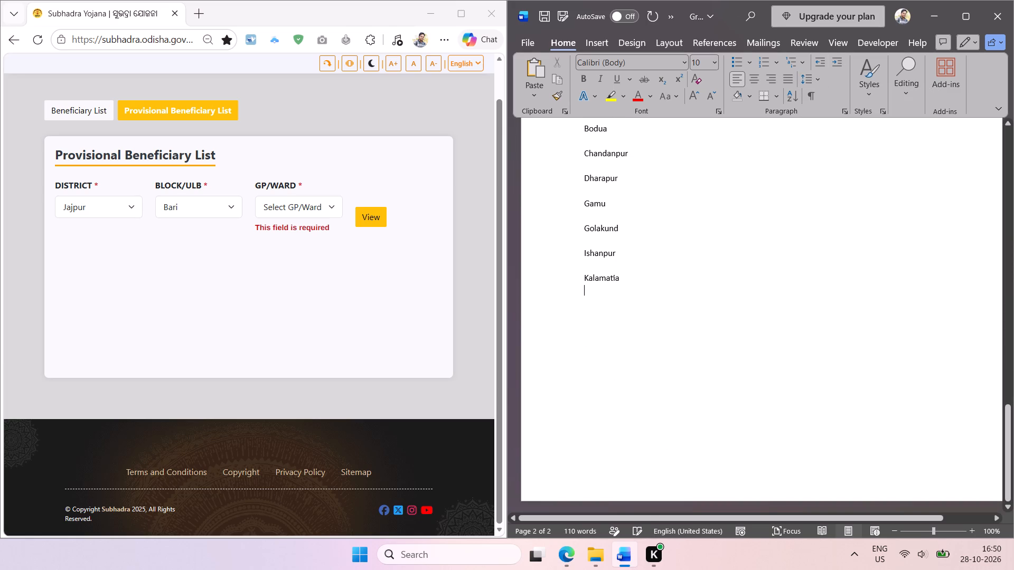
key("Return")
Capture the GP/Ward option names from Kalamatia to Udayanathpur in the browser as text and paste them at the end of the Word list.
left_click(328, 213)
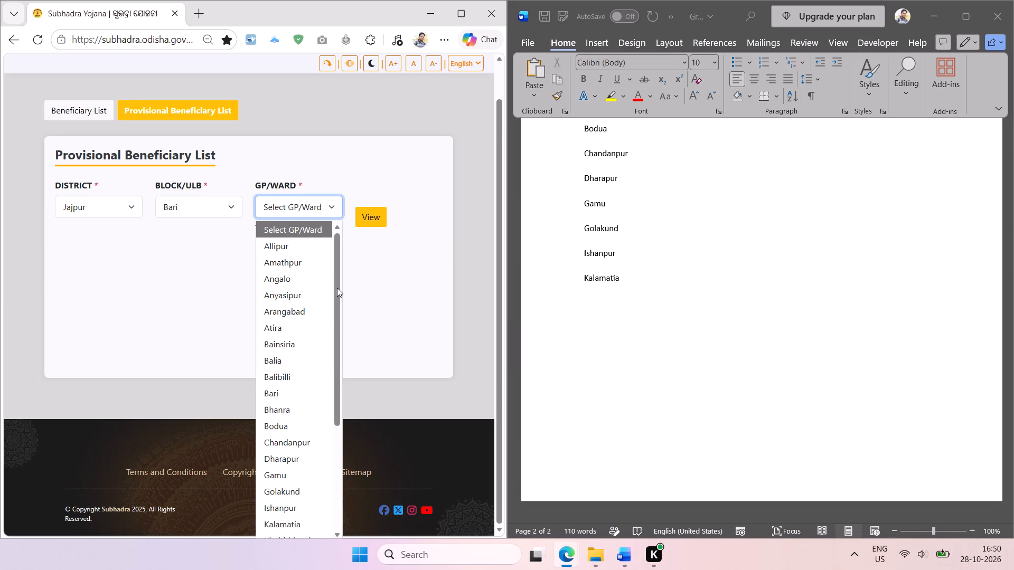
left_click_drag(337, 281, 360, 440)
left_click_drag(496, 441, 496, 492)
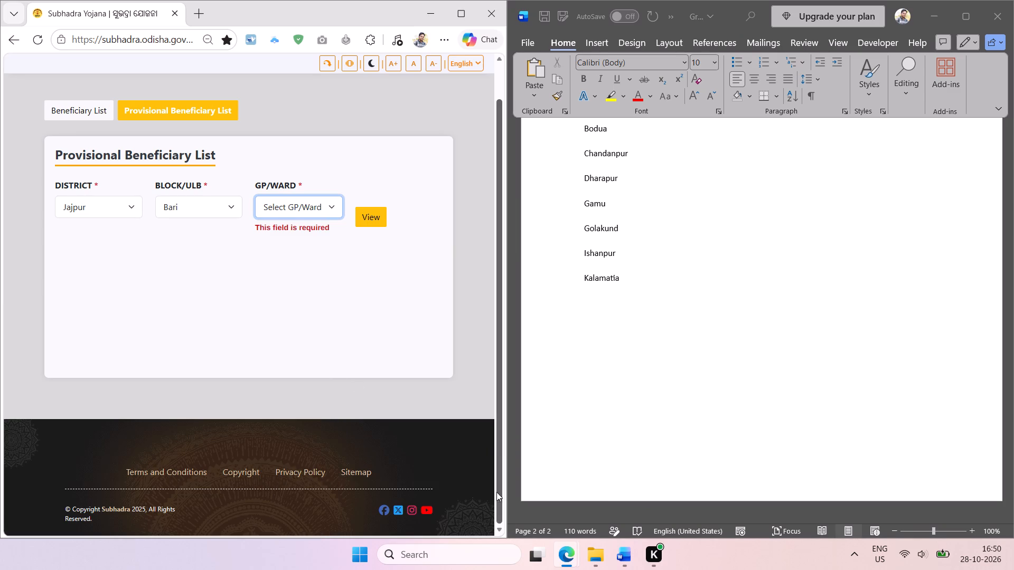
left_click_drag(496, 492, 495, 493)
left_click(331, 206)
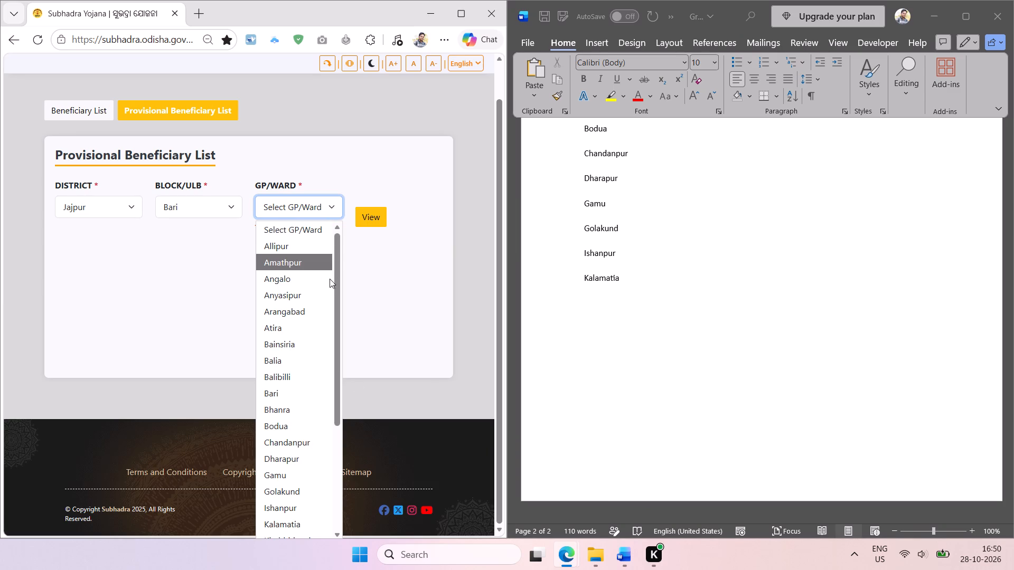
left_click_drag(335, 269, 359, 450)
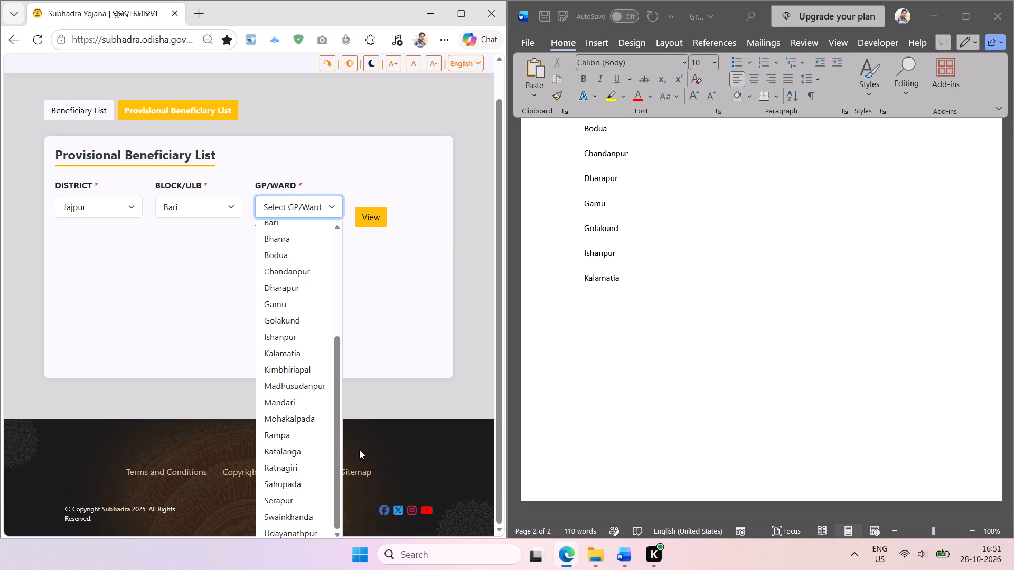
key("shift+super+t")
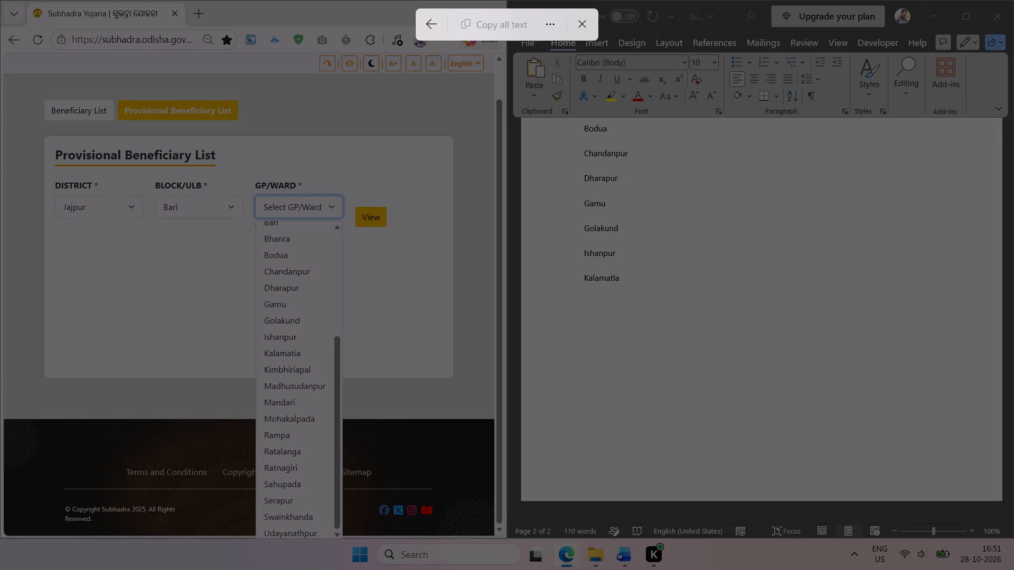
left_click_drag(259, 346, 358, 486)
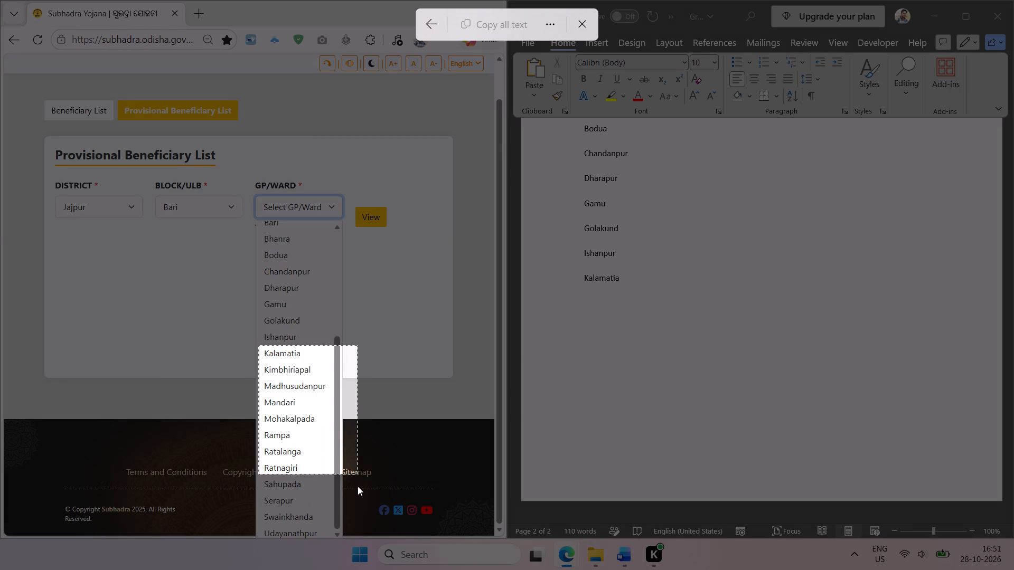
left_click_drag(358, 486, 333, 543)
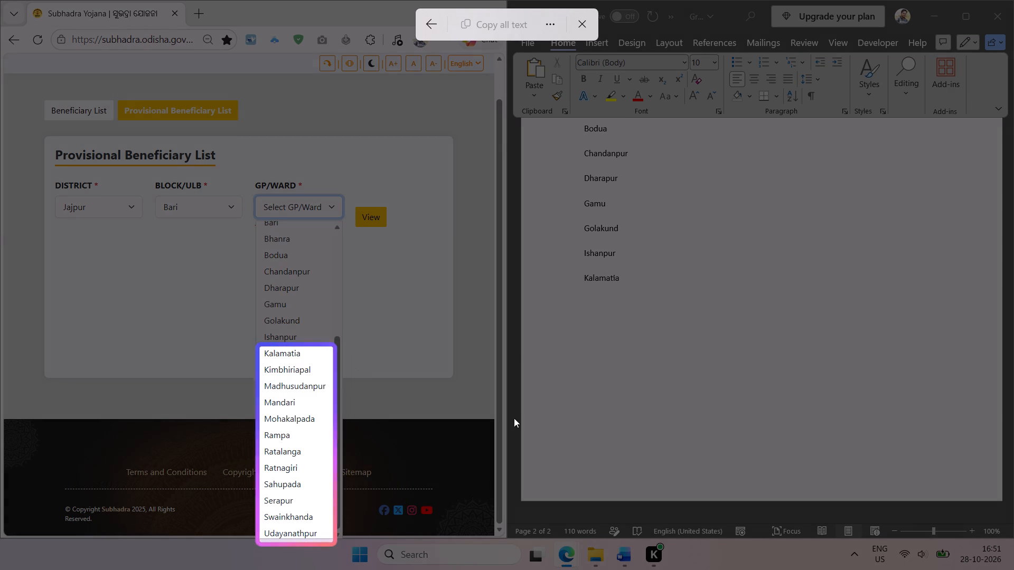
left_click(499, 25)
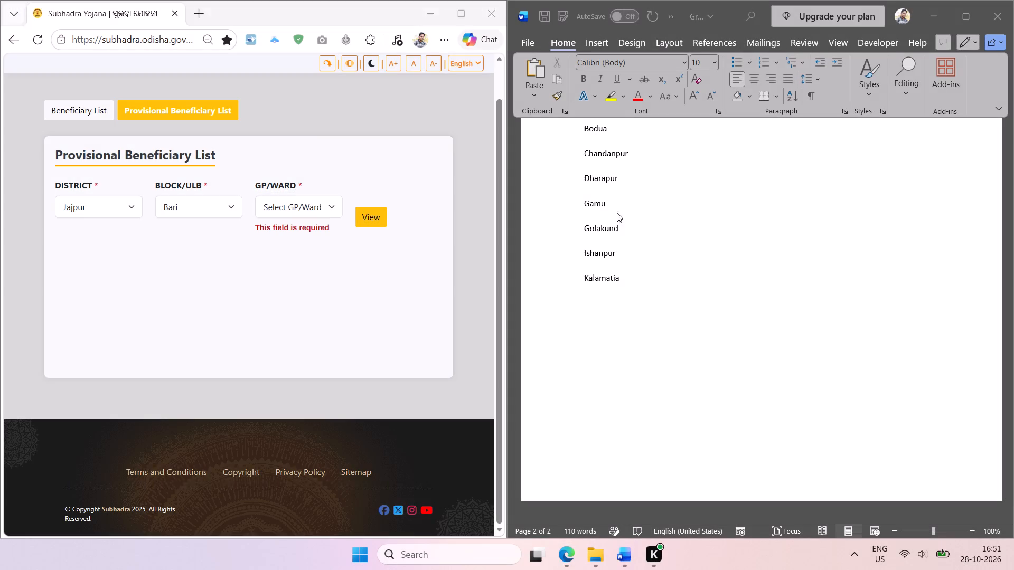
left_click(604, 296)
key("ctrl+v")
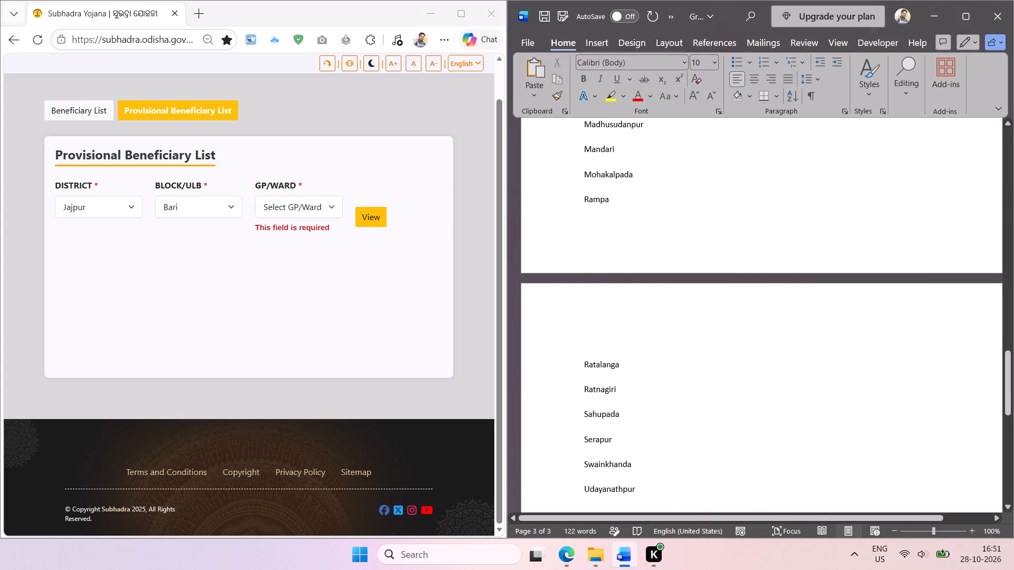
Remove the blank lines between the names from Udayanathpur back to Madhusudanpur.
key("Up")
key("BackSpace")
key("Up")
key("BackSpace")
key("Up")
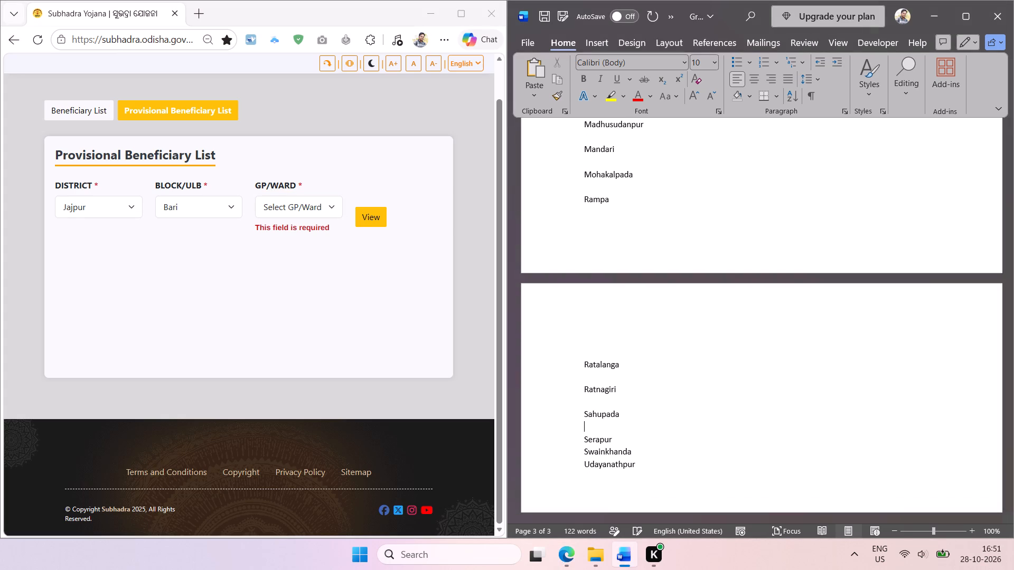
key("BackSpace")
key("Up")
key("BackSpace")
key("Up")
key("BackSpace")
key("Up")
key("BackSpace")
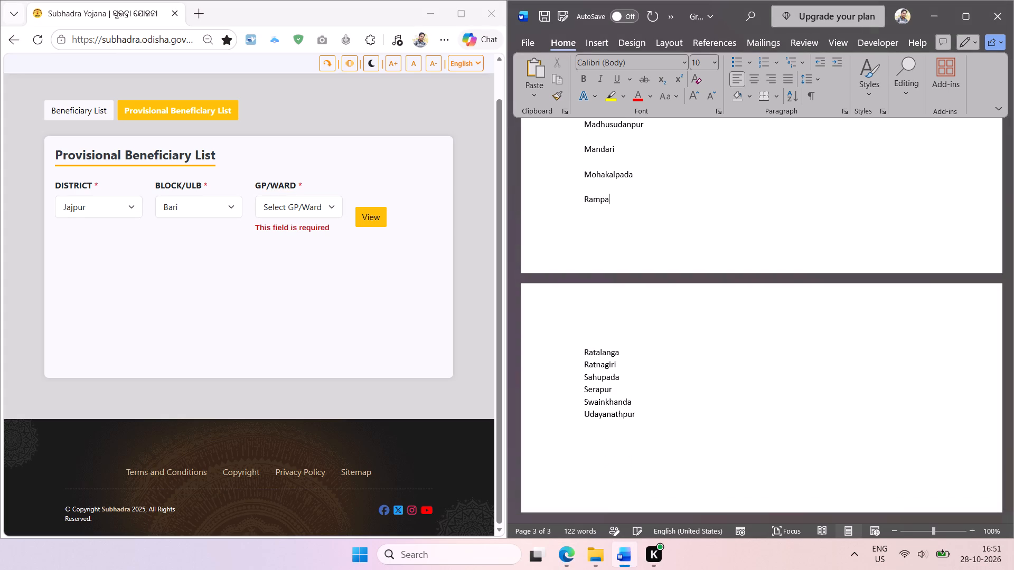
key("Up")
key("BackSpace")
key("Up")
key("BackSpace")
key("Up")
key("BackSpace")
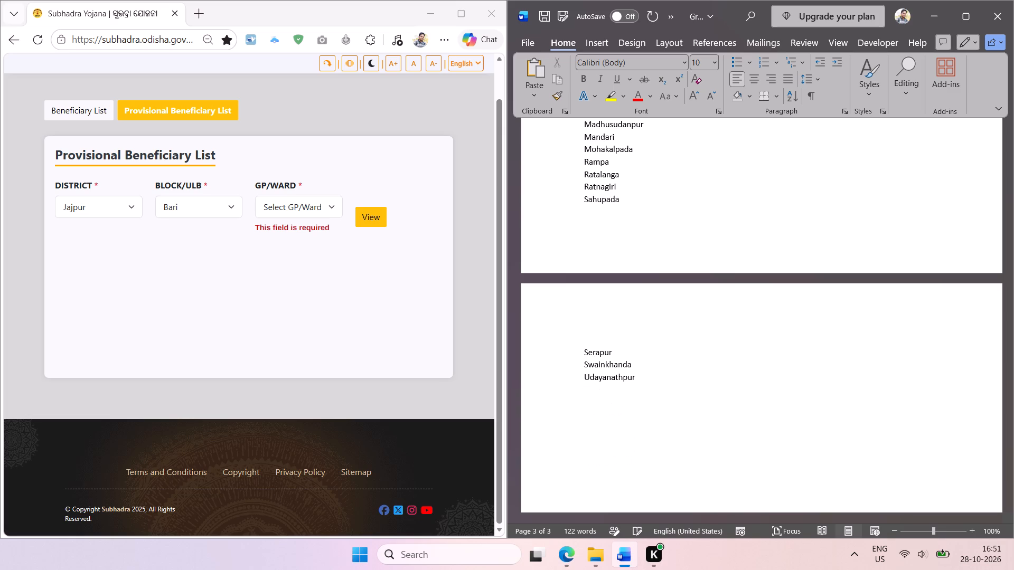
Remove the blank lines between the names from Madhusudanpur back to Bodua.
scroll(640, 410, "up", 4)
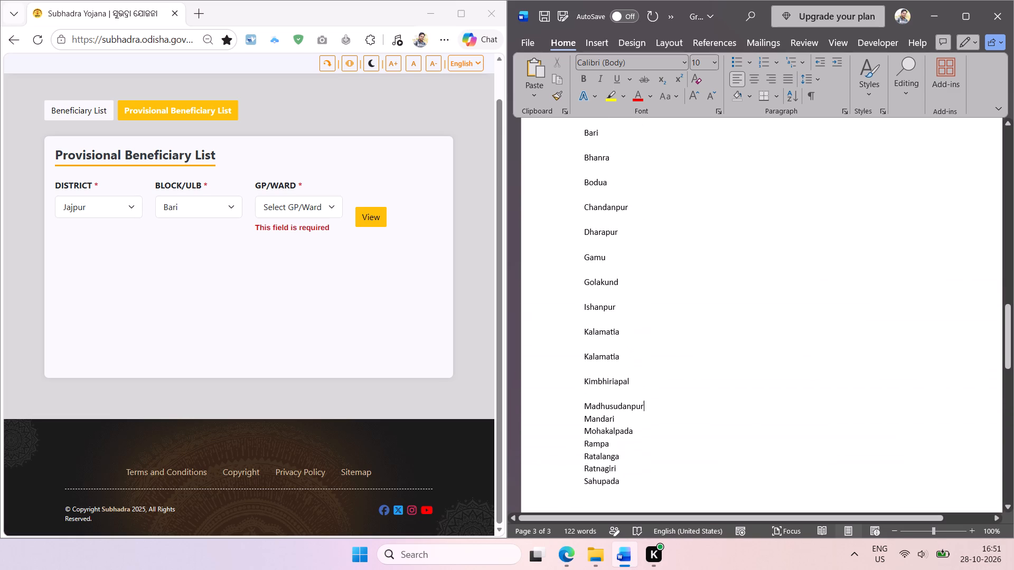
scroll(640, 410, "down", 1)
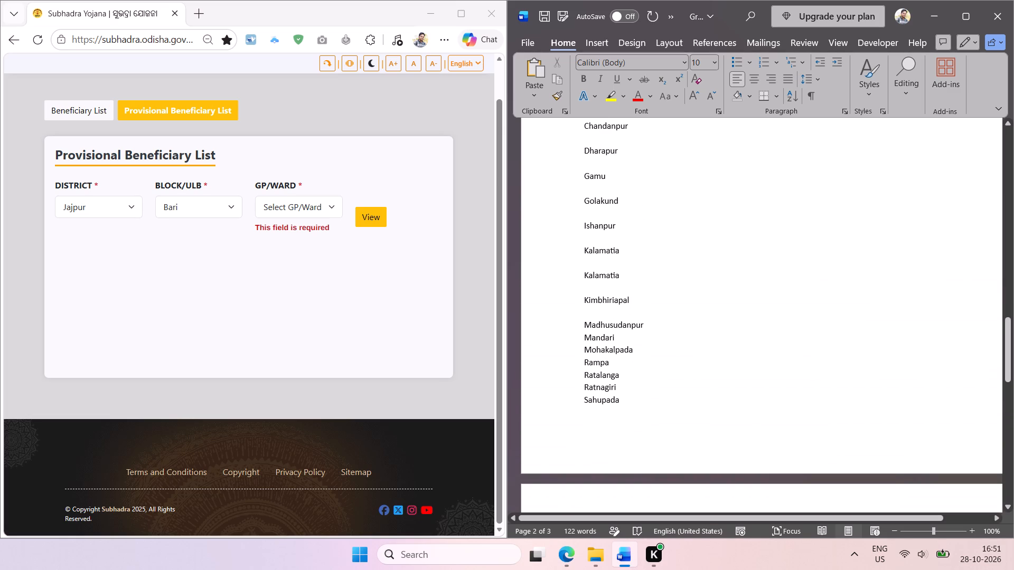
key("Up")
key("BackSpace")
key("Up")
key("BackSpace")
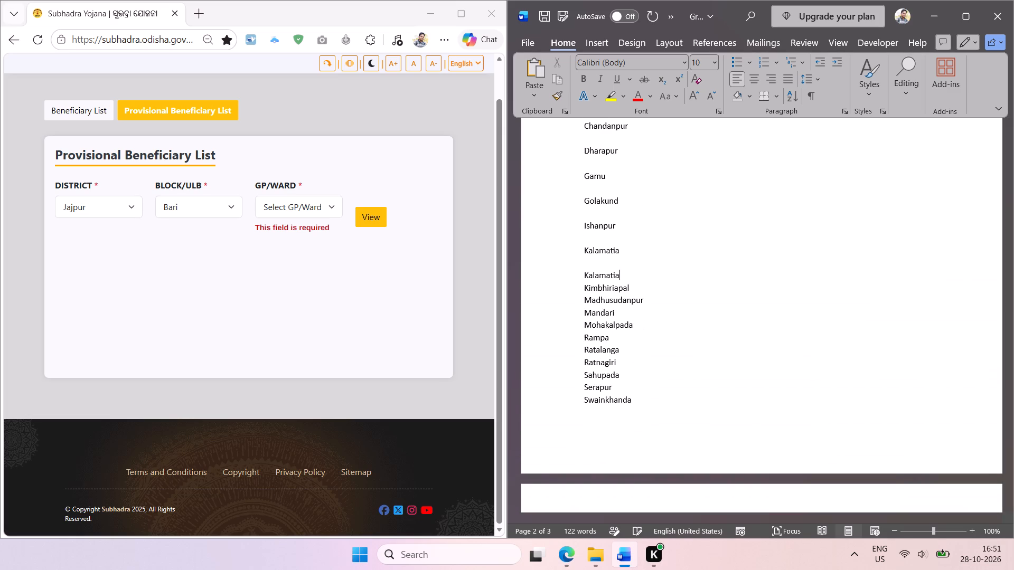
key("Up")
key("BackSpace")
key("Up")
key("BackSpace")
key("Up")
key("BackSpace")
key("Up")
key("BackSpace")
key("Up")
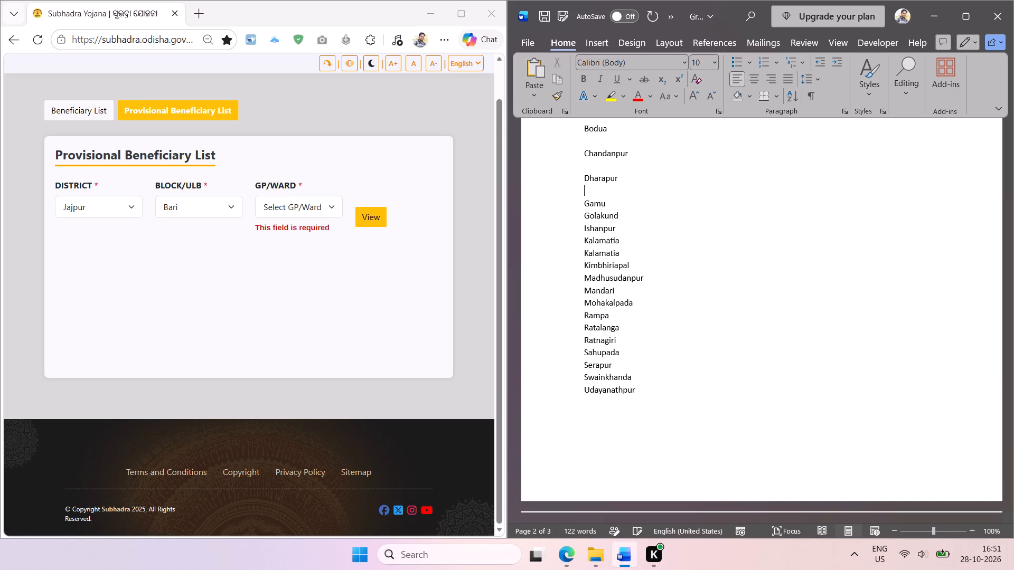
key("BackSpace")
key("Up")
key("BackSpace")
key("Up")
key("BackSpace")
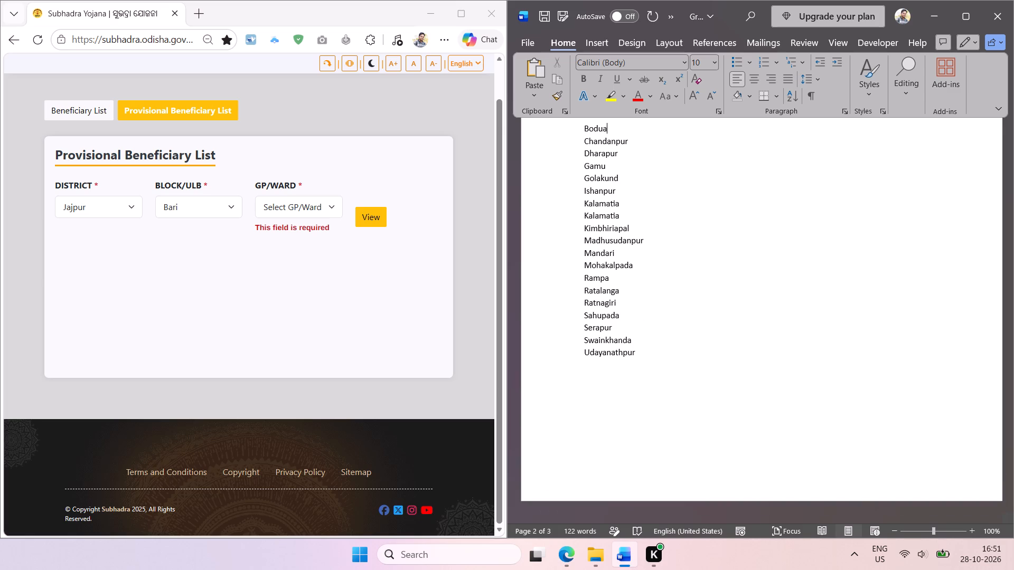
Remove the blank lines between the names from Bodua back to Bainsiria.
scroll(640, 410, "up", 2)
key("Up")
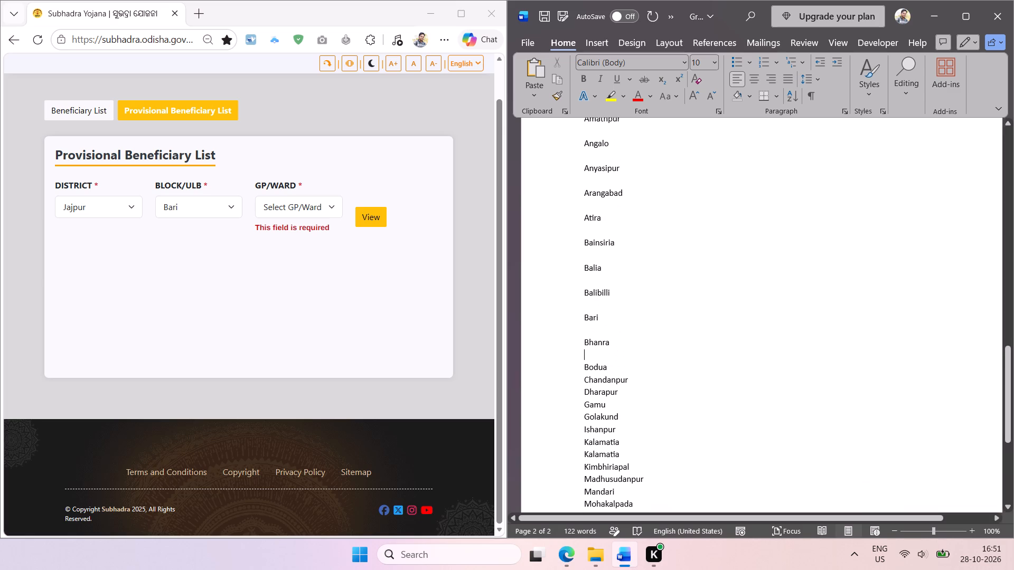
key("BackSpace")
key("Up")
key("BackSpace")
key("Up")
key("BackSpace")
key("Up")
key("BackSpace")
key("Up")
key("BackSpace")
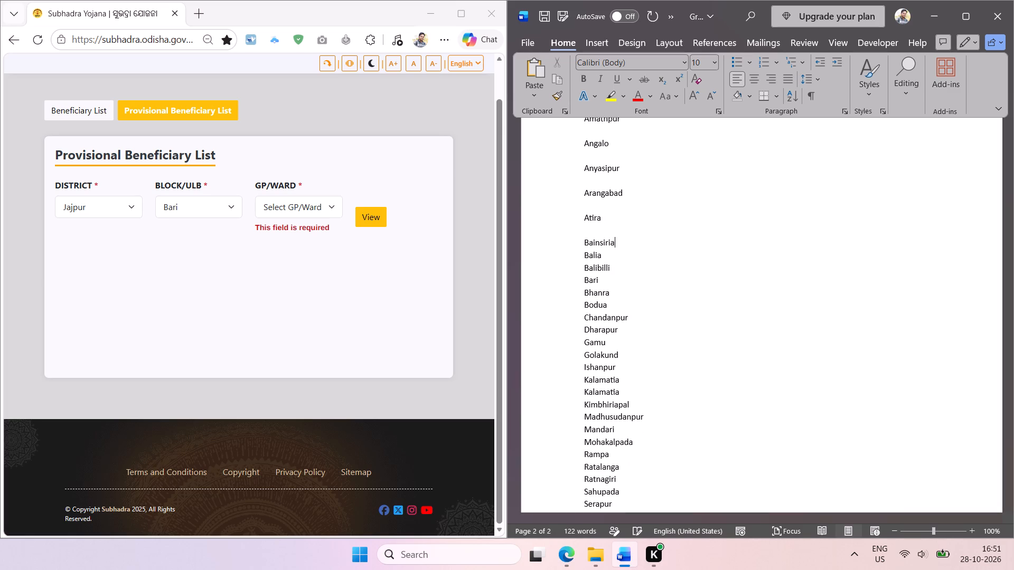
Remove the blank lines between the names from Bainsiria back to Angalo.
key("Up")
key("BackSpace")
key("Up")
key("BackSpace")
key("Up")
key("BackSpace")
key("Up")
key("BackSpace")
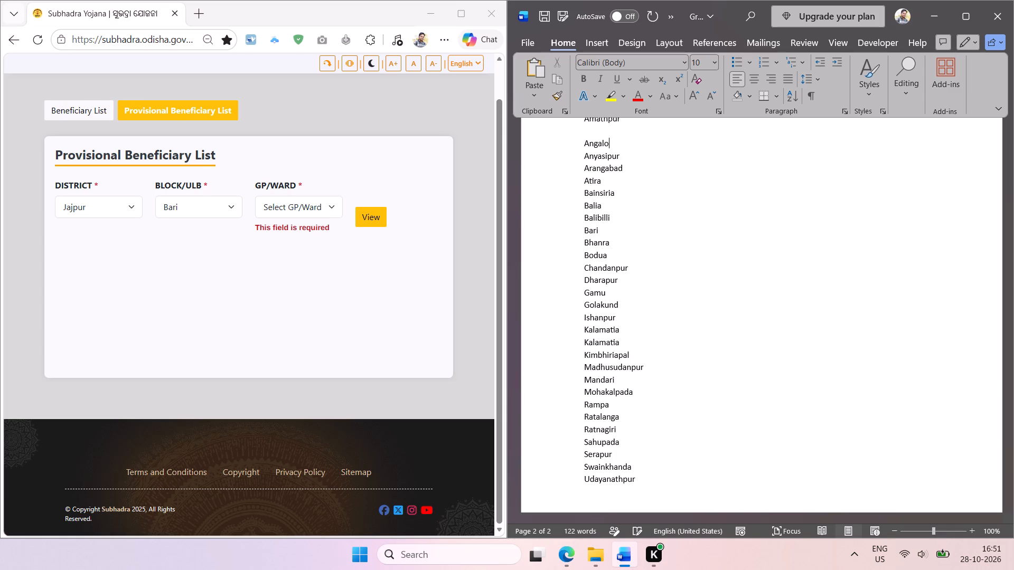
Remove the blank lines from Angalo back to the BARI heading, including the one directly below the heading.
scroll(640, 410, "up", 1)
key("Up")
key("BackSpace")
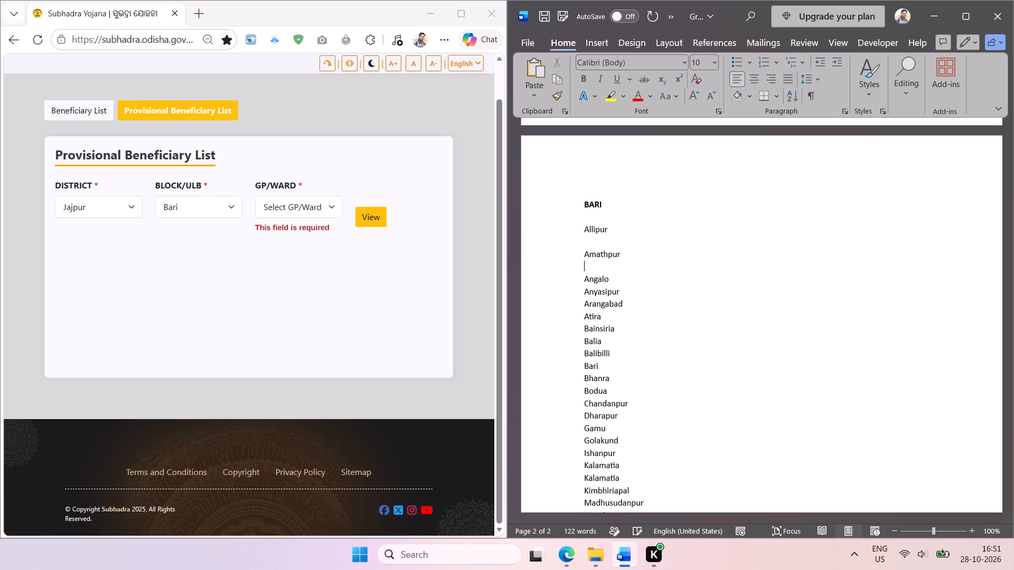
key("Up")
key("BackSpace")
key("Up")
key("BackSpace")
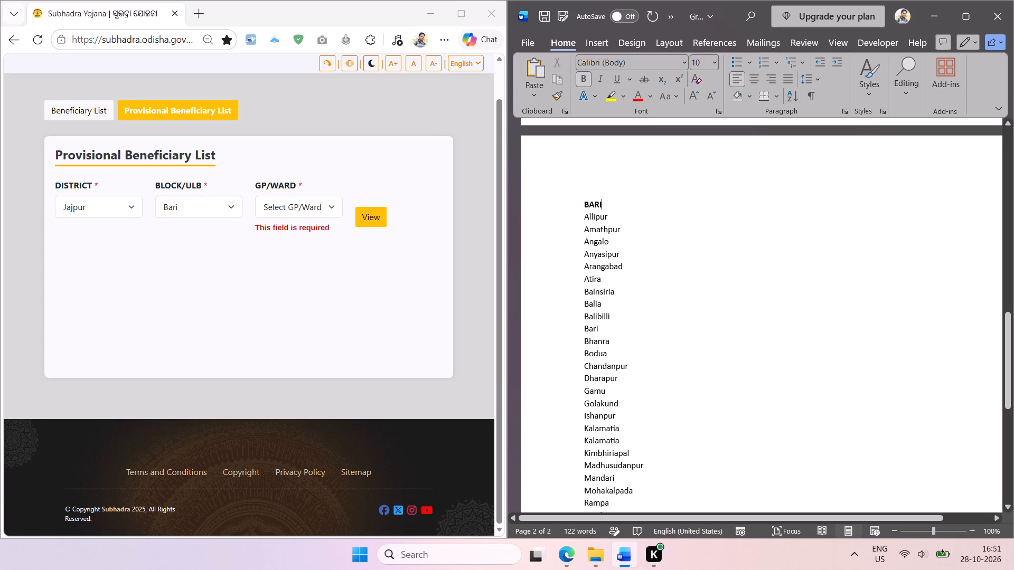
Sort the BARI names from Allipur to Udayanathpur by paragraph text in ascending order, with Word resized to about half the screen.
left_click_drag(505, 230, 564, 223)
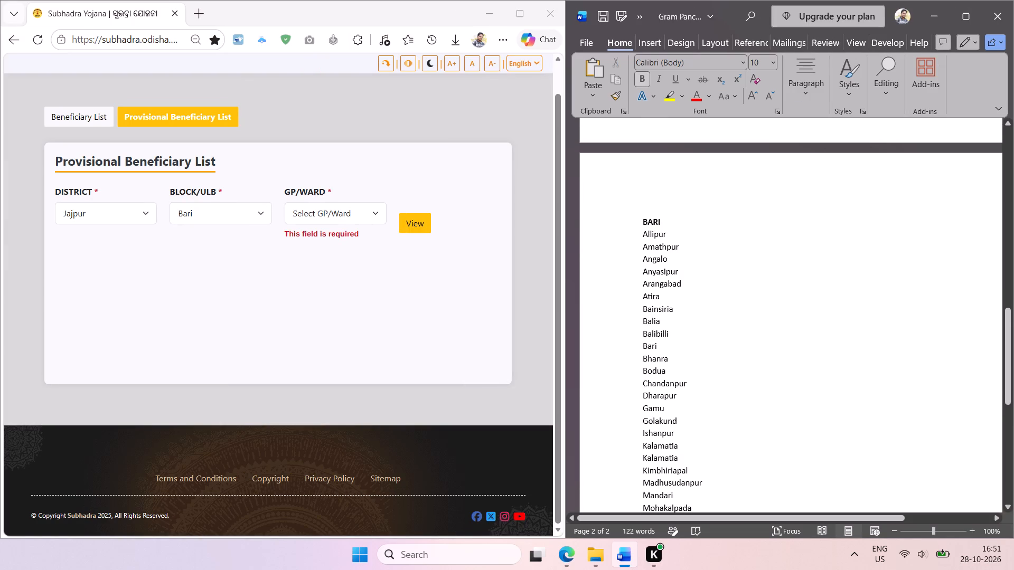
left_click(644, 235)
scroll(721, 340, "down", 3)
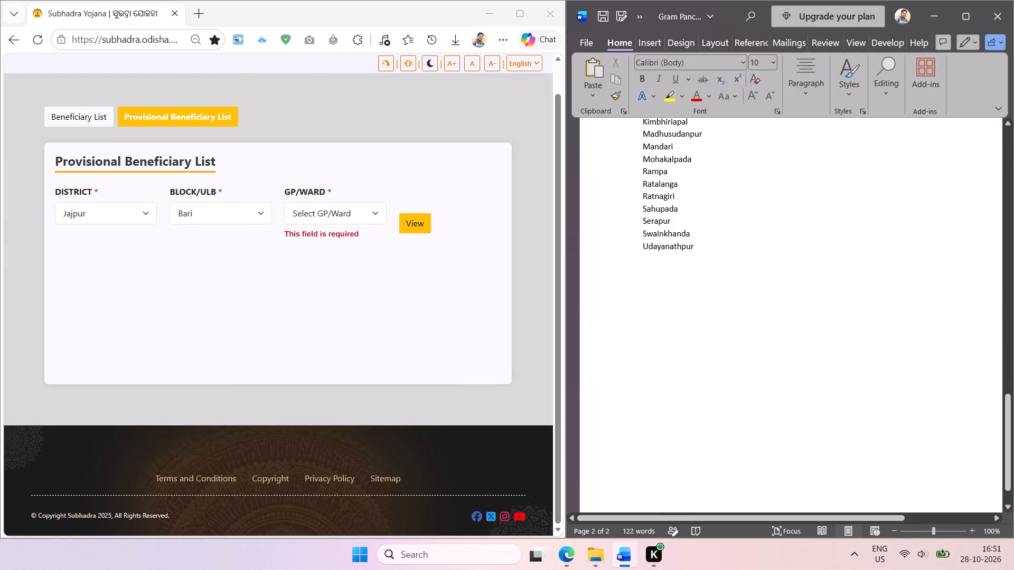
left_click(696, 244, "shift")
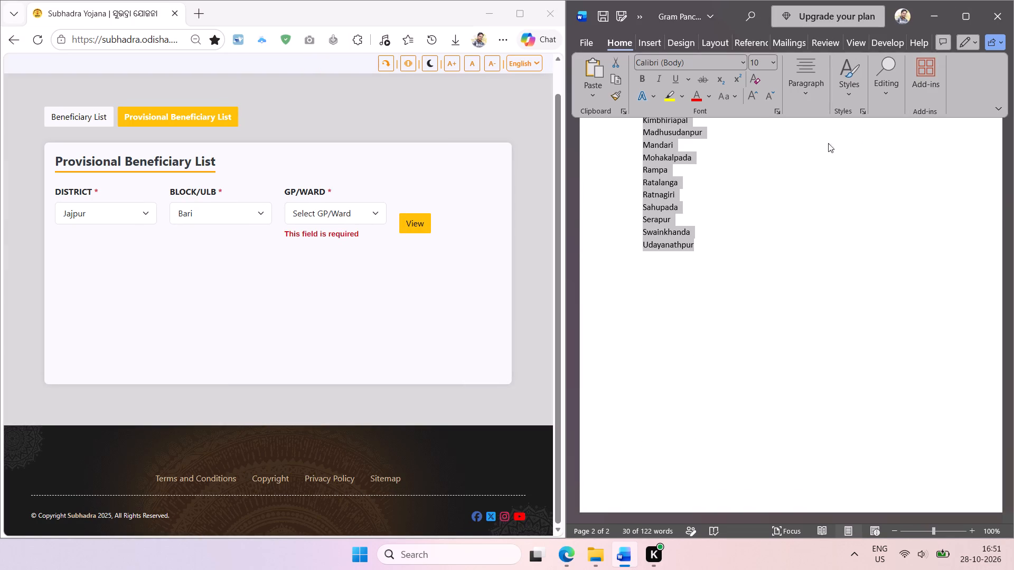
left_click_drag(565, 154, 564, 154)
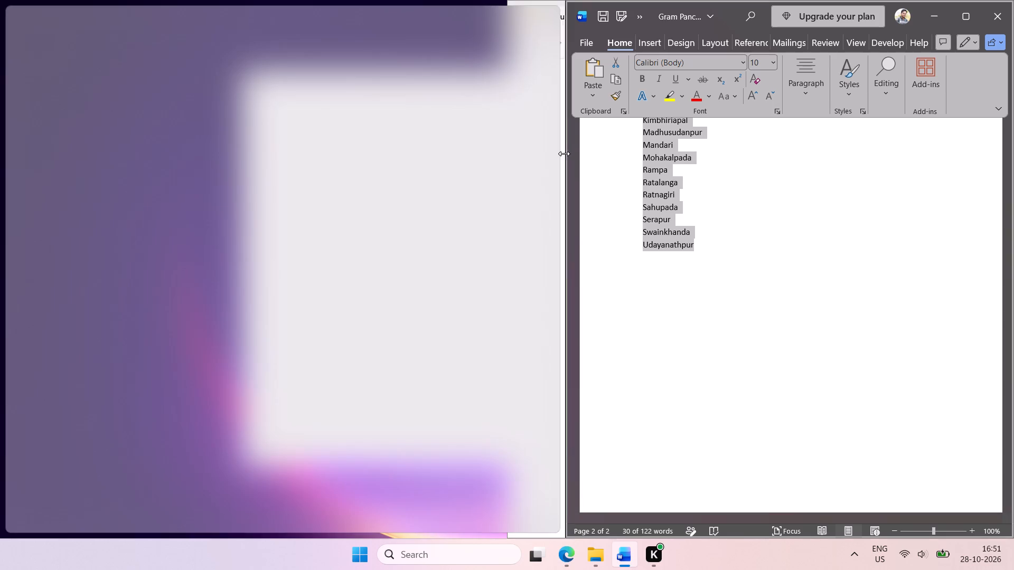
left_click_drag(564, 154, 533, 155)
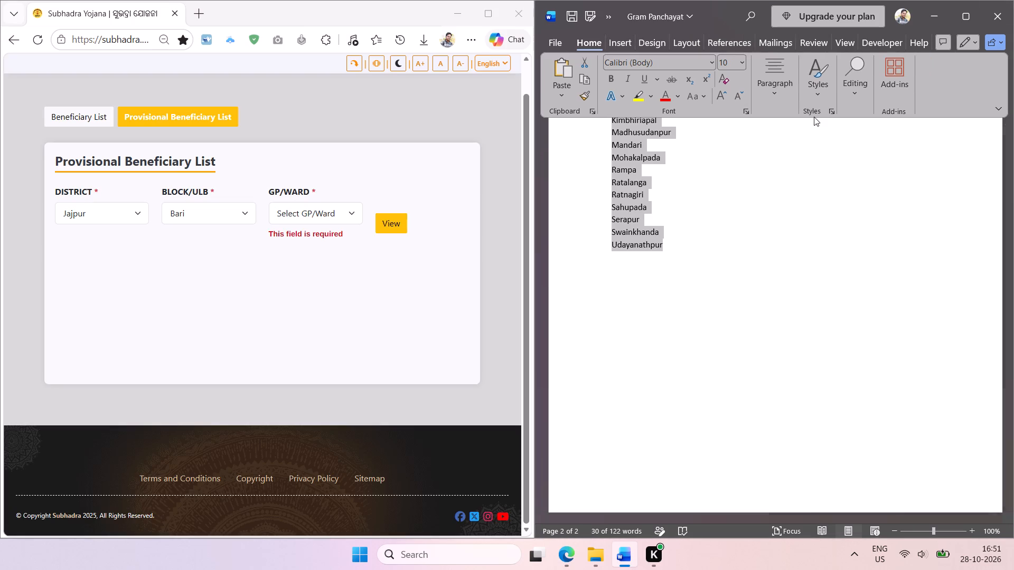
left_click_drag(532, 168, 556, 167)
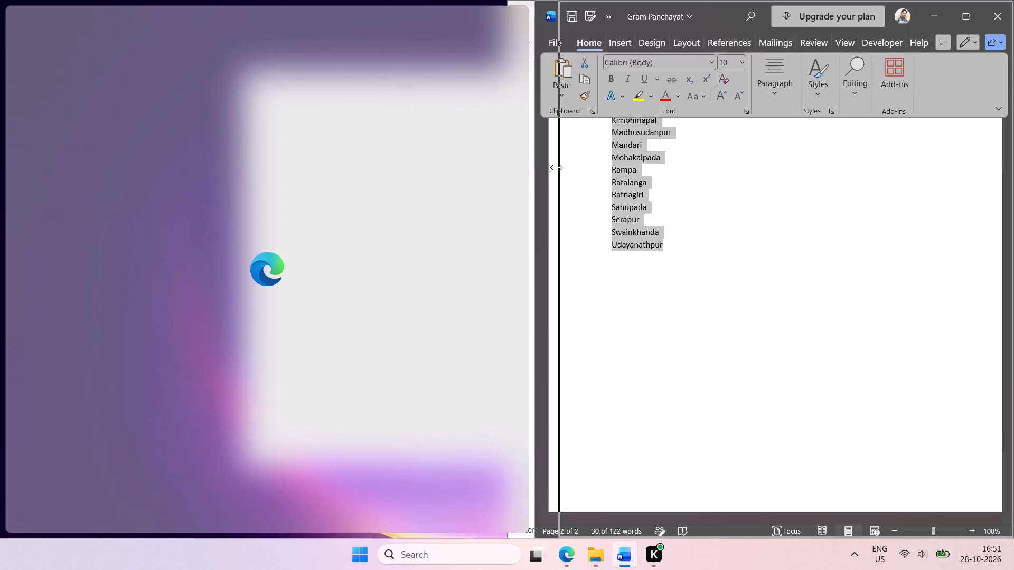
left_click_drag(556, 167, 555, 167)
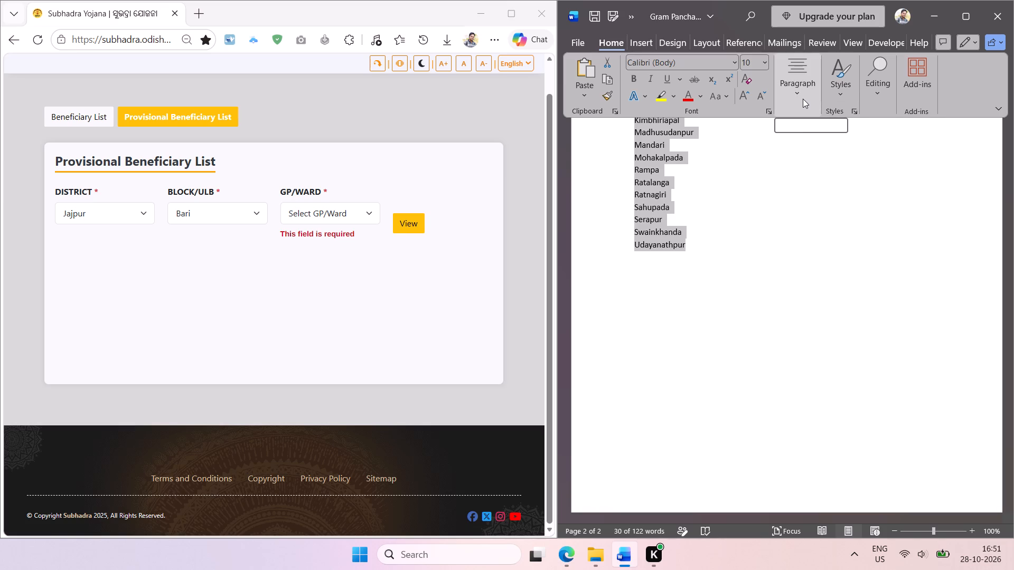
left_click(846, 100)
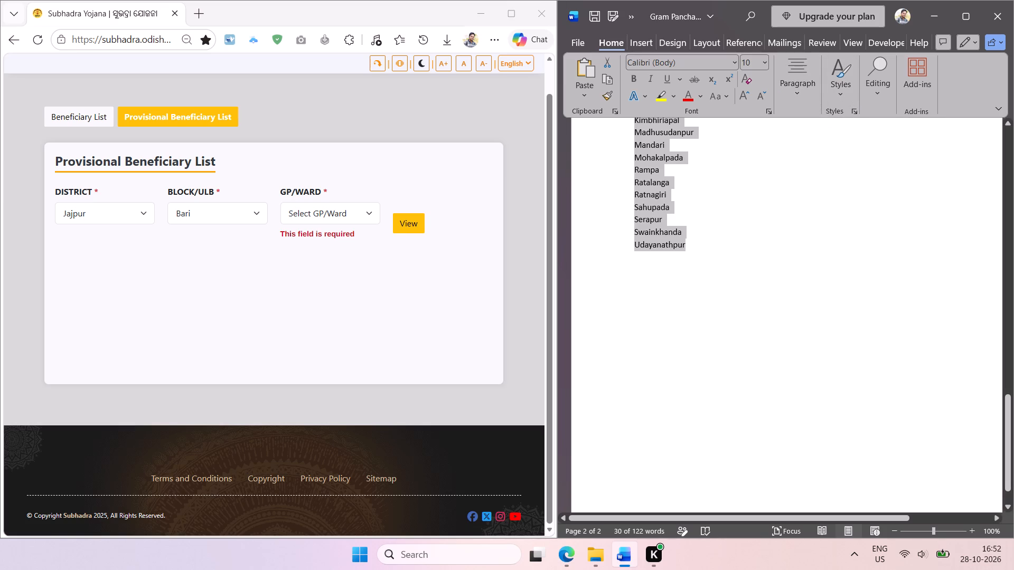
left_click_drag(557, 154, 496, 157)
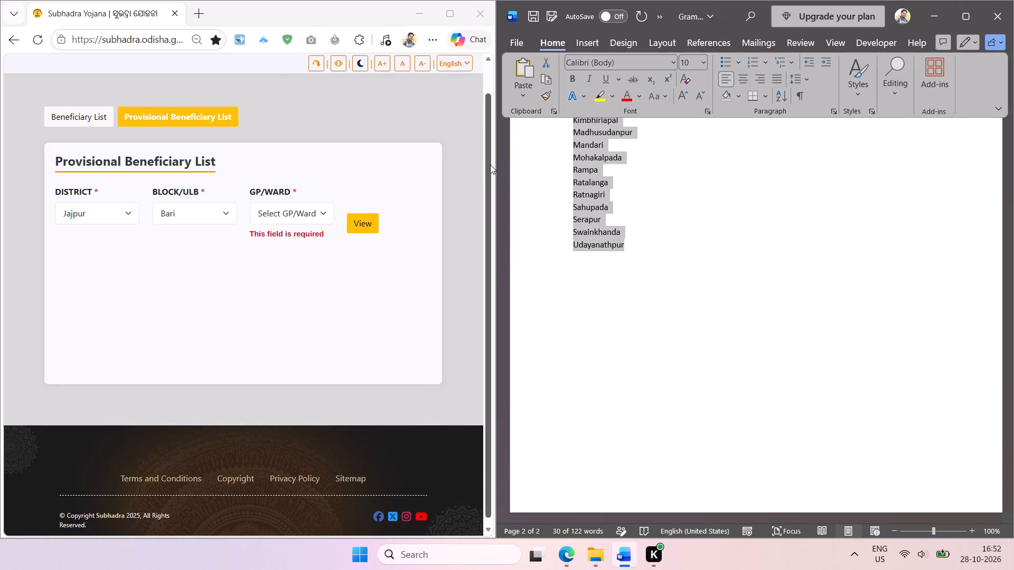
left_click_drag(493, 164, 508, 164)
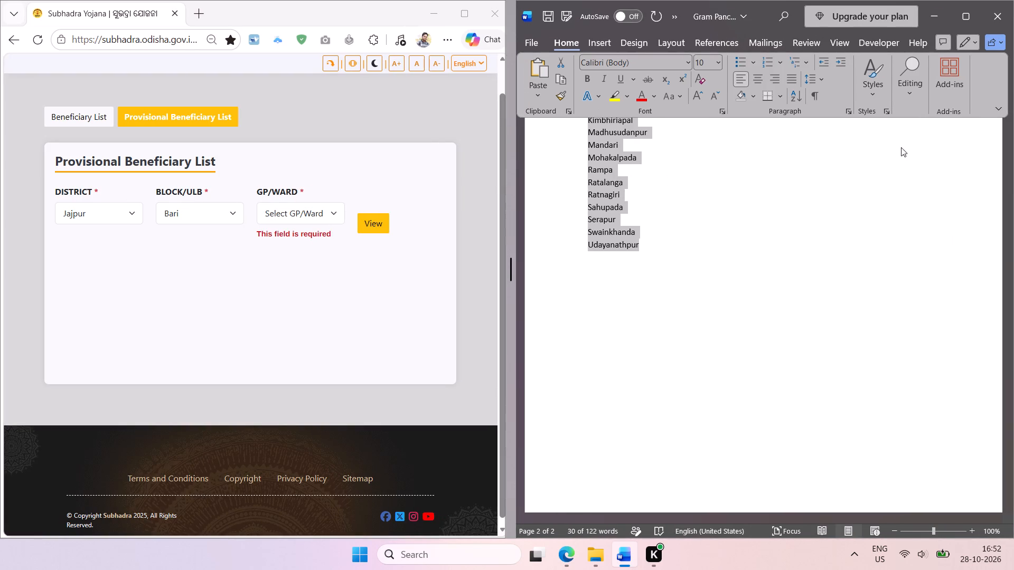
left_click(794, 99)
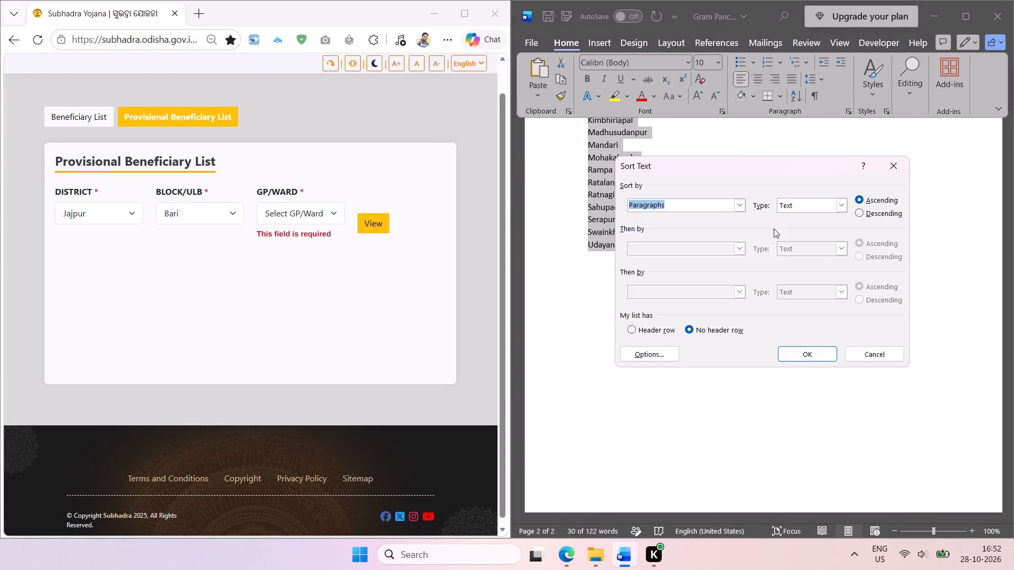
left_click(810, 350)
left_click(793, 95)
key("Return")
Apply numbering to the names from Allipur to Udayanathpur, decrease their indent and save the document.
left_click(767, 65)
left_click(820, 63)
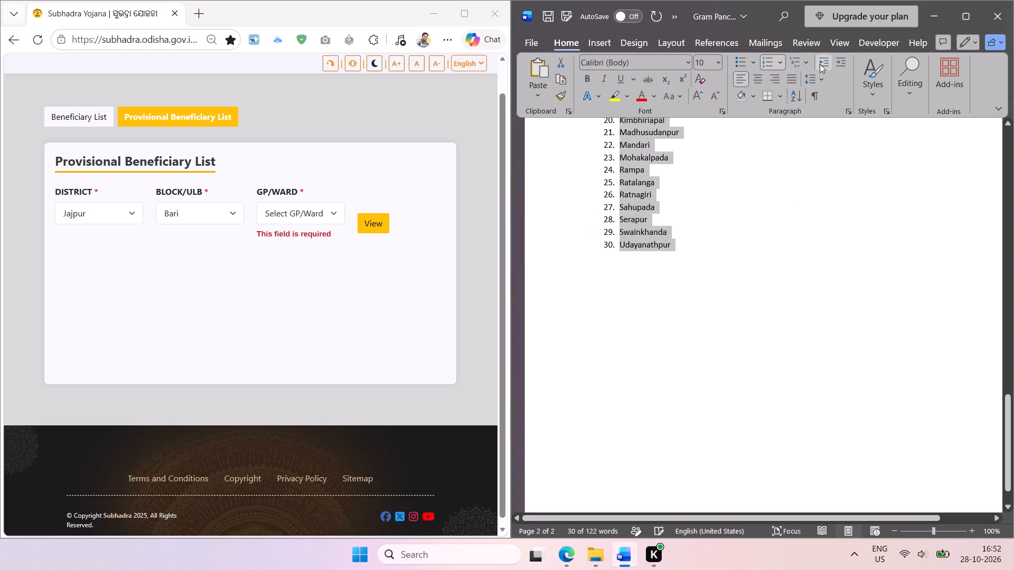
left_click(691, 240)
key("ctrl+s")
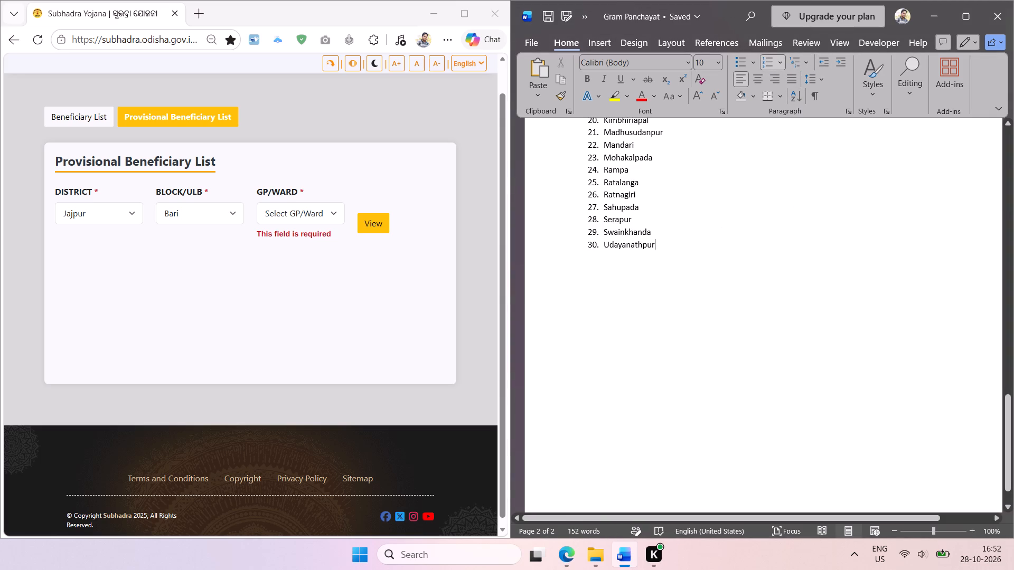
Copy the BARI heading and paste it below Udayanathpur, outside the numbering and with a blank line before it.
scroll(689, 242, "up", 3)
double_click(585, 180)
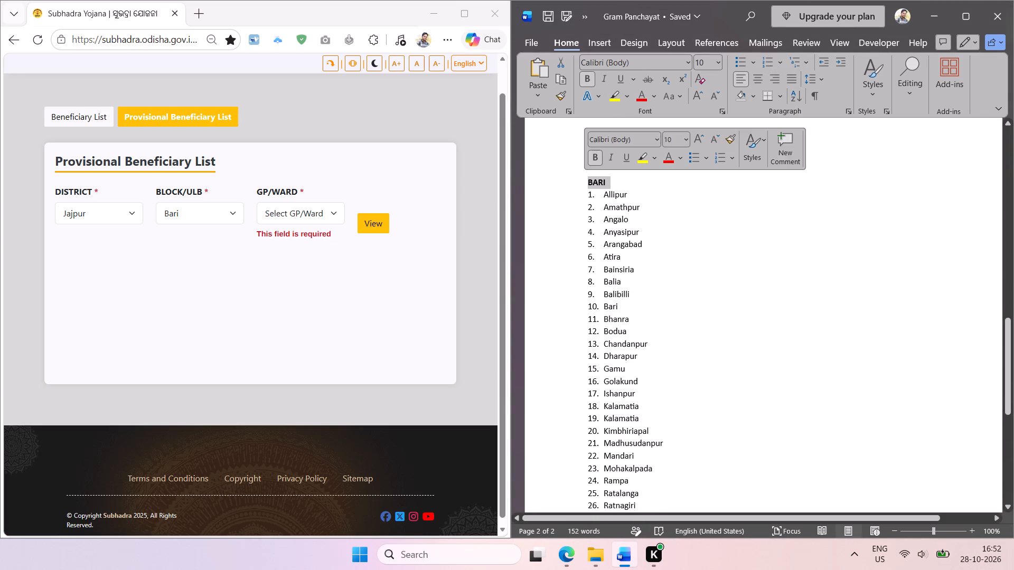
key("ctrl+c")
scroll(697, 367, "down", 3)
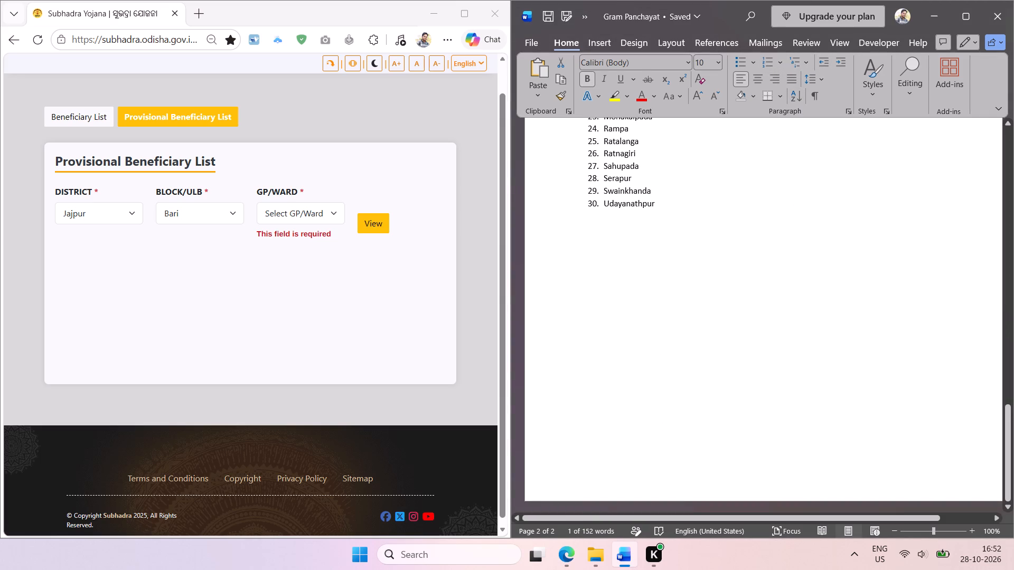
left_click(659, 207)
key("Return")
key("Return")
key("Return")
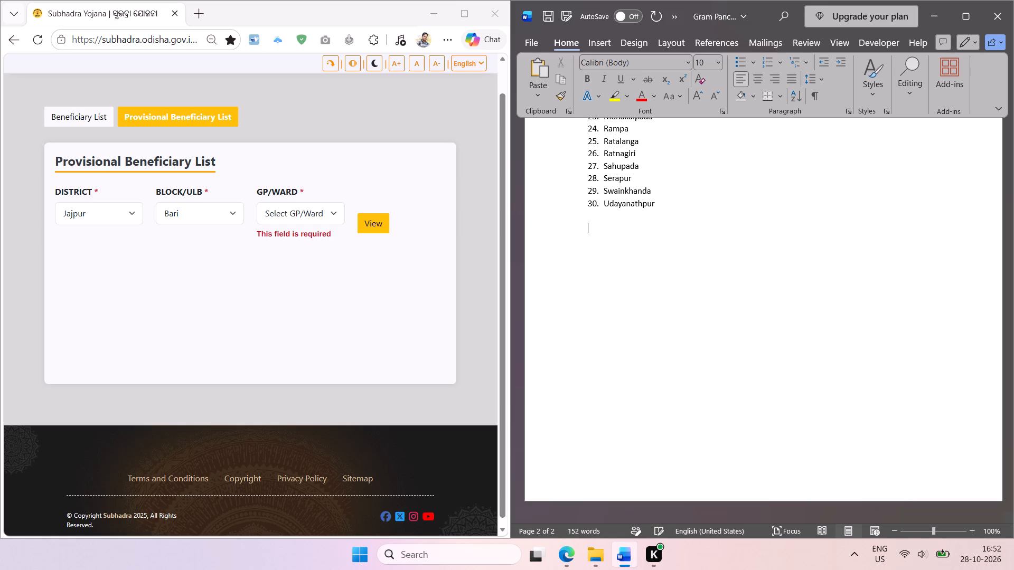
key("ctrl+v")
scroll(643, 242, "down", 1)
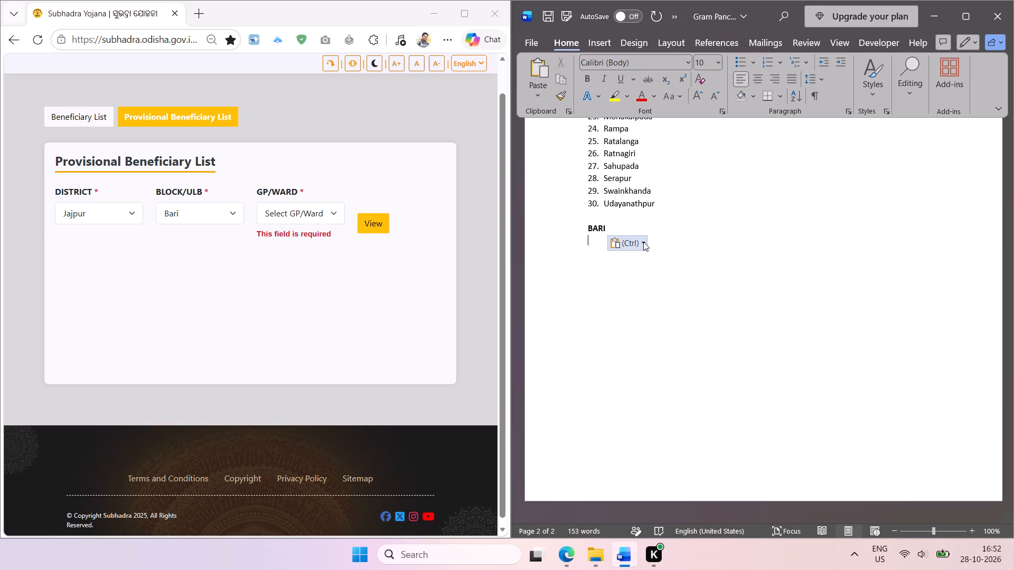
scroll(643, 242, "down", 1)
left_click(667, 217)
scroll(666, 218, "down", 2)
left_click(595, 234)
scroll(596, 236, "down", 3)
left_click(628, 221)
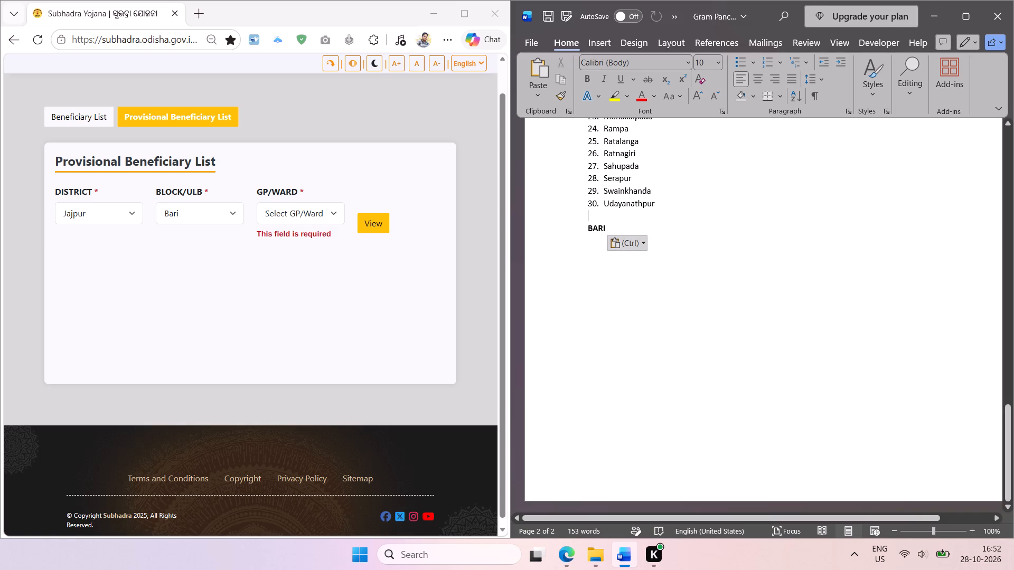
Switch to the browser and set the Block/ULB to Binjharpur.
left_click(204, 218)
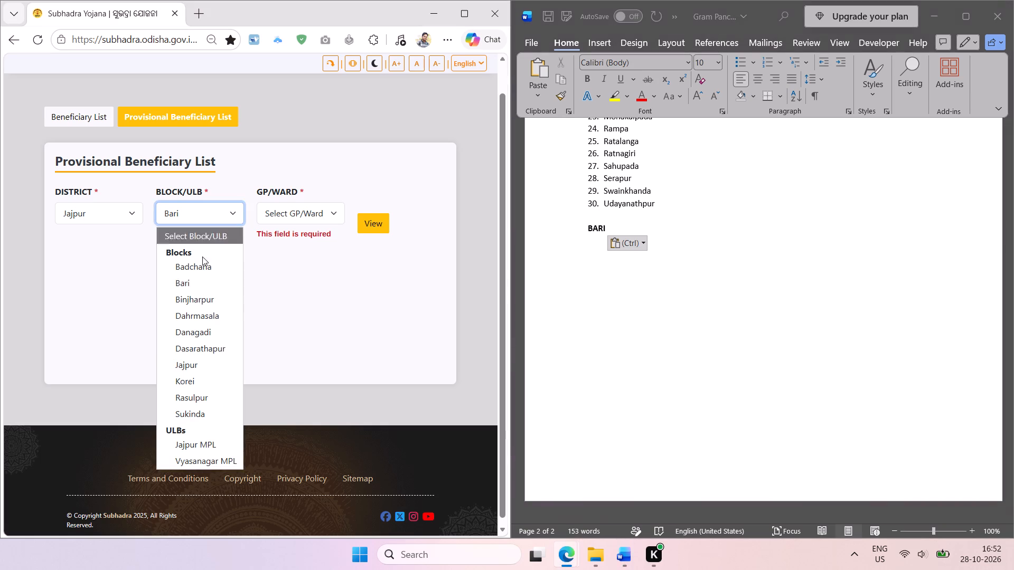
left_click(202, 298)
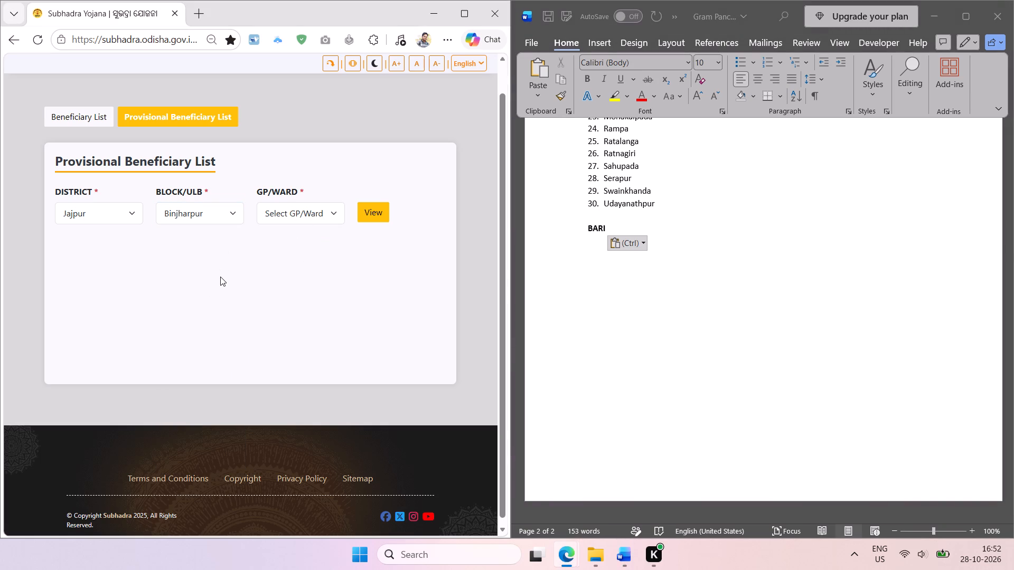
Capture the block name Binjharpur as text, replace the copied BARI heading with it in uppercase and start a line below.
left_click(220, 277)
key("shift+super+t")
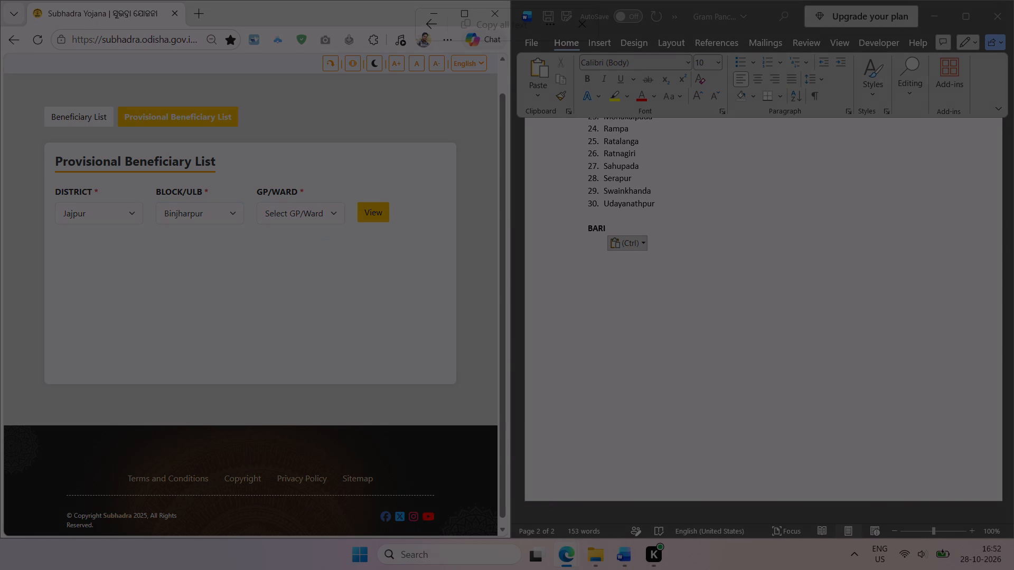
left_click_drag(161, 207, 223, 255)
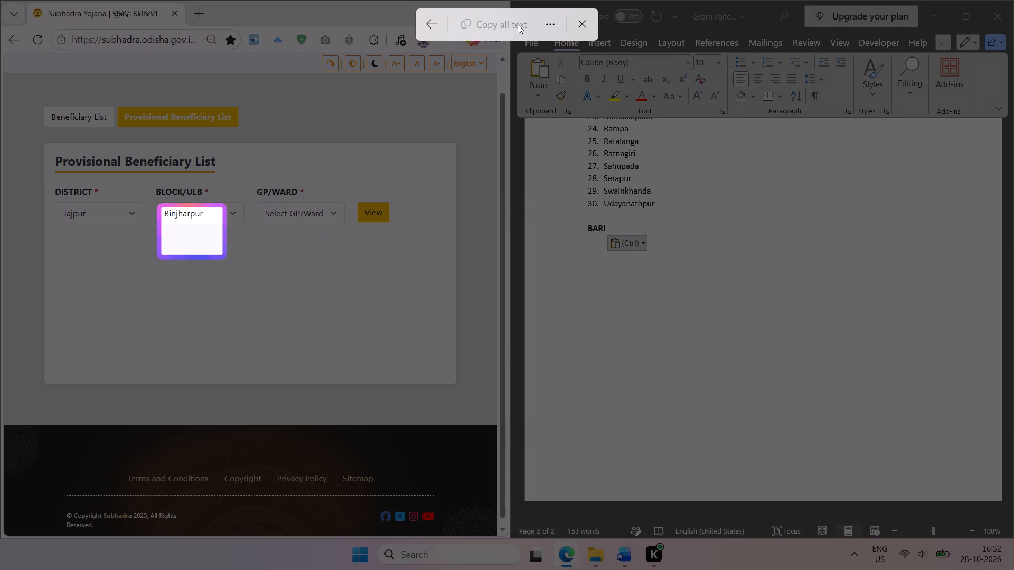
left_click(513, 24)
left_click(655, 250)
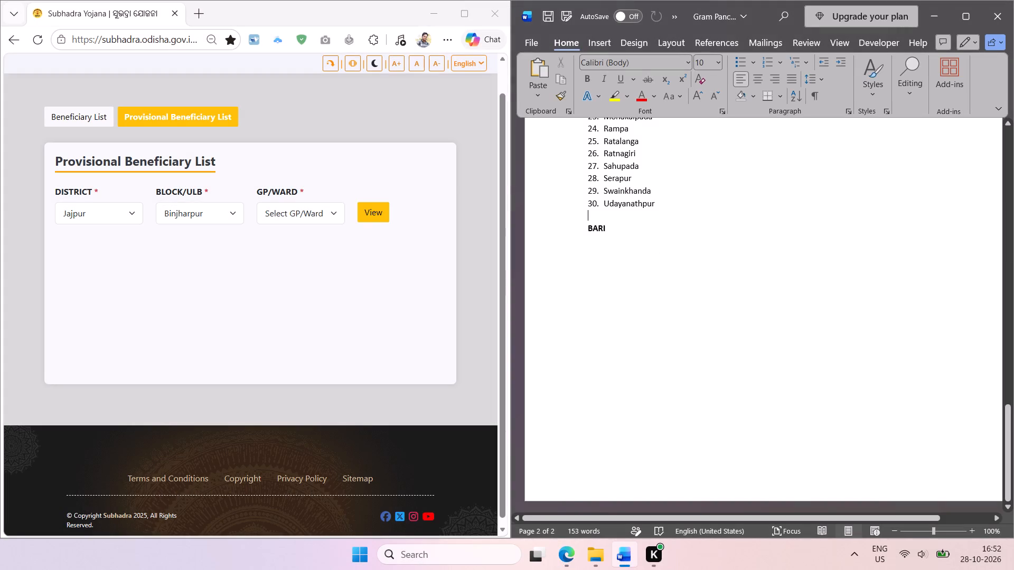
double_click(594, 225)
key("ctrl+v")
key("shift+F3")
key("Return")
Capture the Binjharpur GP/Ward names from Alakunda to Kapila as text and paste them below the BINJHARPUR heading in the document.
left_click(337, 216)
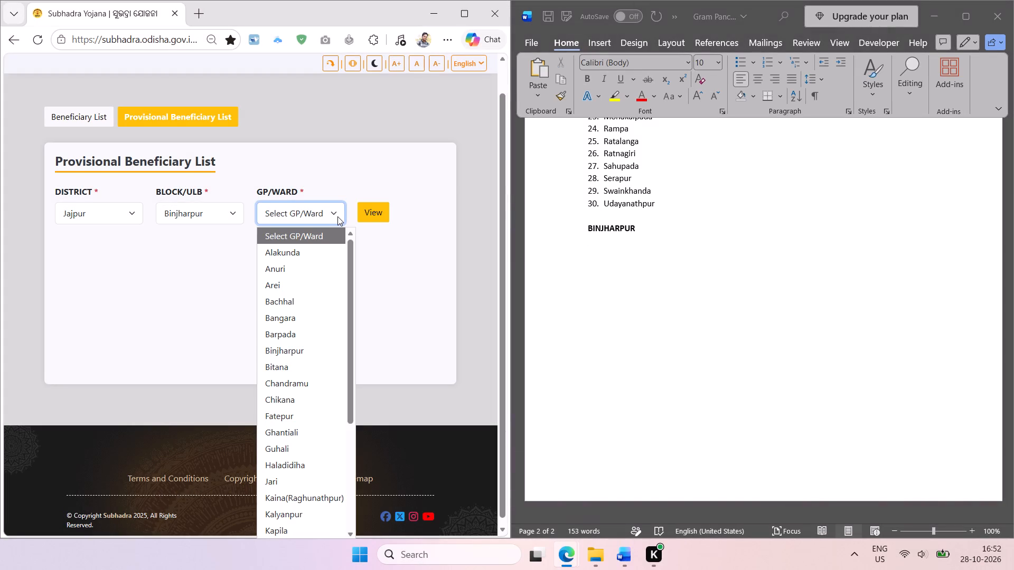
key("shift+super+t")
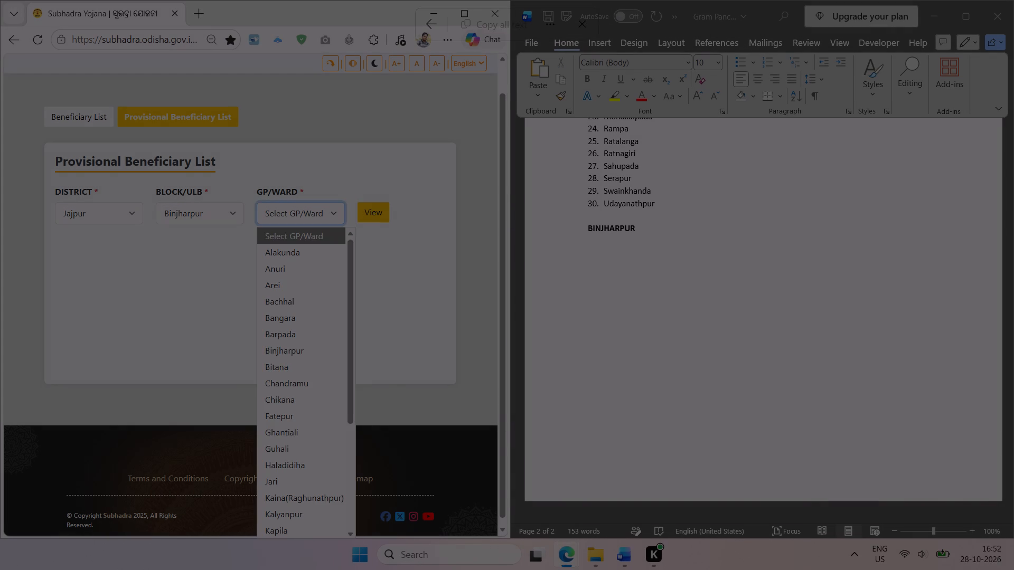
left_click_drag(258, 246, 352, 535)
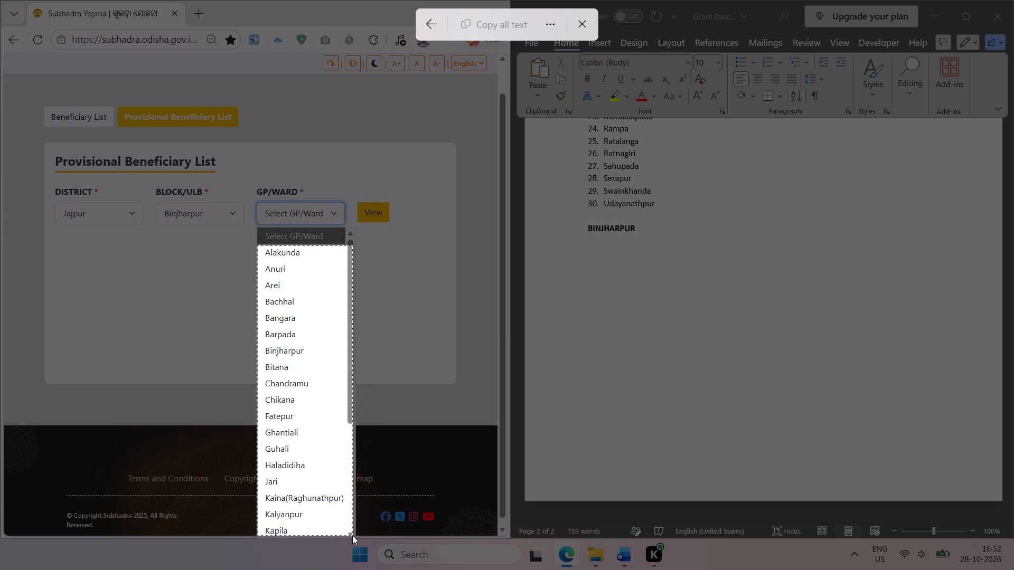
left_click_drag(352, 535, 352, 538)
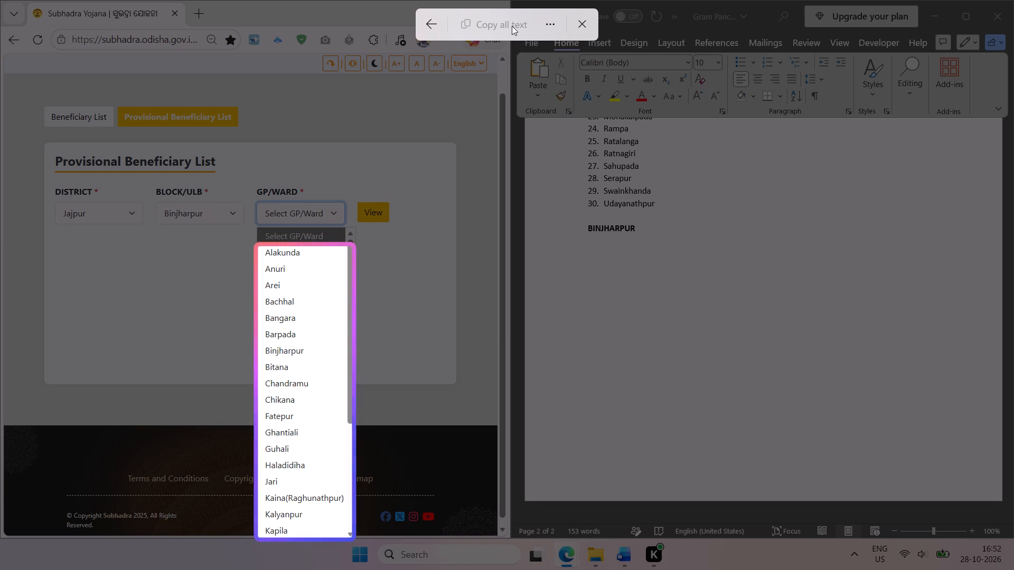
left_click(510, 24)
left_click(619, 235)
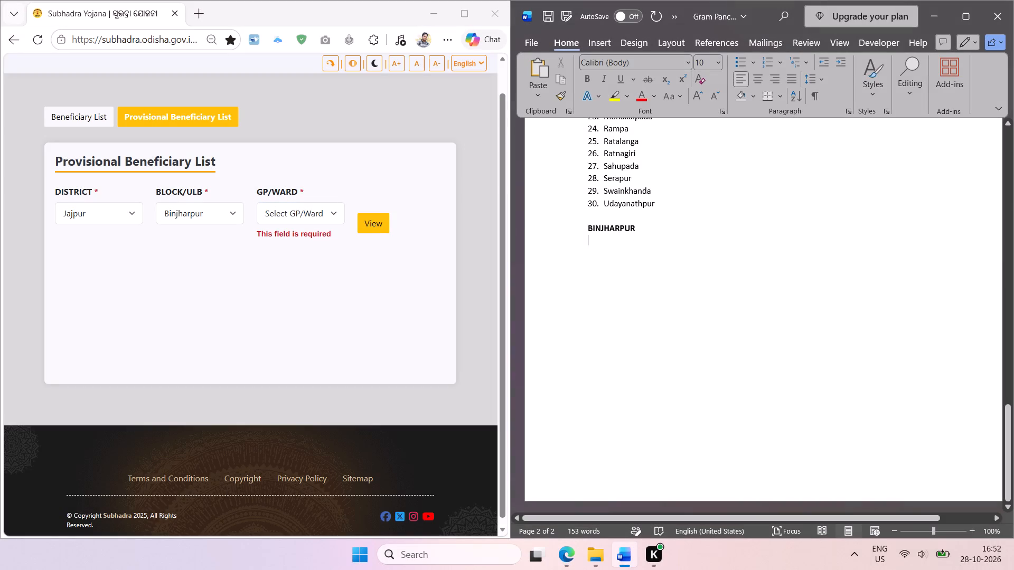
key("ctrl+v")
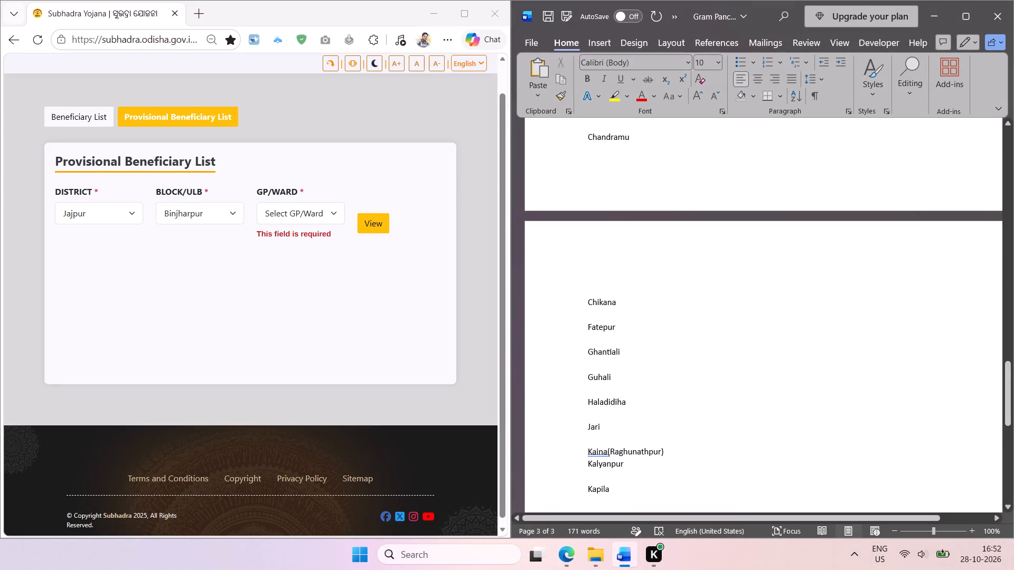
Capture the remaining GP/Ward names from Mashara to Tina as text, paste them below Kapila and check them against the portal list's end.
left_click(328, 209)
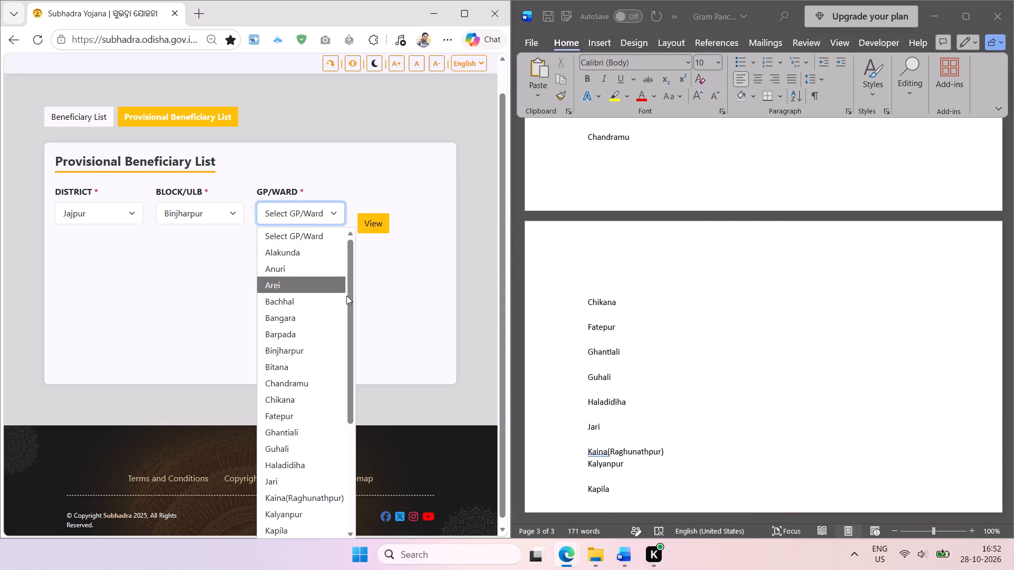
left_click_drag(352, 319, 356, 388)
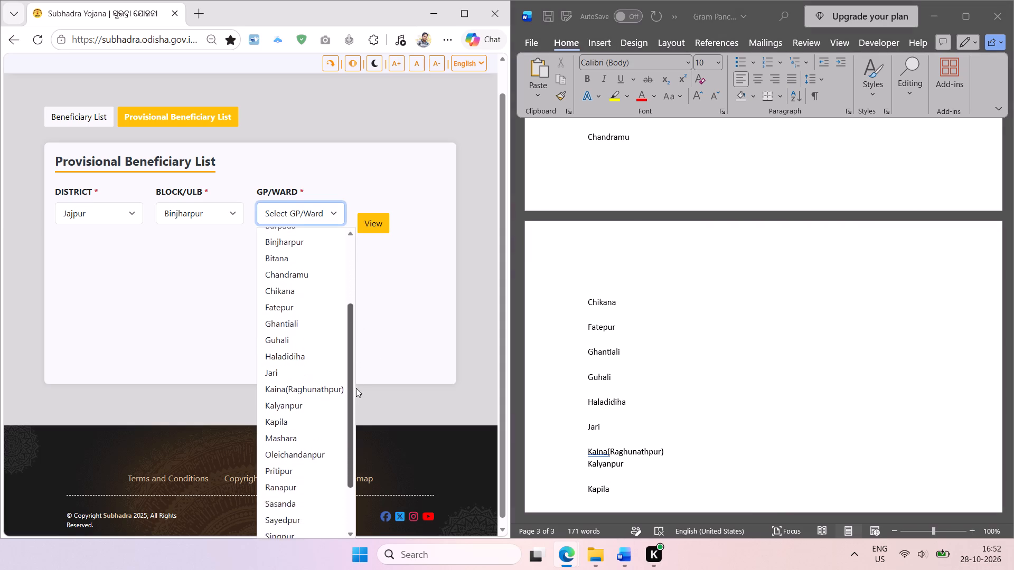
left_click_drag(356, 388, 362, 469)
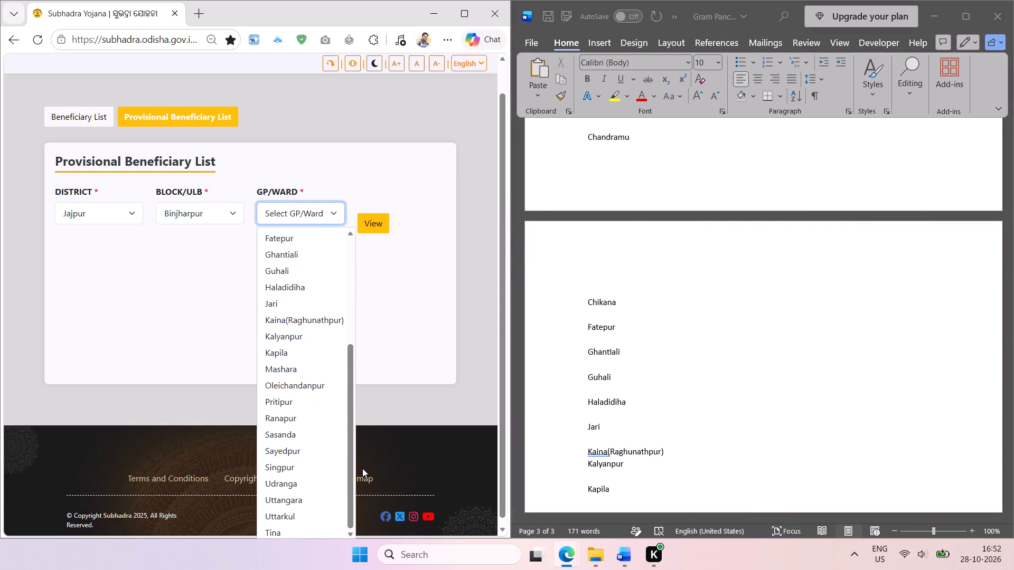
key("shift+super+t")
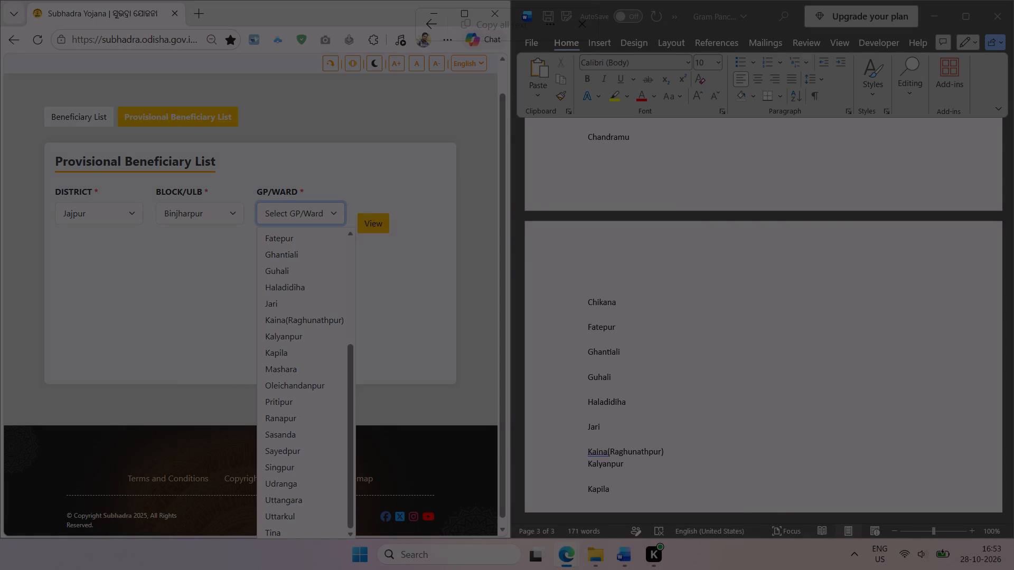
left_click_drag(259, 362, 331, 560)
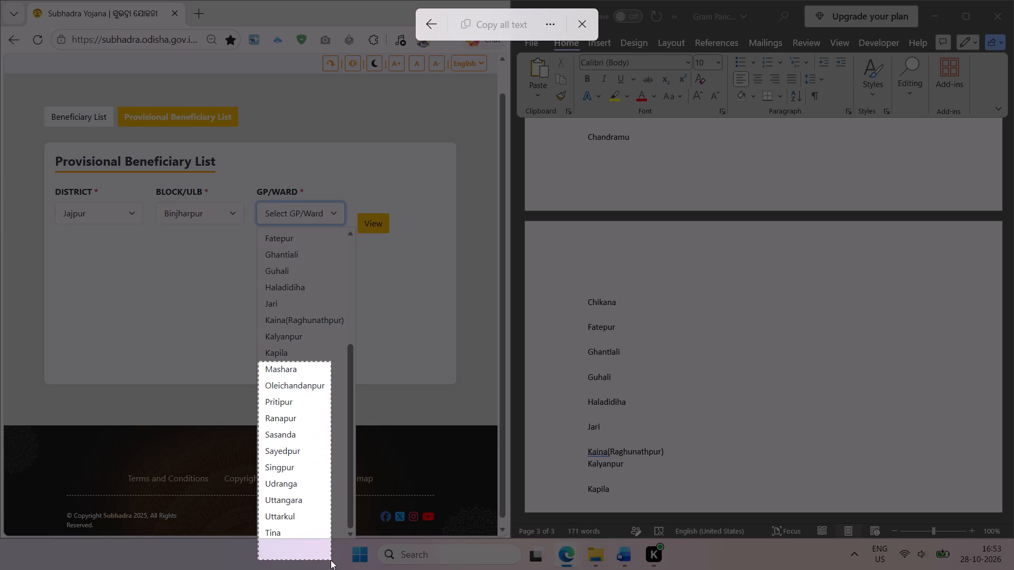
left_click_drag(331, 560, 338, 564)
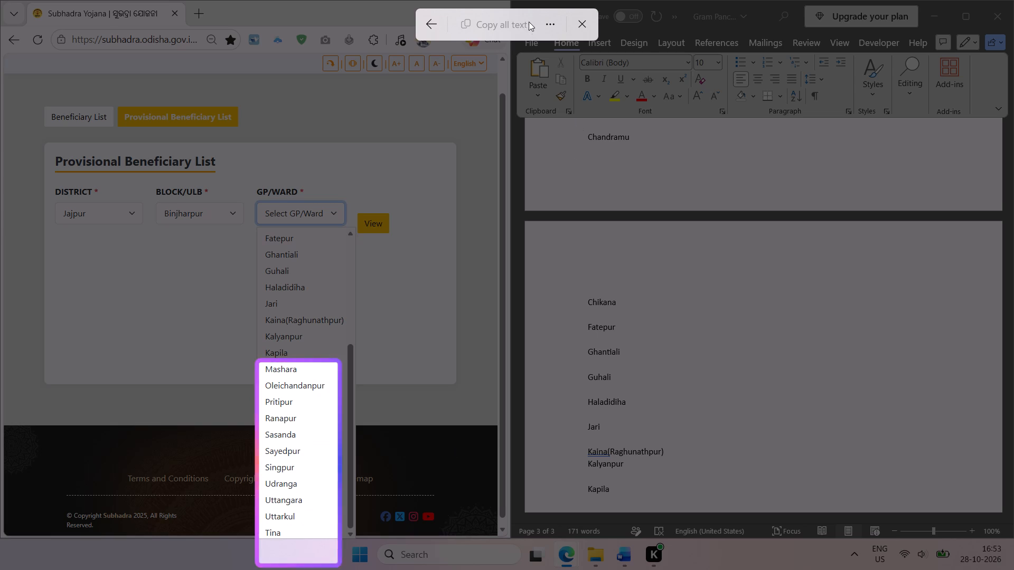
left_click(506, 23)
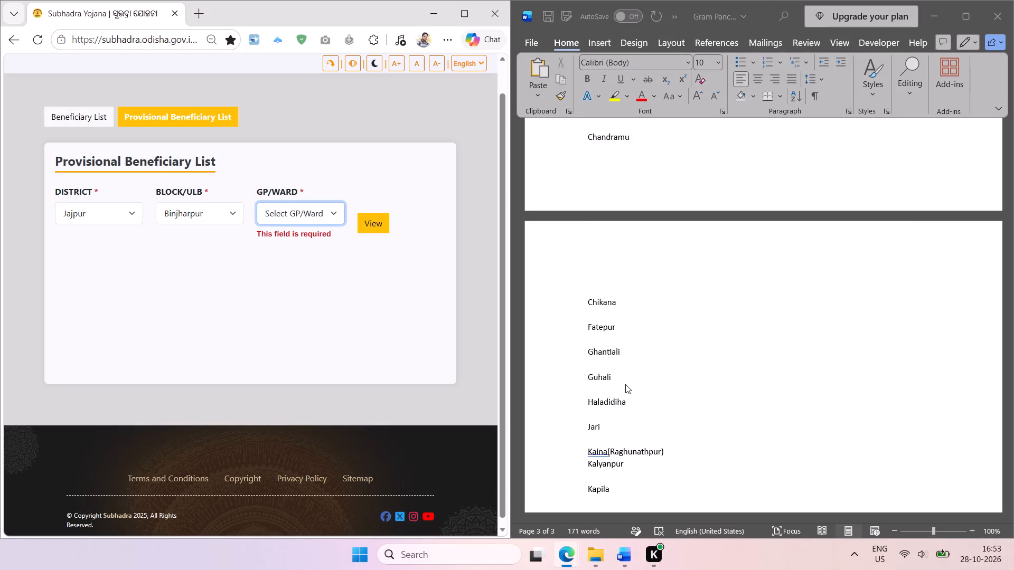
left_click(621, 492)
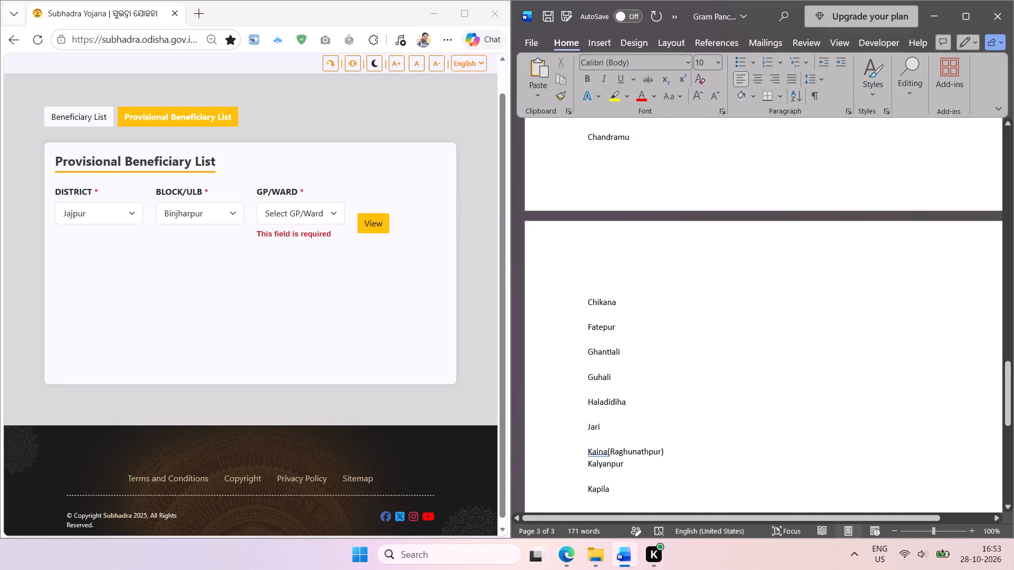
key("Return")
key("ctrl+v")
scroll(632, 427, "down", 1)
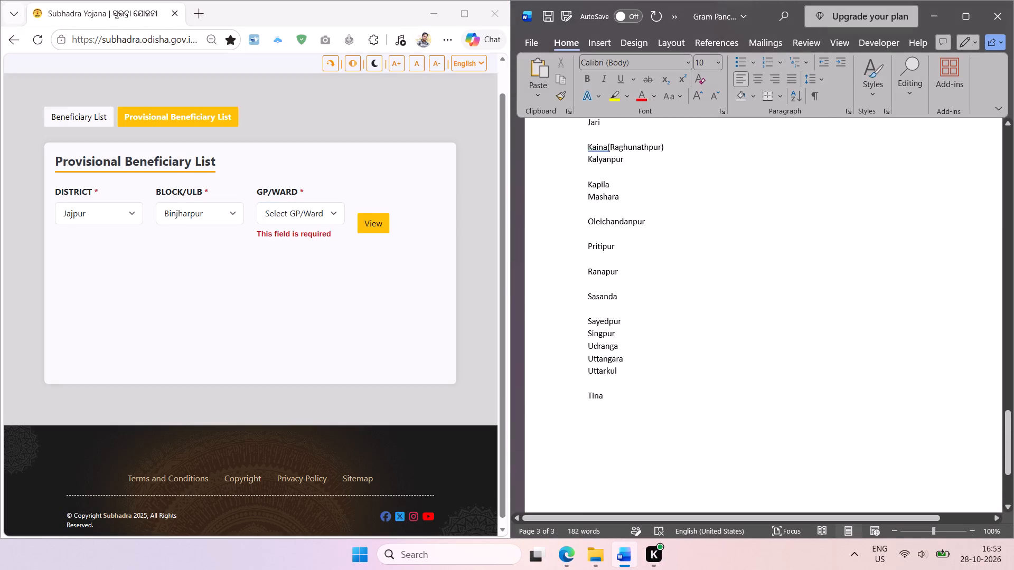
scroll(633, 426, "down", 1)
left_click(330, 210)
scroll(318, 396, "down", 4)
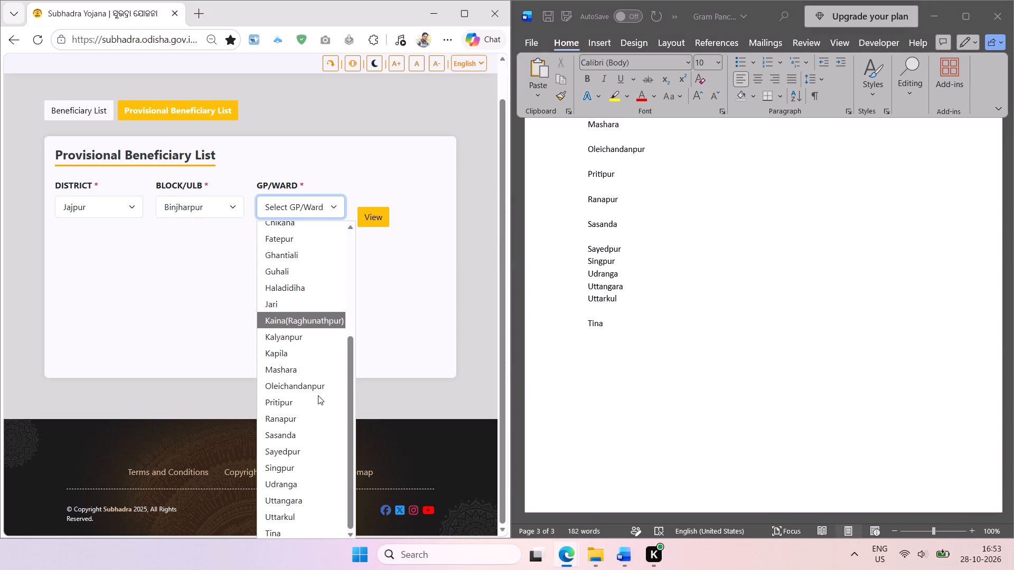
scroll(318, 395, "down", 1)
Remove the blank lines between the pasted names from Kalyanpur down to Tina.
left_click(660, 356)
scroll(637, 344, "up", 1)
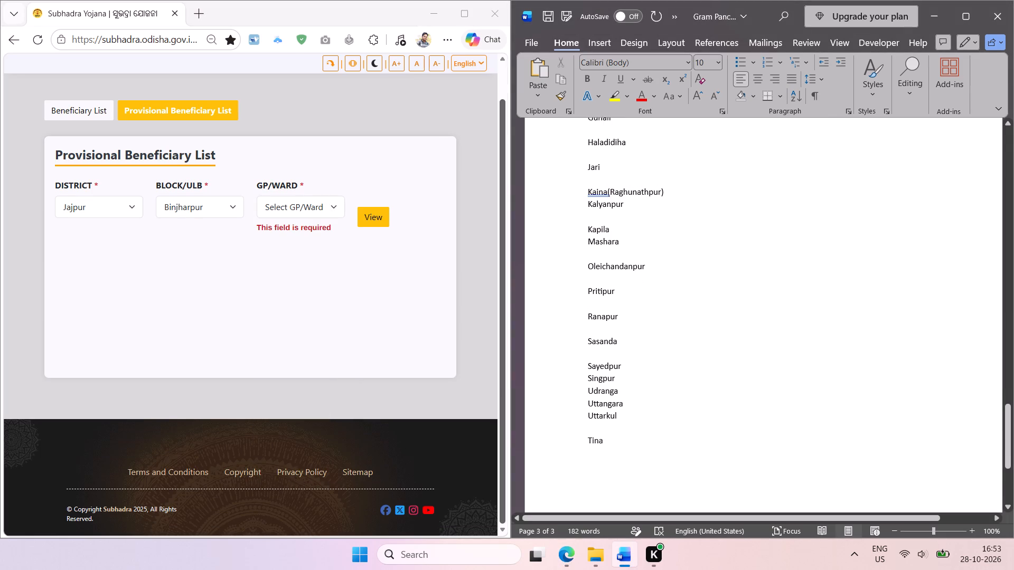
scroll(603, 430, "up", 1)
left_click(603, 430)
key("BackSpace")
key("Up")
key("Up")
key("Up")
key("Up")
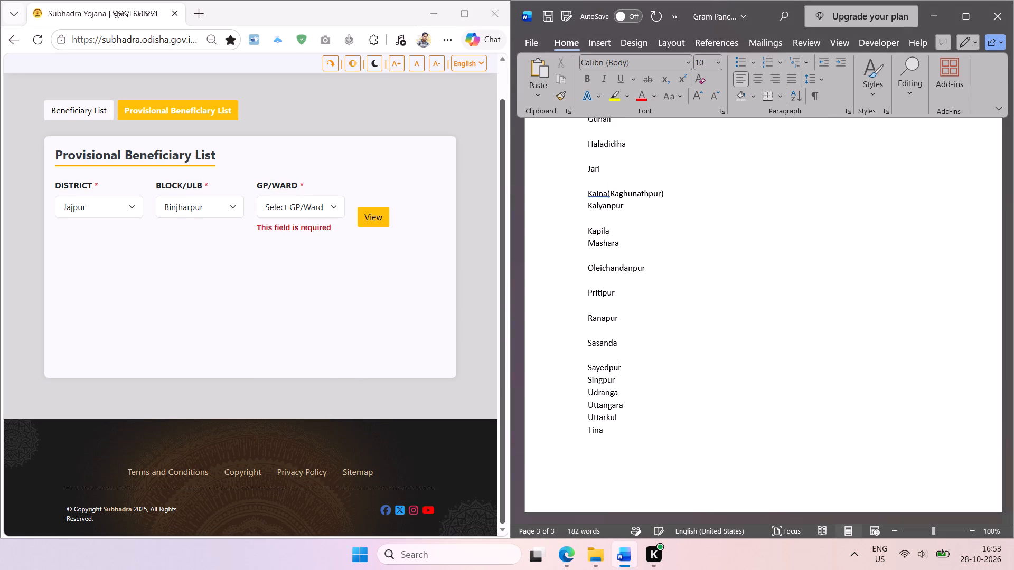
key("Up")
key("BackSpace")
key("Up")
key("BackSpace")
key("Up")
key("BackSpace")
key("Up")
key("BackSpace")
key("Up")
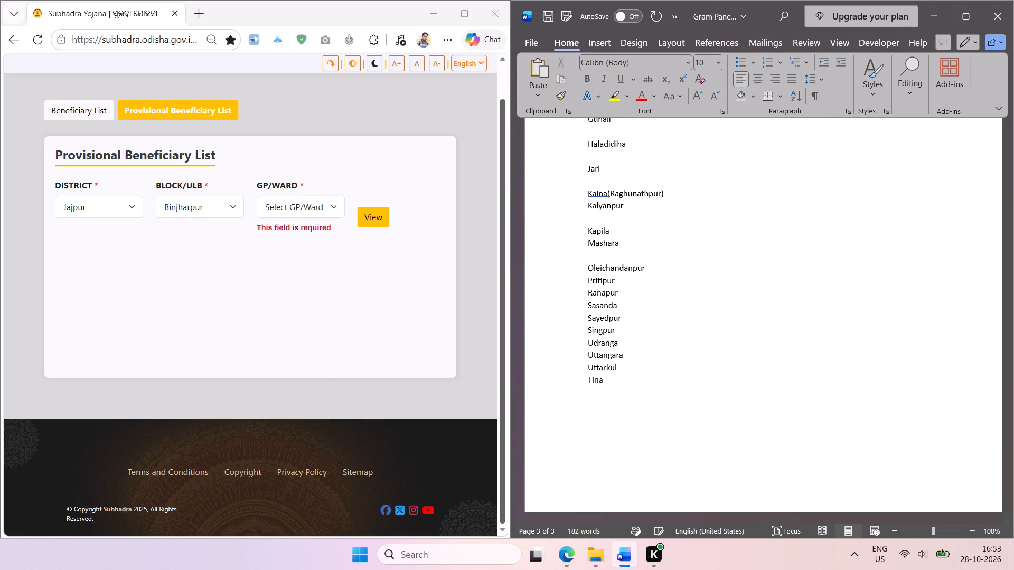
key("BackSpace")
key("Up")
key("Up")
key("BackSpace")
Insert a space before the bracket so the name reads Kaina (Raghunathpur).
key("Up")
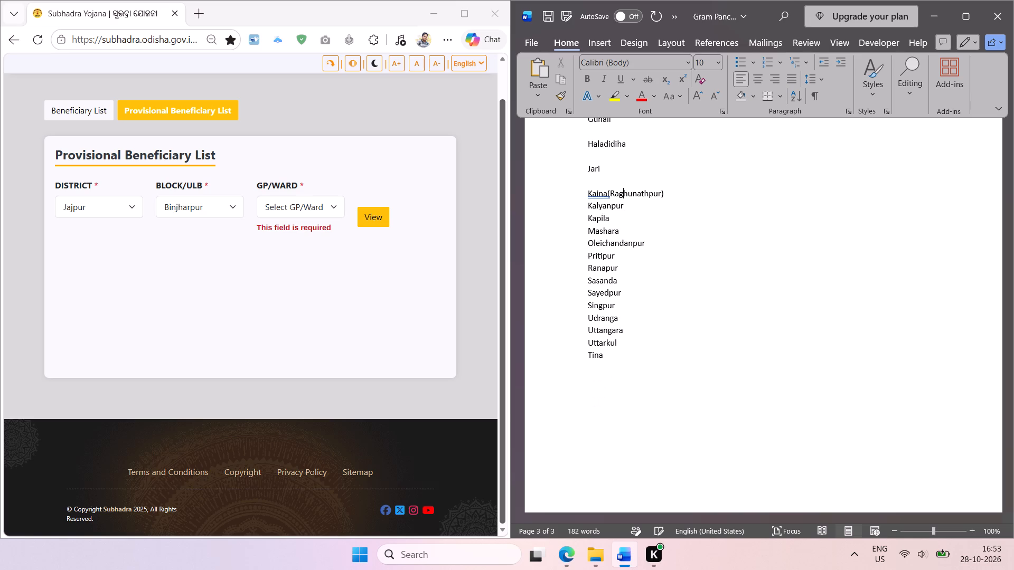
key("Left")
key("Left")
key("Left")
key("Left")
key("space")
Remove the blank lines between the names from Chikana down to Kaina (Raghunathpur).
key("Up")
key("BackSpace")
key("Up")
key("BackSpace")
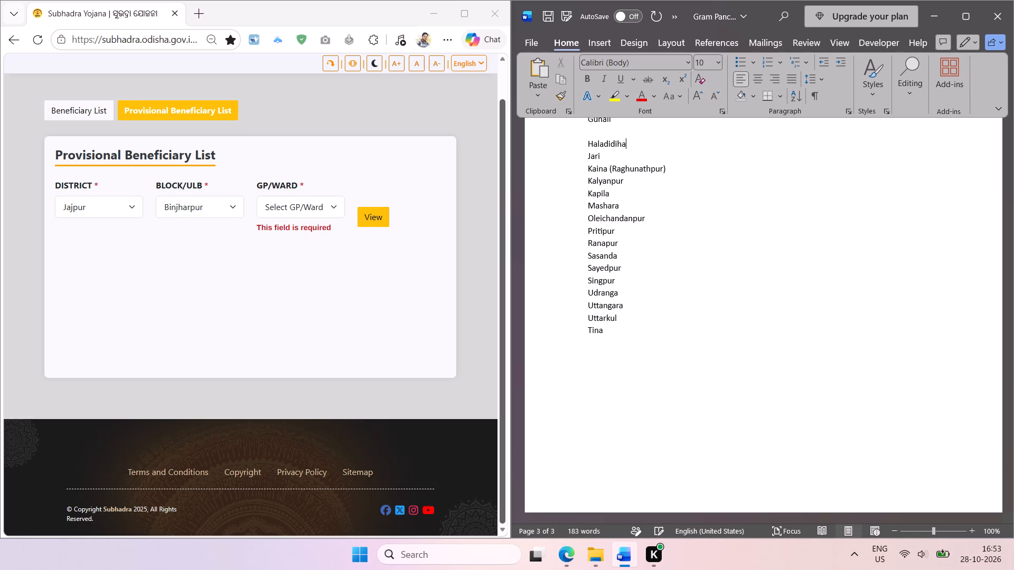
key("Up")
key("BackSpace")
scroll(662, 430, "up", 4)
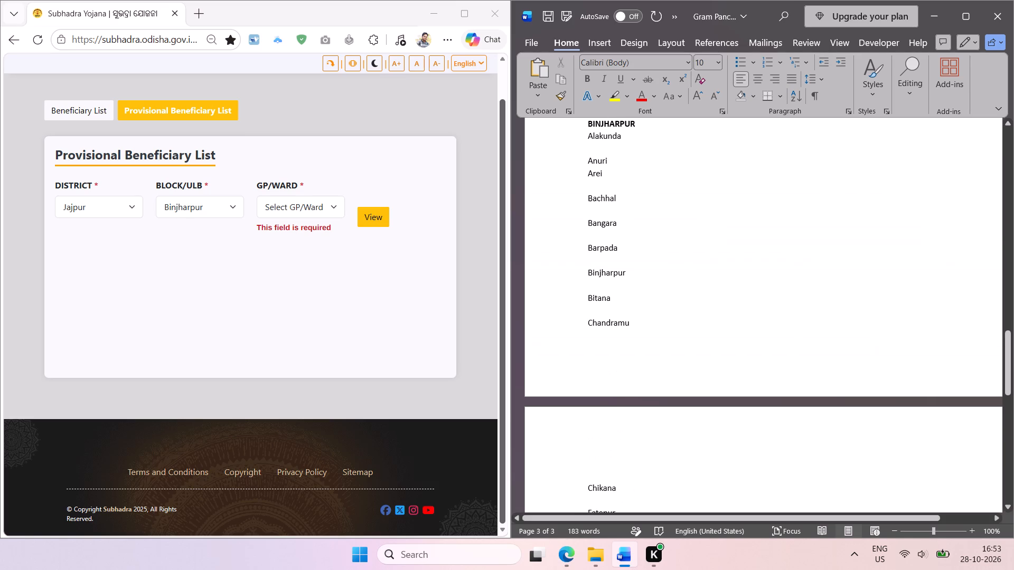
scroll(662, 430, "down", 1)
key("Up")
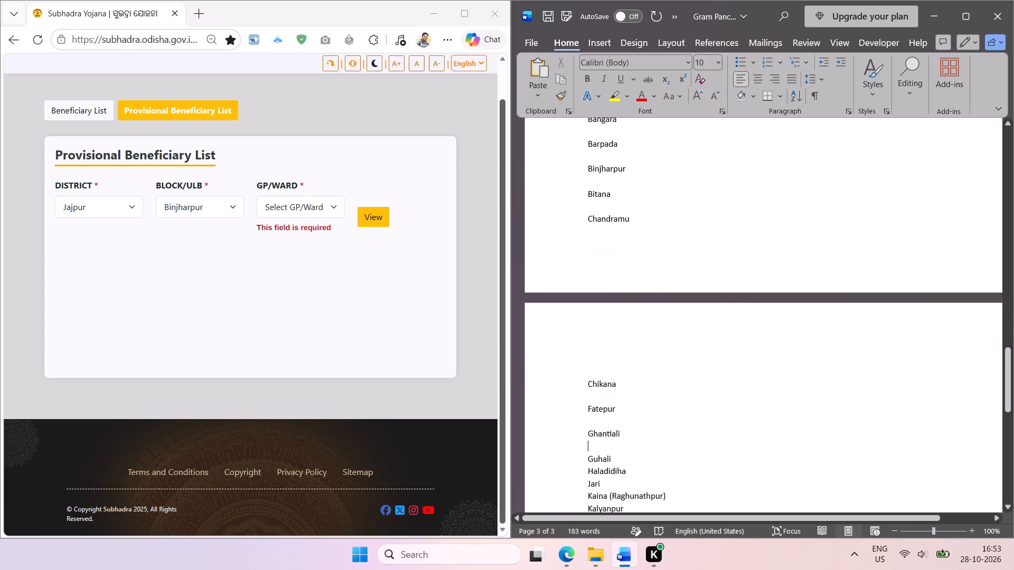
key("BackSpace")
key("Up")
key("BackSpace")
key("Up")
key("BackSpace")
Remove the remaining blank lines between the names from Alakunda down to Chikana.
key("Up")
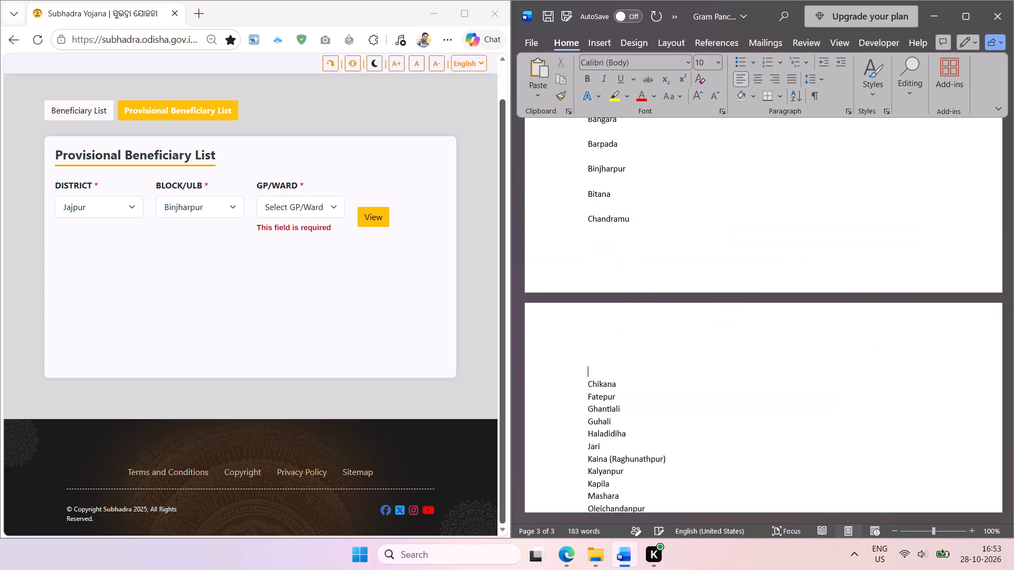
key("Up")
key("Up")
key("BackSpace")
key("Up")
key("BackSpace")
key("Up")
key("BackSpace")
key("Up")
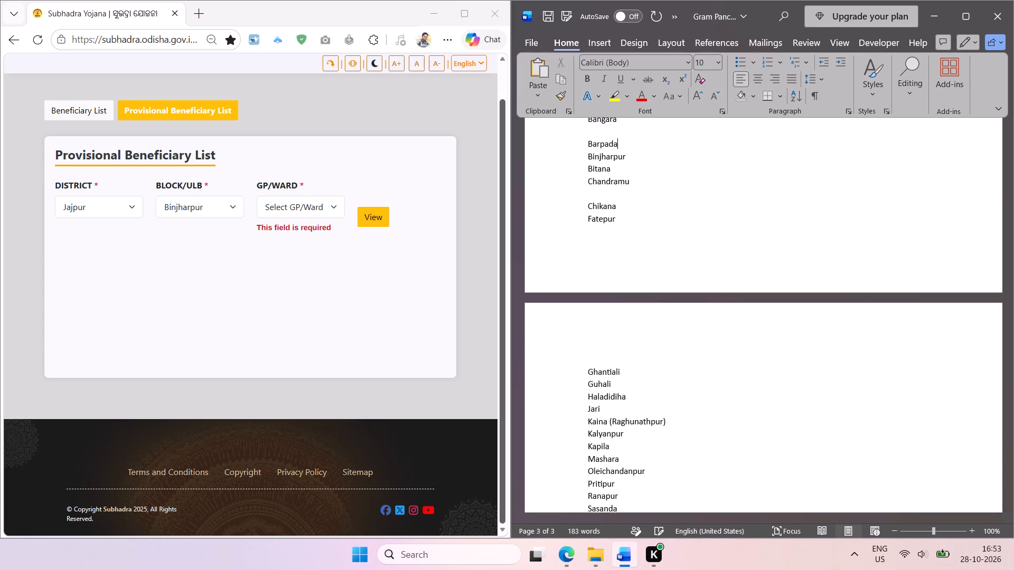
key("BackSpace")
scroll(662, 430, "up", 3)
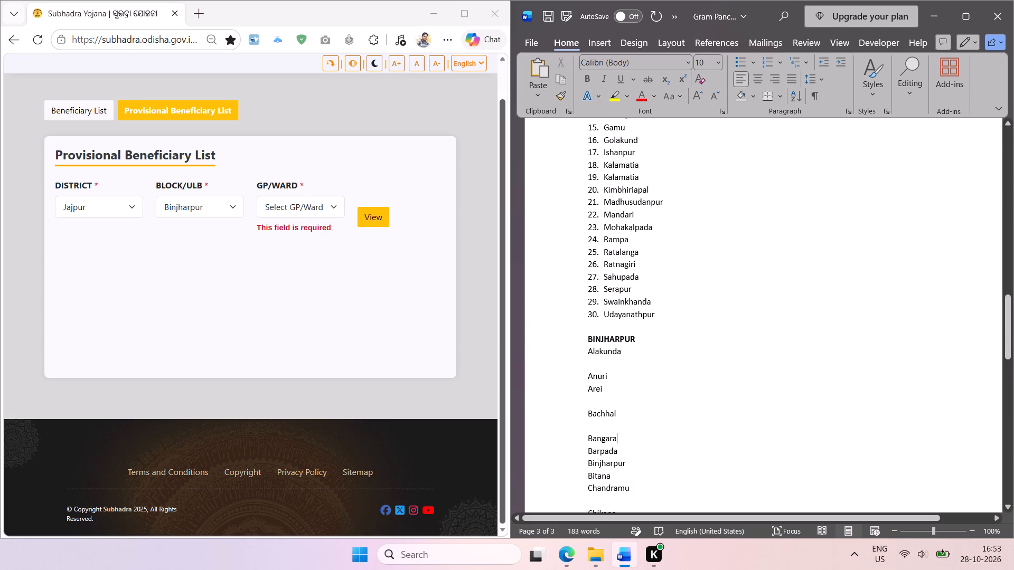
key("Up")
key("BackSpace")
key("Up")
key("BackSpace")
key("Up")
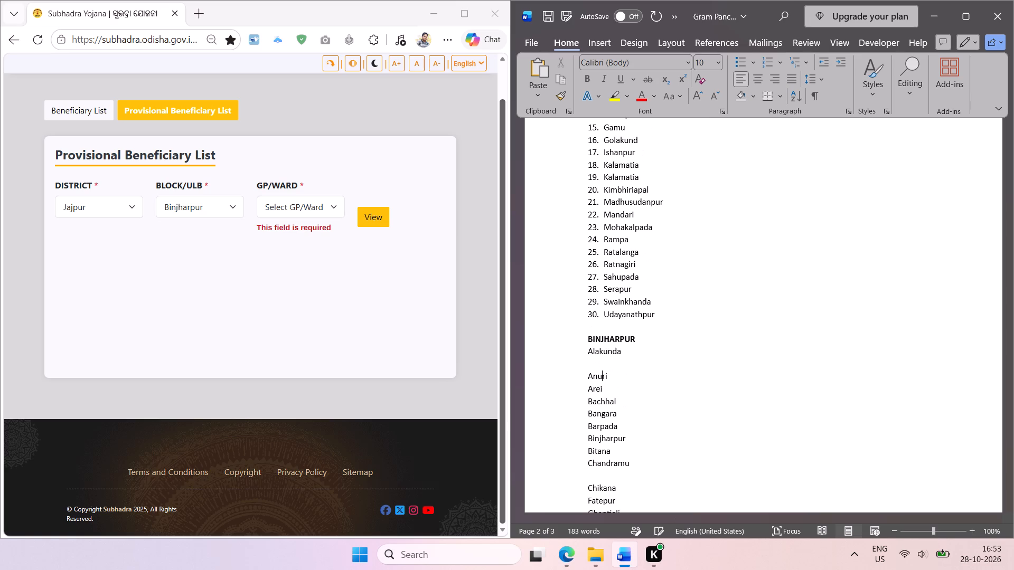
key("Up")
key("BackSpace")
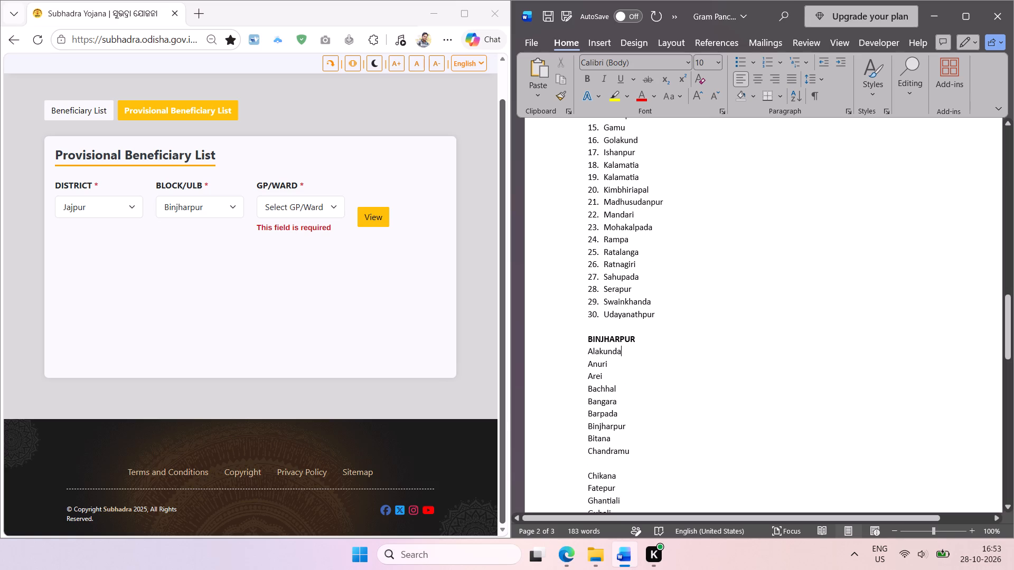
left_click(597, 463)
key("BackSpace")
Insert a page break before the BINJHARPUR heading so its list starts on a new page.
scroll(649, 436, "down", 1)
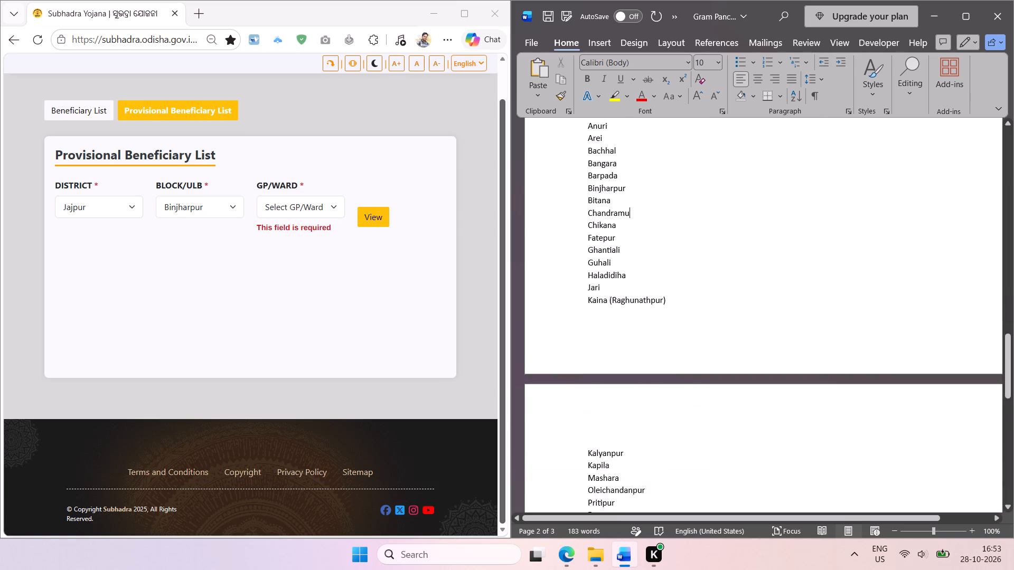
scroll(644, 436, "down", 1)
left_click(585, 206)
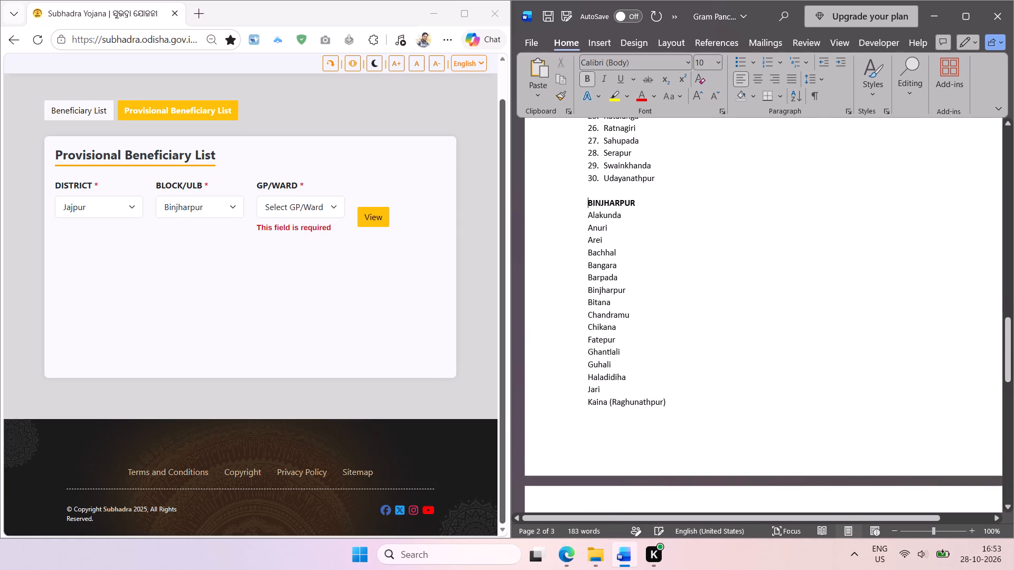
key("ctrl+Return")
Select all the names under BINJHARPUR, from Alakunda to Tina, and sort them alphabetically in ascending order.
scroll(666, 235, "down", 1)
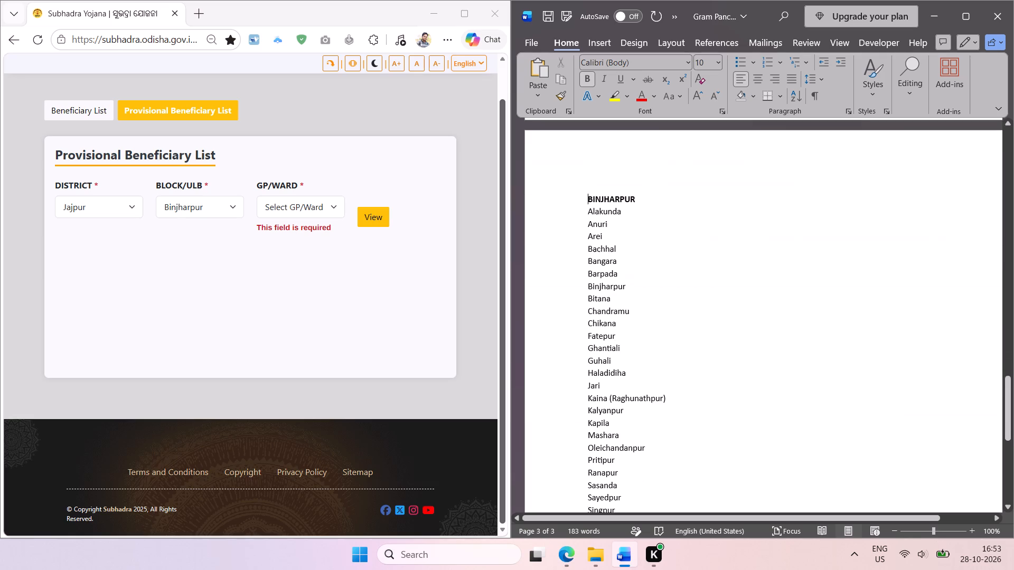
scroll(689, 237, "down", 1)
left_click_drag(586, 195, 593, 199)
scroll(658, 270, "down", 1)
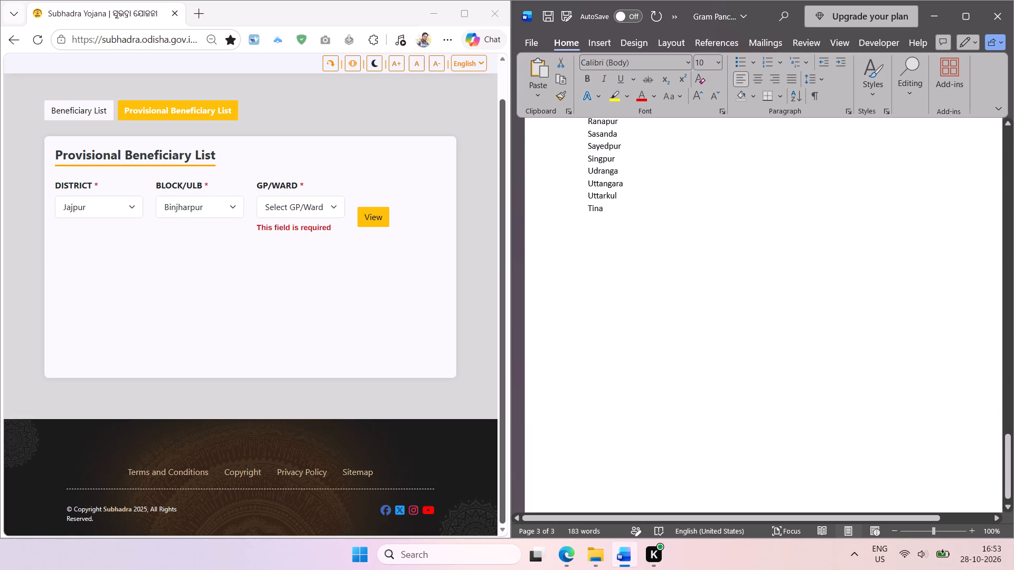
scroll(671, 344, "down", 1)
left_click(605, 255, "shift")
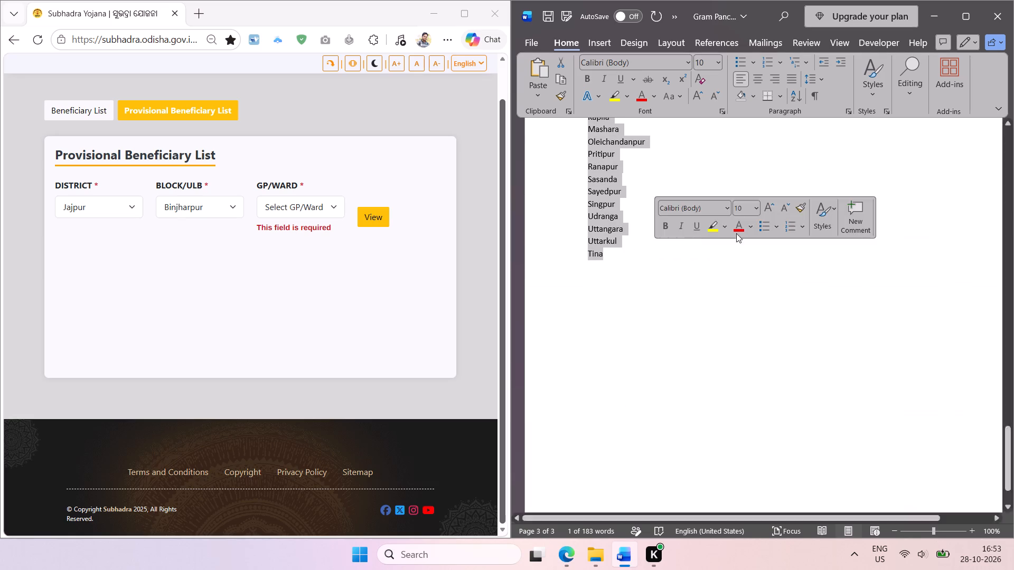
left_click(789, 98)
key("Return")
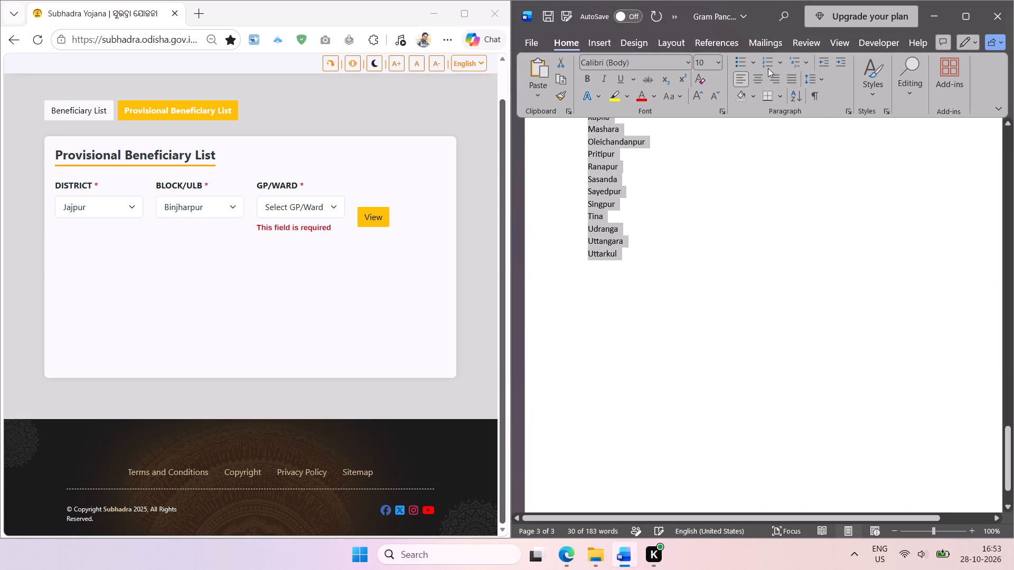
Apply numbering to the sorted BINJHARPUR names and decrease the list's indent to the text margin.
left_click(767, 62)
double_click(822, 60)
left_click(699, 234)
Copy the BINJHARPUR heading and paste it below Uttarkul, leaving a blank line after the numbered list.
scroll(698, 234, "up", 1)
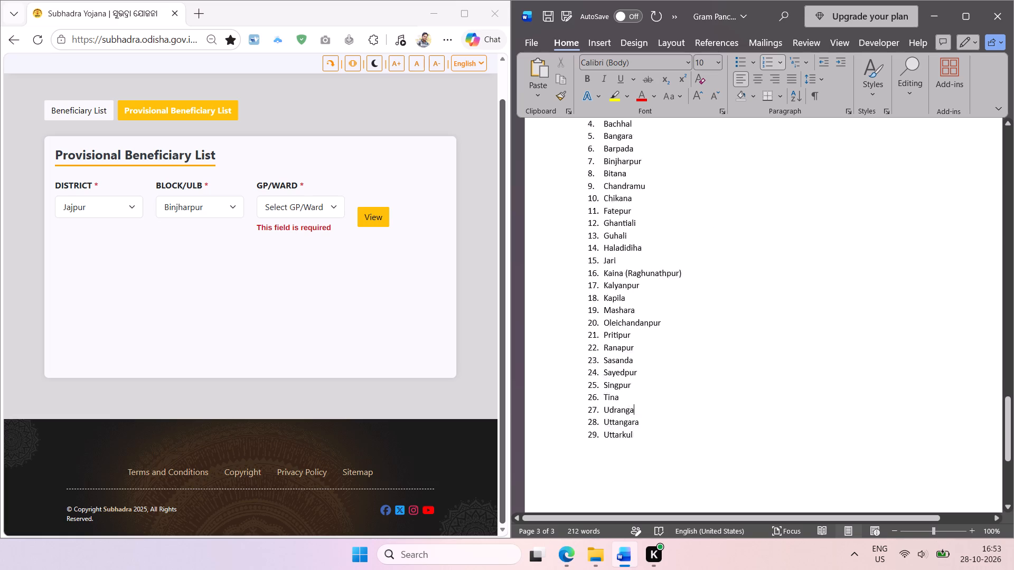
scroll(697, 235, "up", 1)
double_click(615, 198)
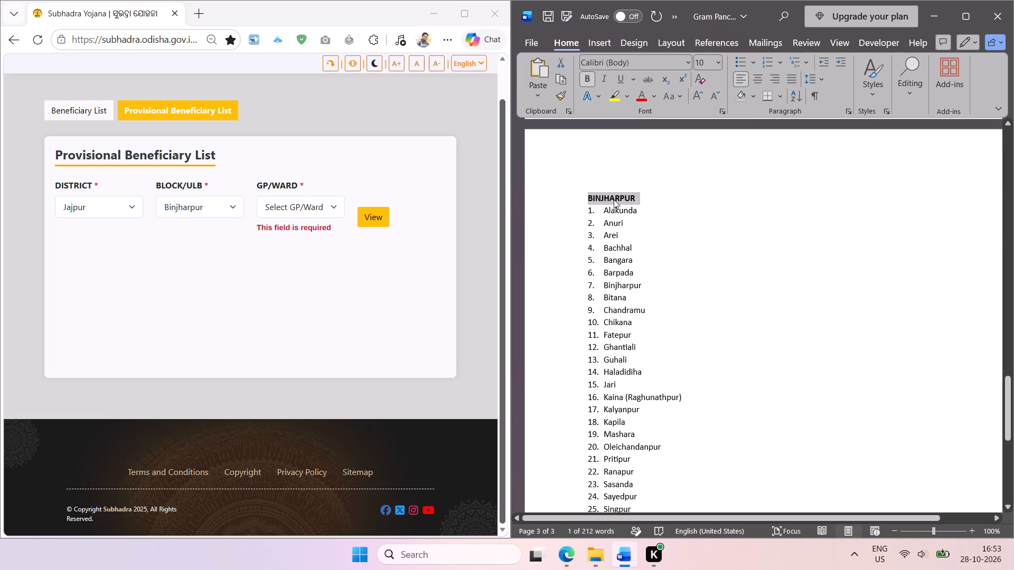
key("ctrl+c")
left_click(664, 317)
scroll(664, 311, "down", 3)
left_click(644, 267)
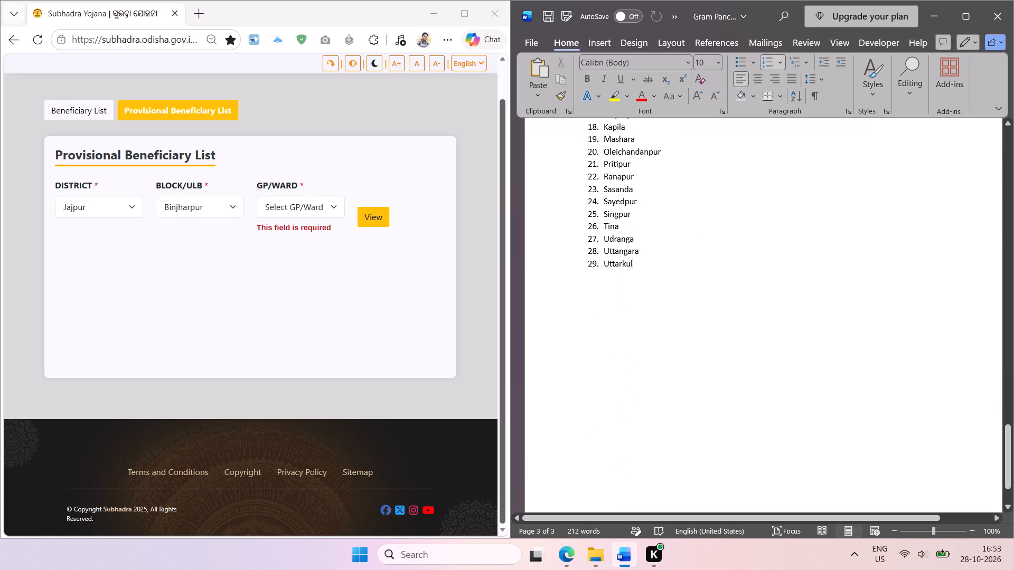
key("Return")
key("Return")
key("Return")
key("ctrl+v")
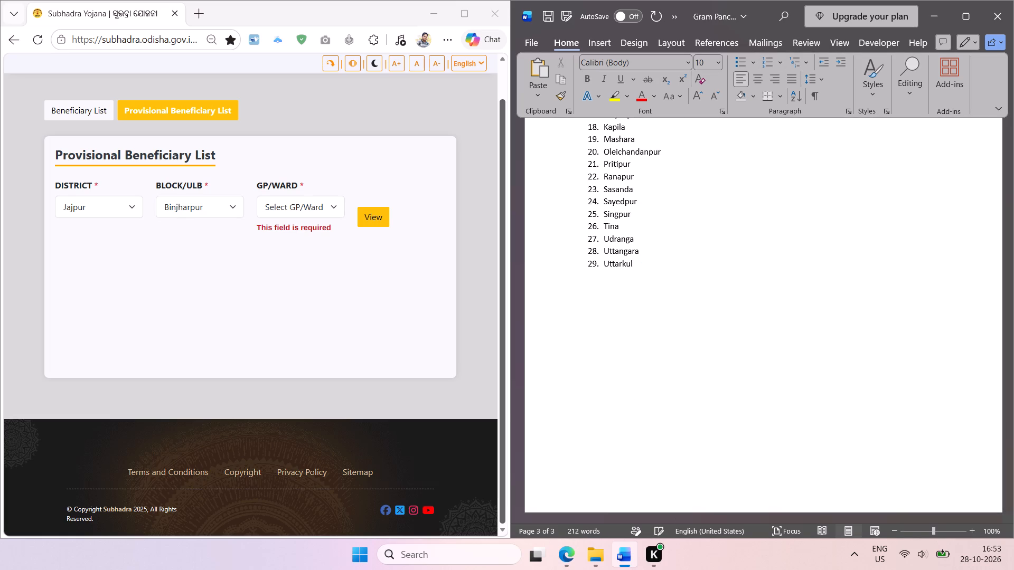
scroll(643, 259, "down", 3)
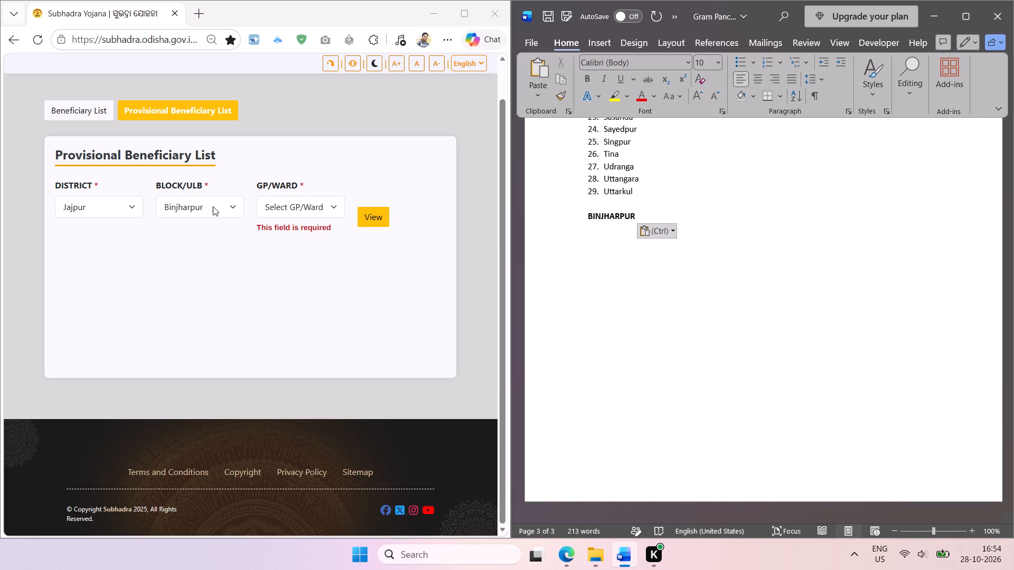
Choose Dahrmasala as the block on the Subhadra portal.
left_click(230, 209)
left_click(223, 312)
left_click(231, 280)
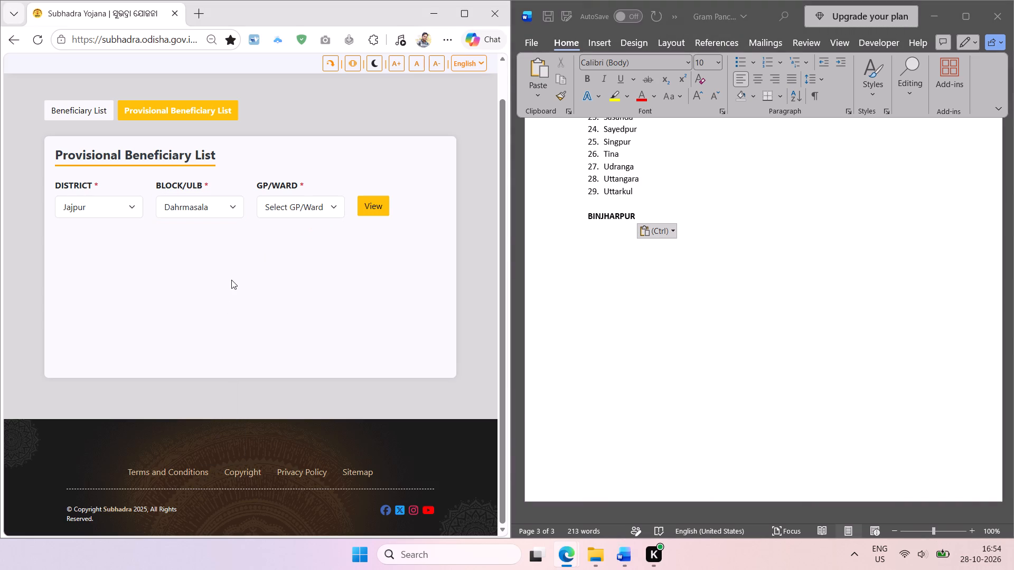
Extract the block name Dahrmasala from the screen, replace the copied BINJHARPUR heading with it in uppercase, and start a new line below.
key("shift+super+t")
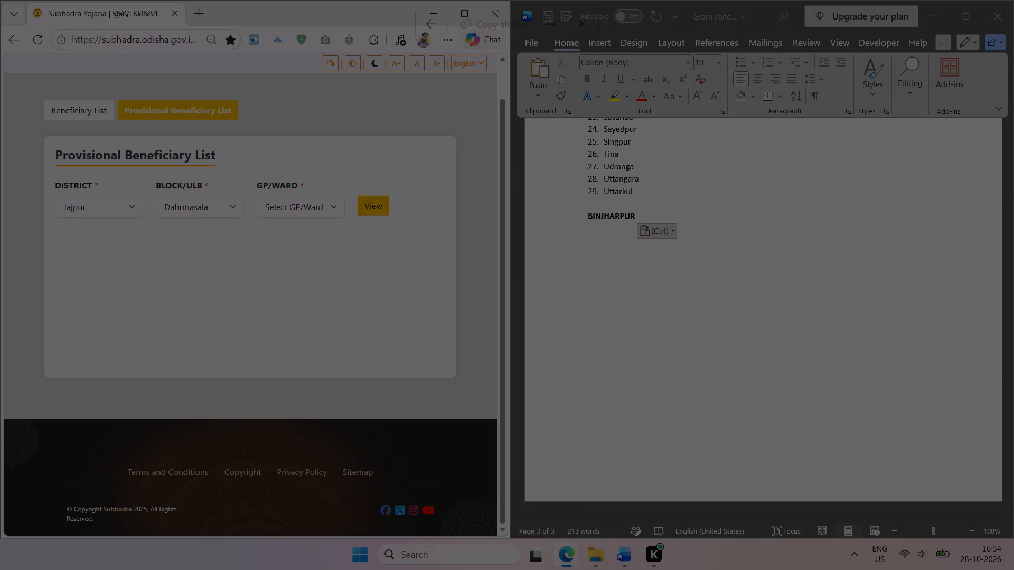
left_click_drag(161, 198, 221, 253)
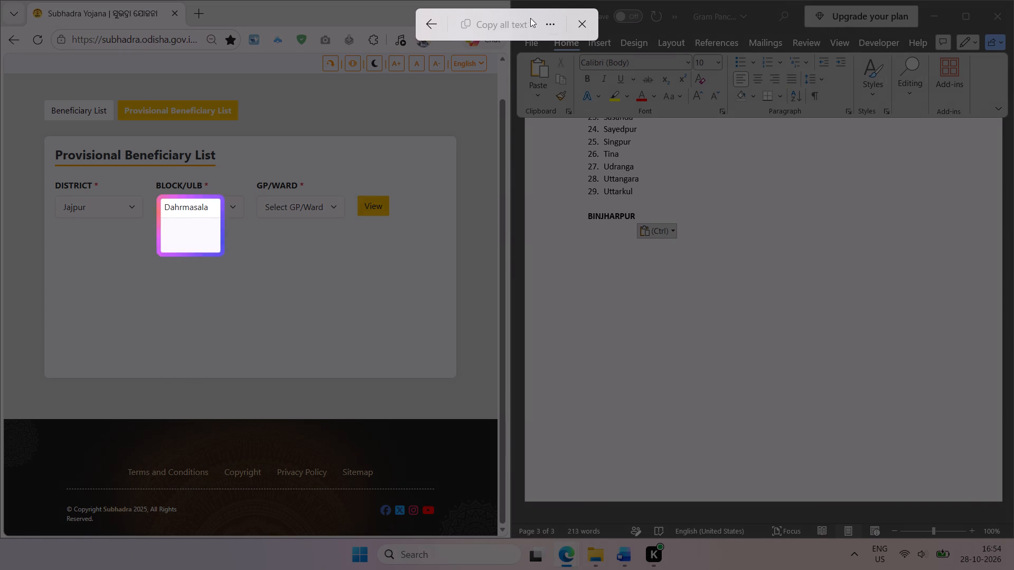
left_click(493, 24)
left_click(616, 222)
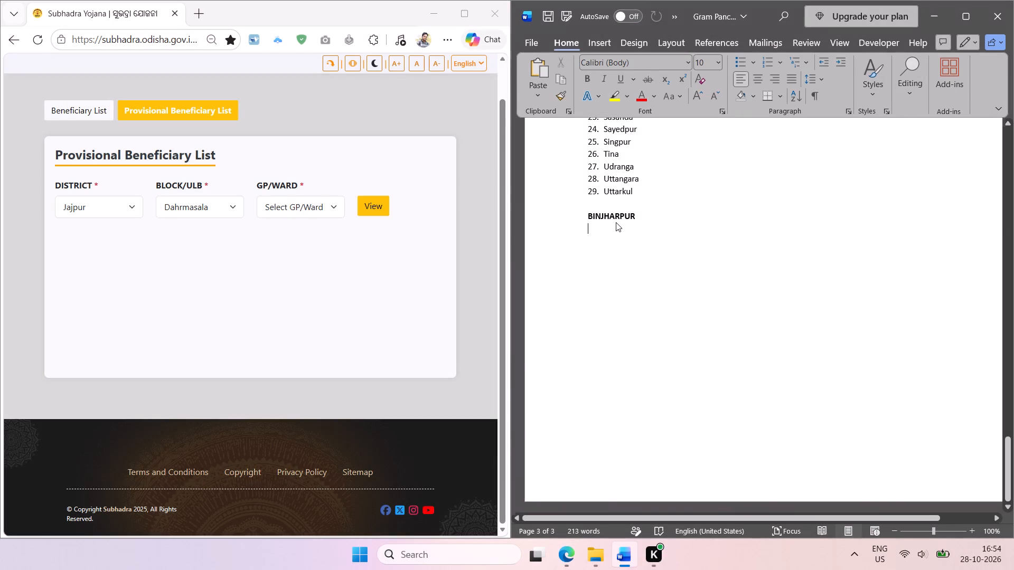
double_click(612, 214)
key("ctrl+v")
key("shift+F3")
key("Return")
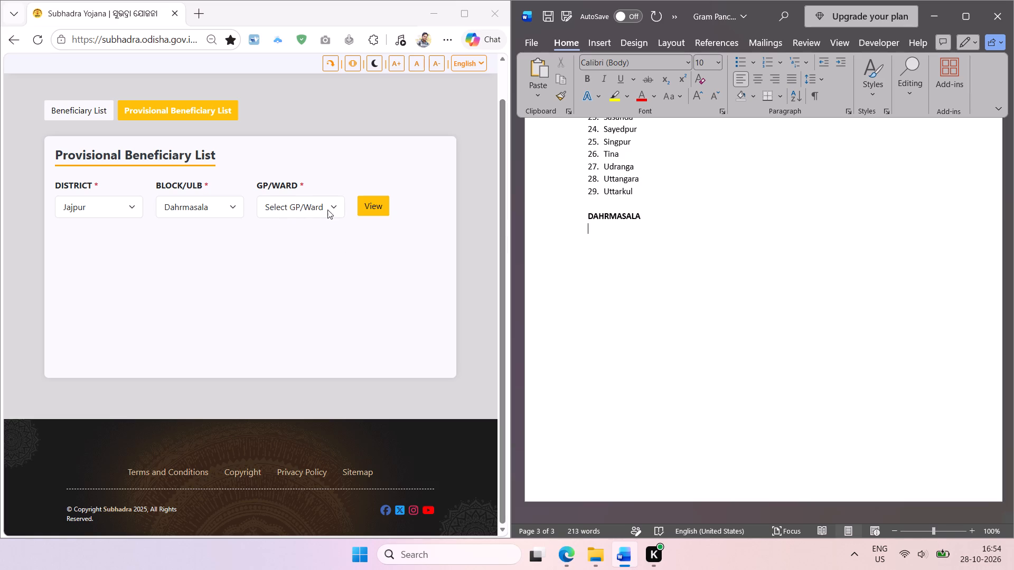
Extract the Dahrmasala GP names from Abhayapur to Jenapur from the screen and paste them under the DAHRMASALA heading.
left_click(332, 207)
key("shift+super+t")
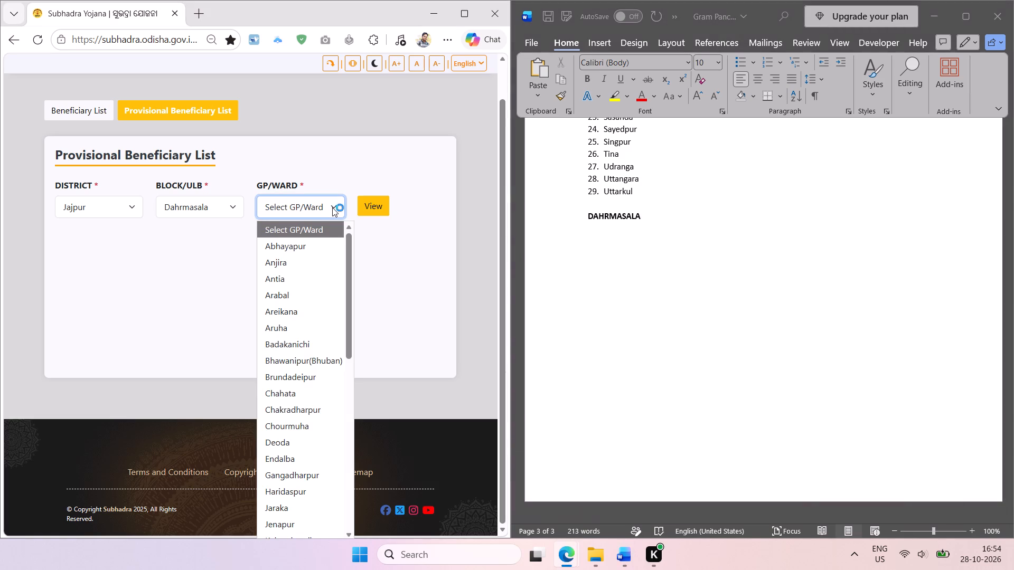
left_click_drag(258, 239, 348, 394)
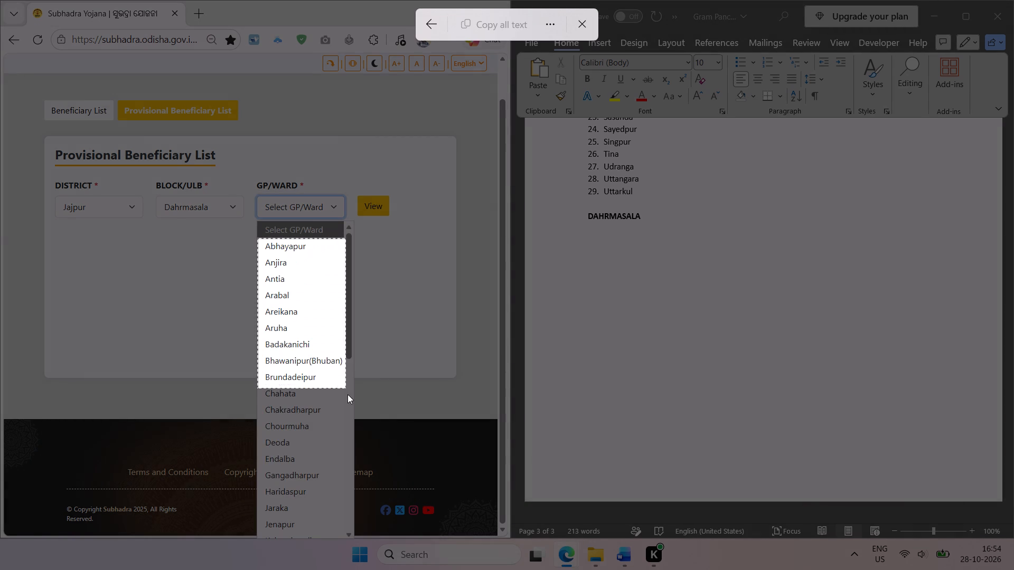
left_click_drag(348, 394, 346, 531)
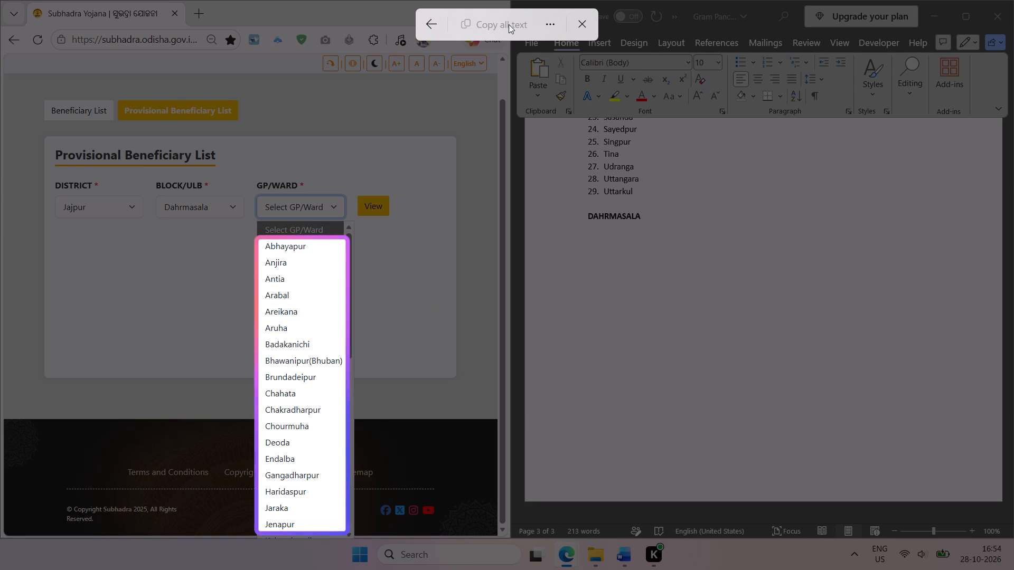
left_click(507, 24)
left_click(607, 221)
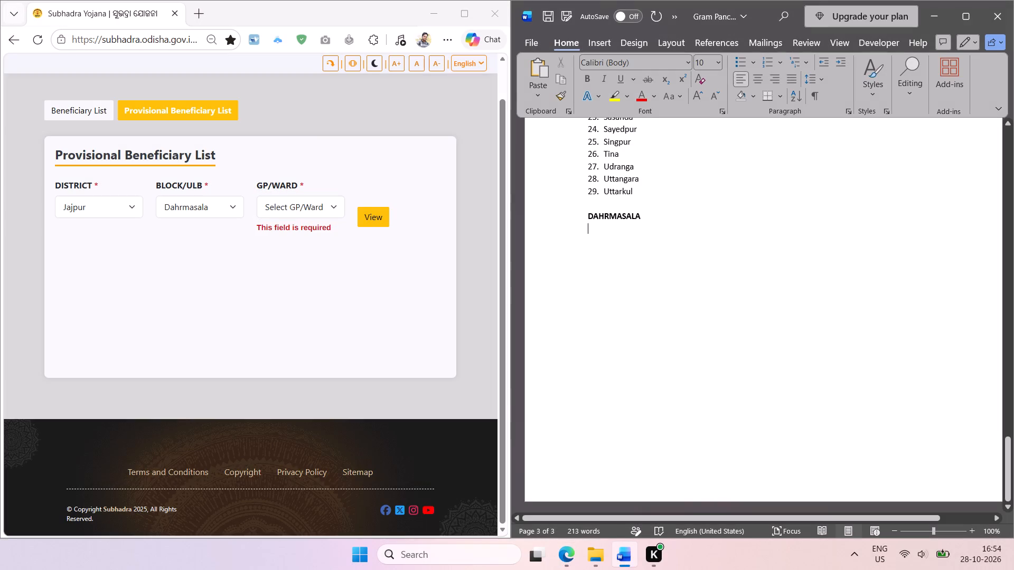
key("ctrl+v")
Extract the GP names from Jenapur to Puranaboulamal from the screen and paste them below the first batch, after a blank line.
left_click(632, 493)
key("Return")
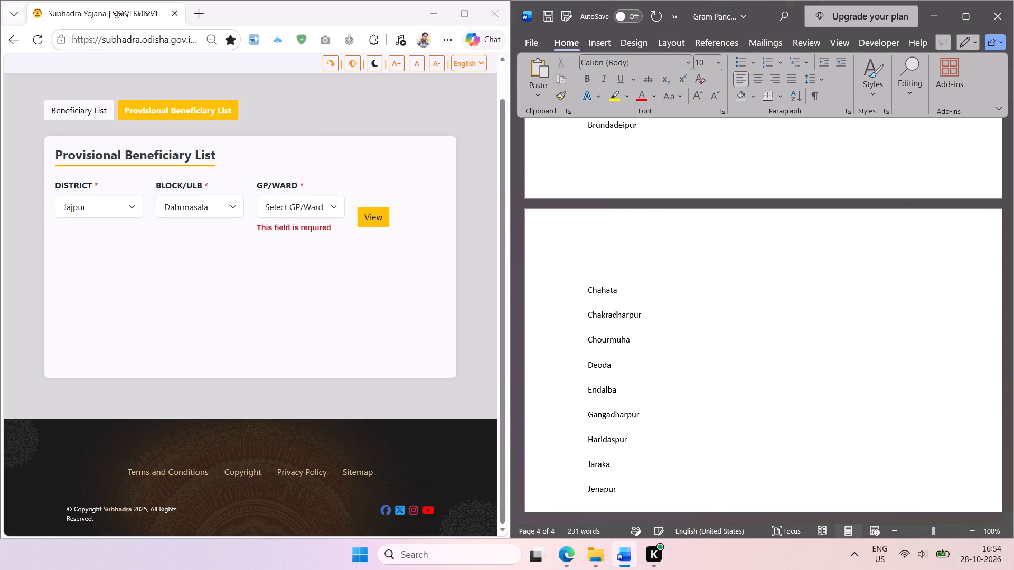
key("Return")
scroll(633, 440, "down", 2)
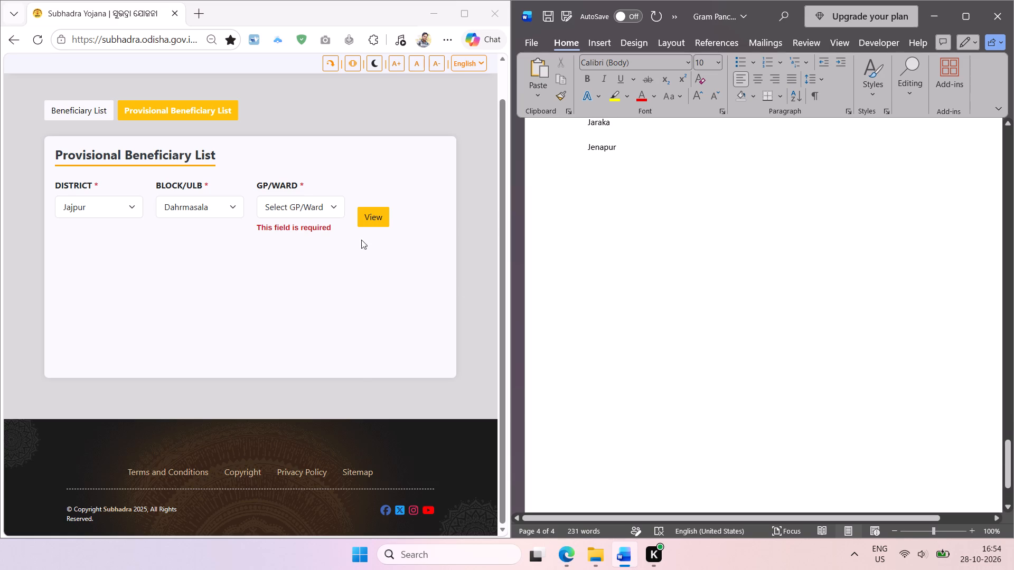
left_click(339, 206)
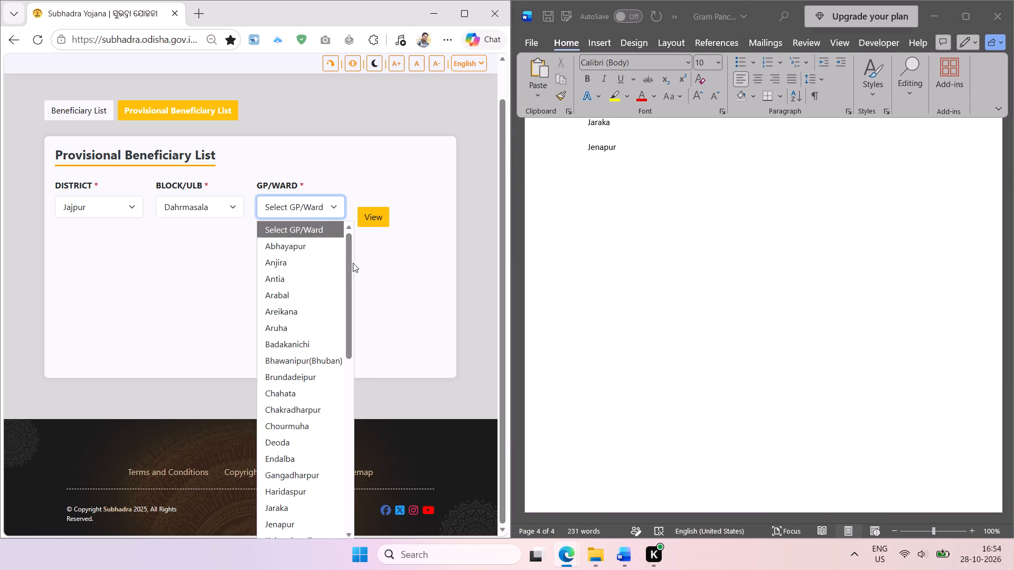
left_click_drag(349, 261, 354, 362)
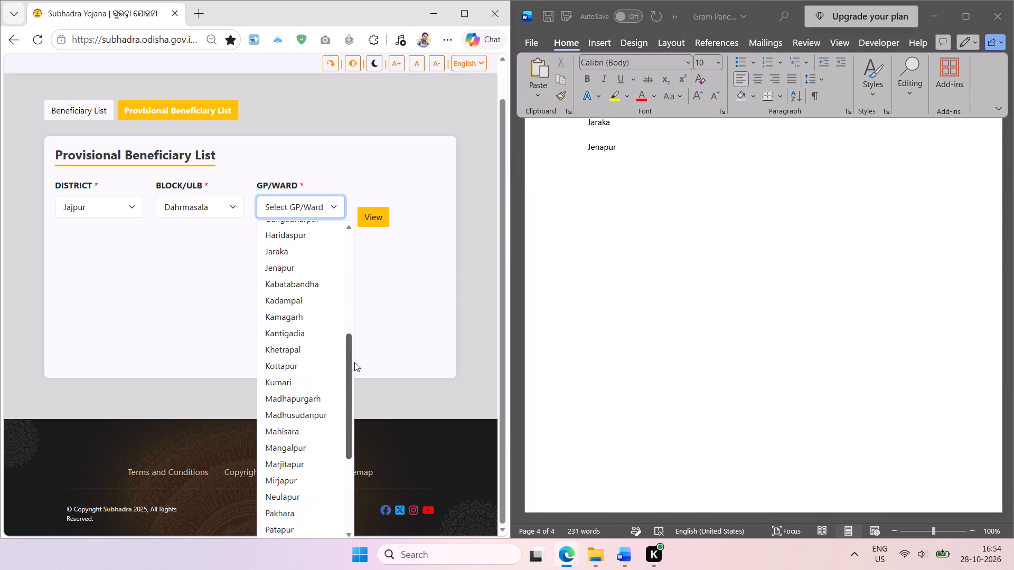
left_click_drag(354, 362, 354, 372)
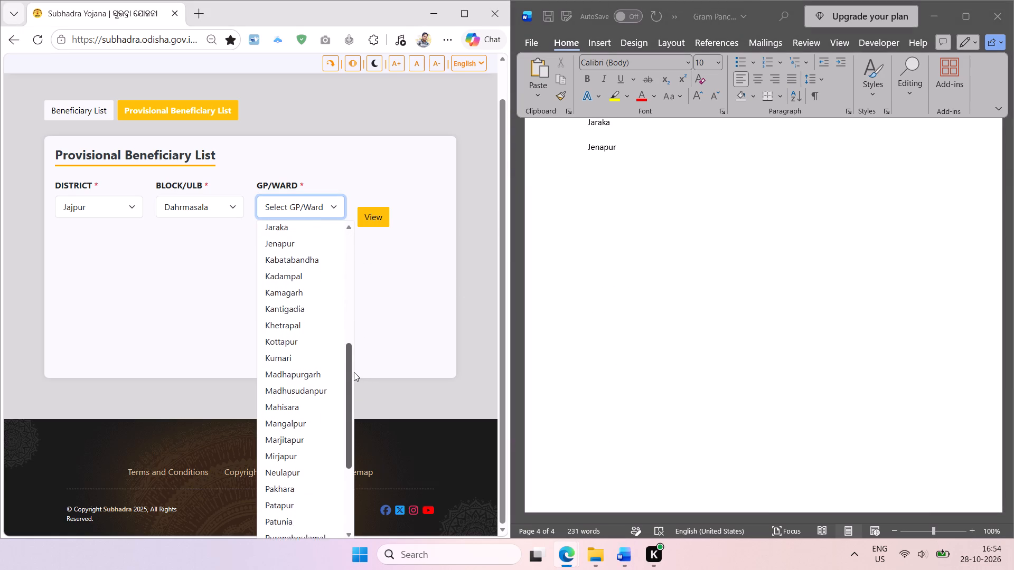
left_click_drag(354, 372, 353, 377)
key("shift+super+t")
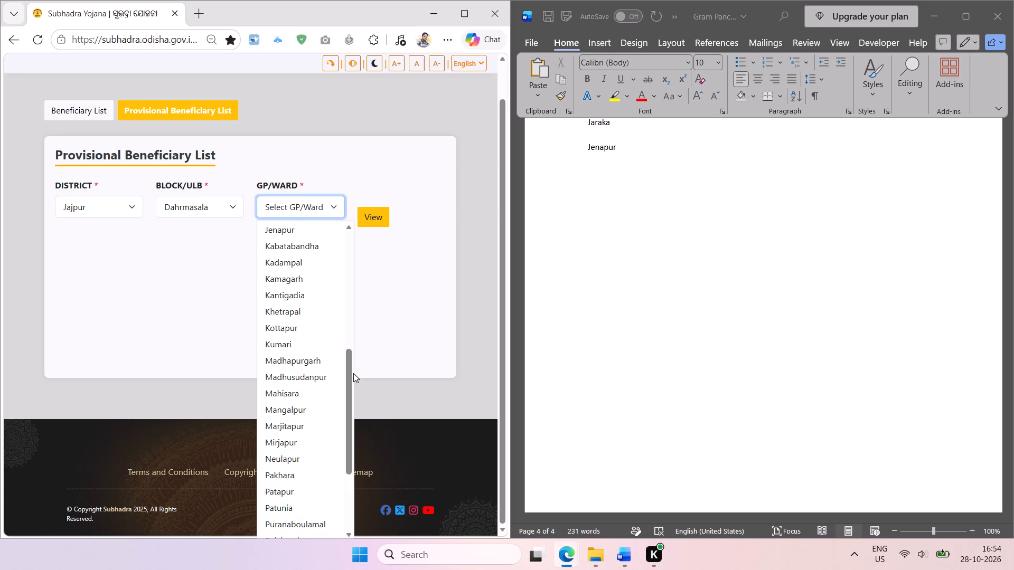
left_click_drag(259, 223, 328, 403)
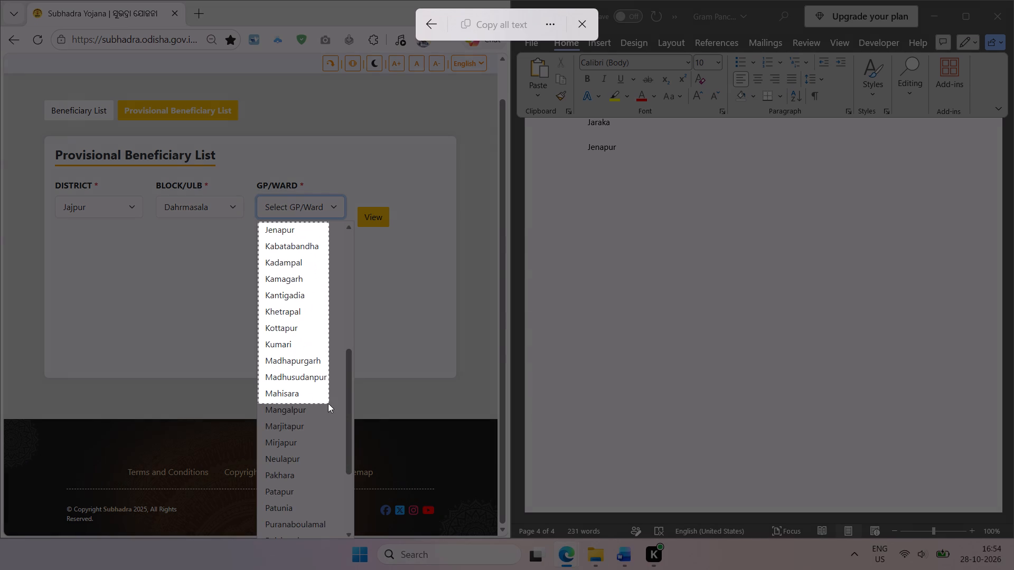
left_click_drag(328, 403, 340, 527)
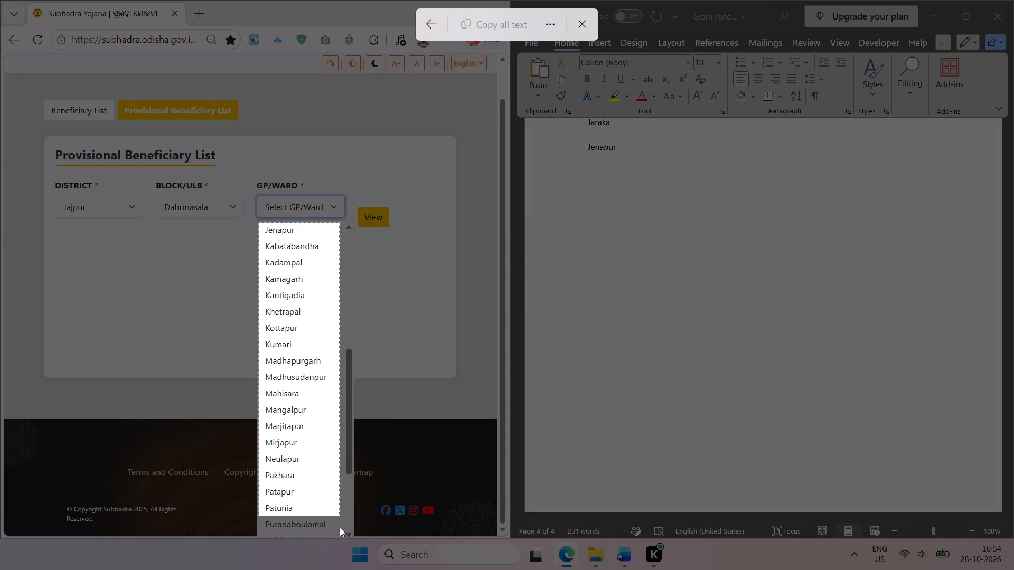
left_click_drag(340, 527, 340, 530)
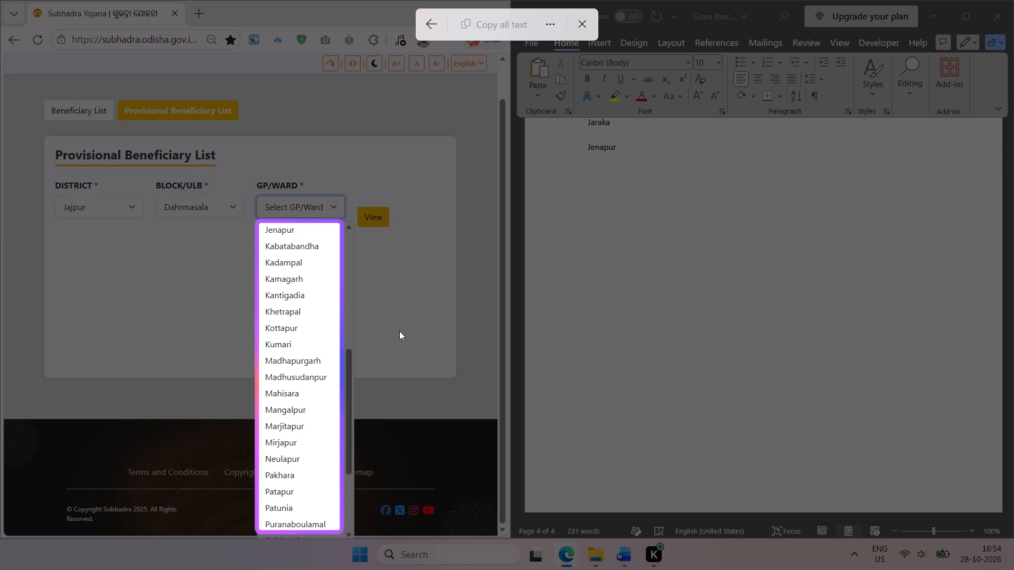
left_click(501, 21)
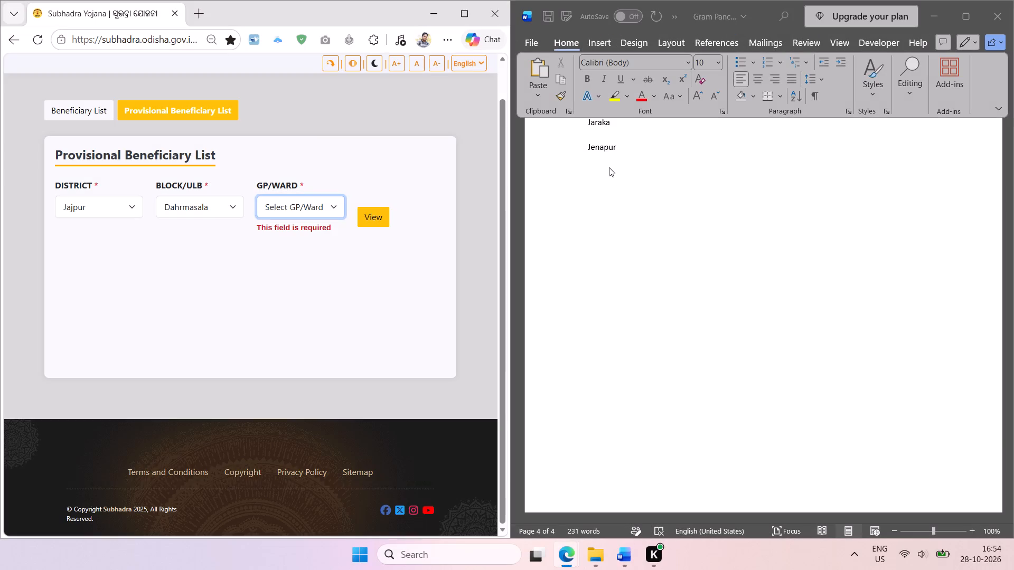
left_click(609, 167)
key("ctrl+v")
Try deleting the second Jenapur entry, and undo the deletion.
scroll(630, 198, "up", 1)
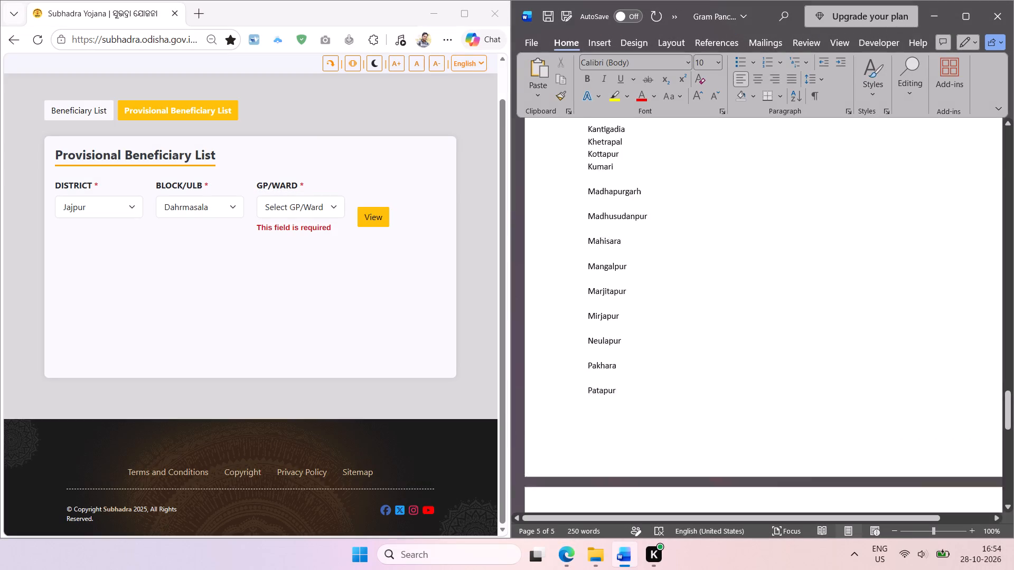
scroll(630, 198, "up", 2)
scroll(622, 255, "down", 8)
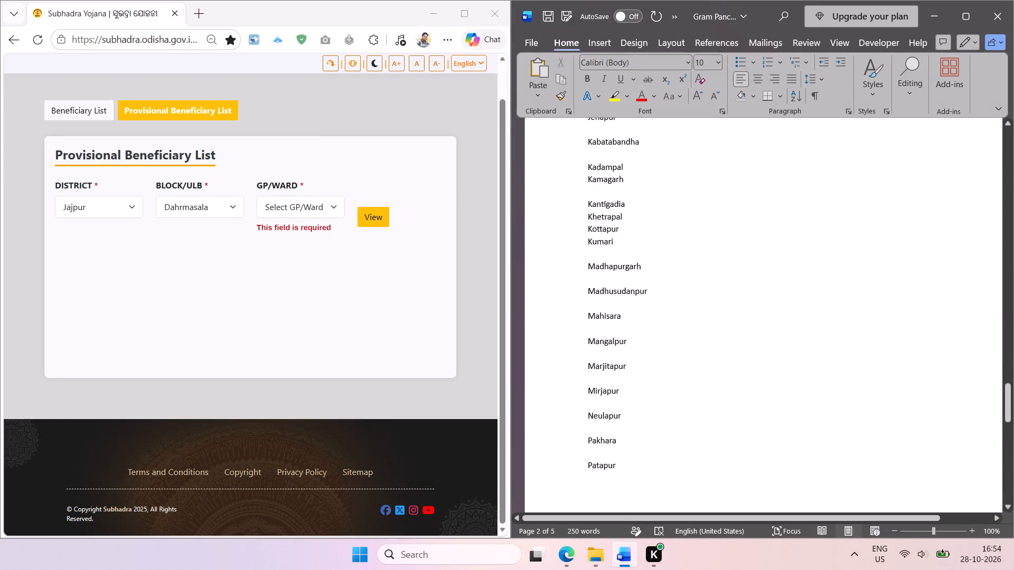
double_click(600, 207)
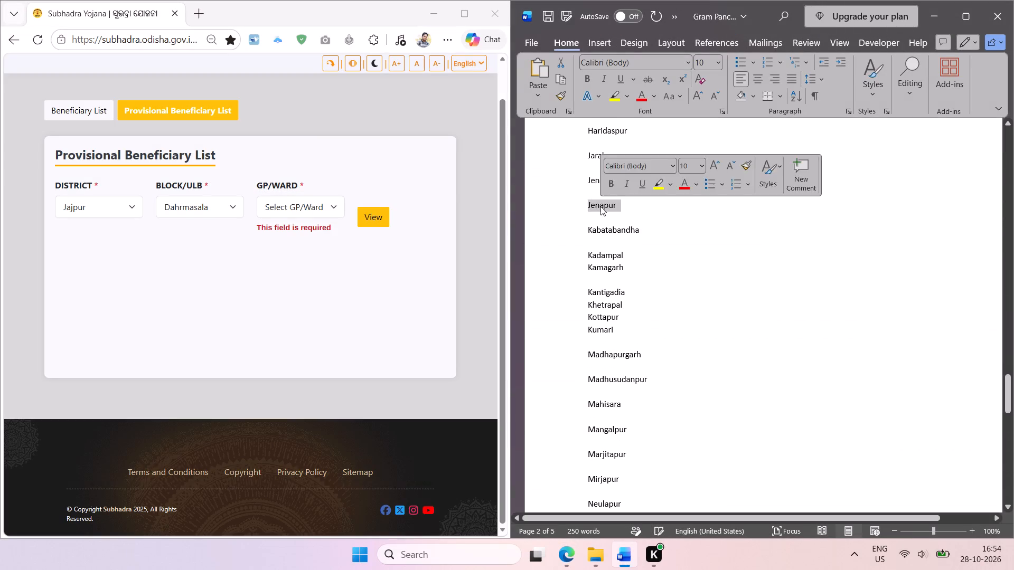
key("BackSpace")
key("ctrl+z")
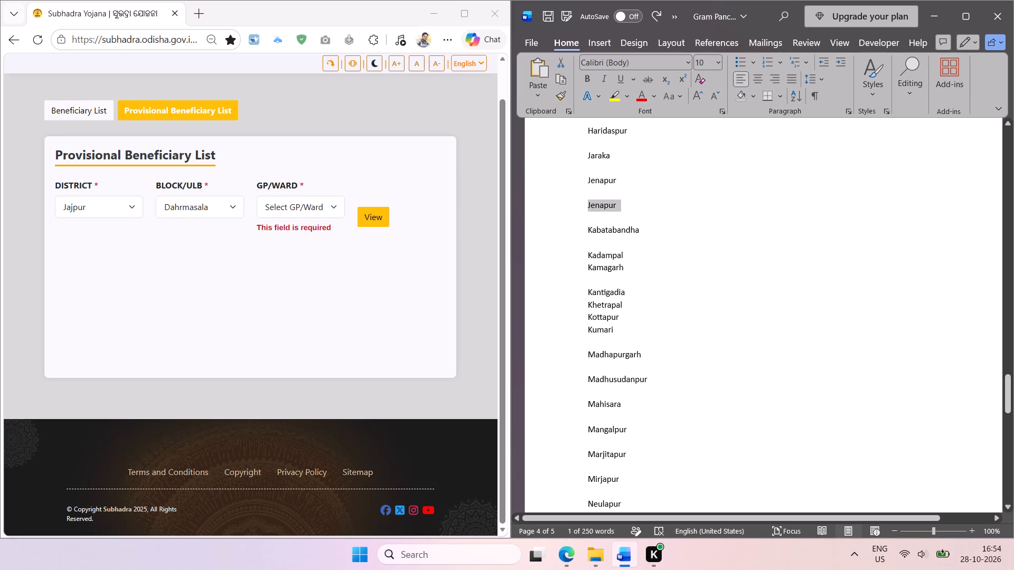
Delete the second, duplicate Jenapur entry from the DAHRMASALA names.
left_click(626, 179)
double_click(602, 208)
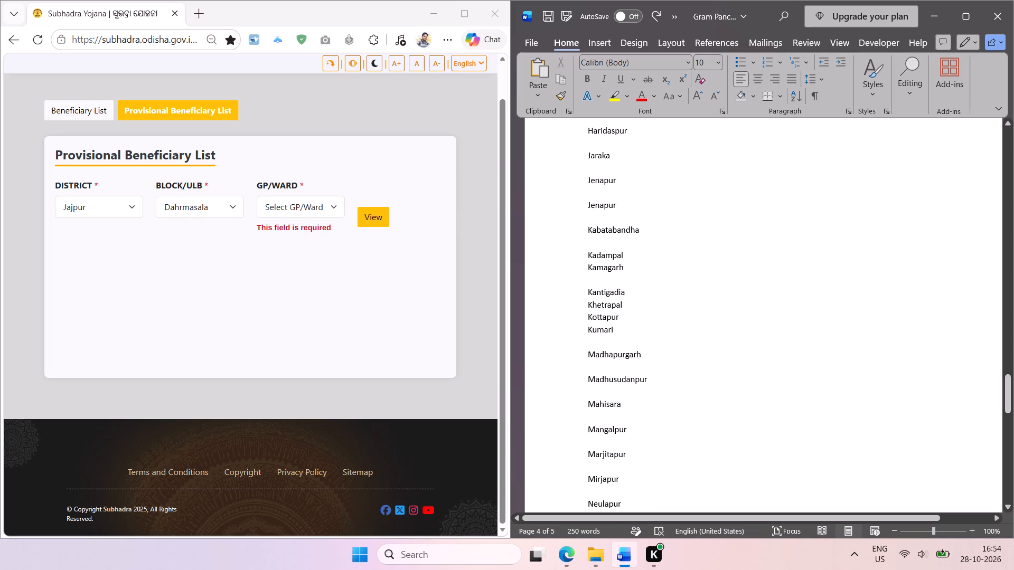
key("BackSpace")
Extract the GP names from Puranaboulamal to Uttarpratap from the screen and paste them on a new line below the second batch.
scroll(633, 259, "down", 3)
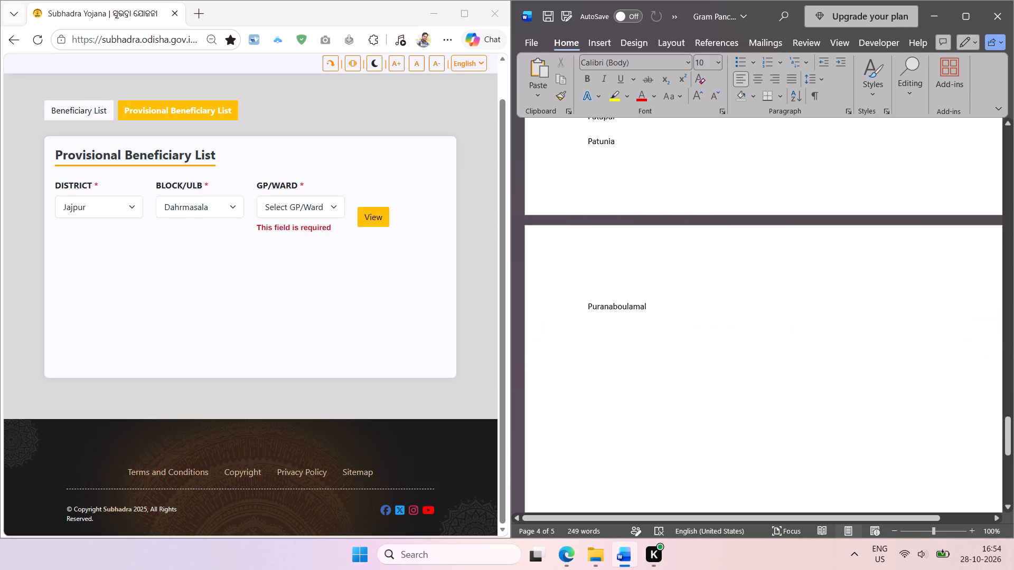
scroll(633, 259, "down", 2)
left_click(652, 253)
key("Return")
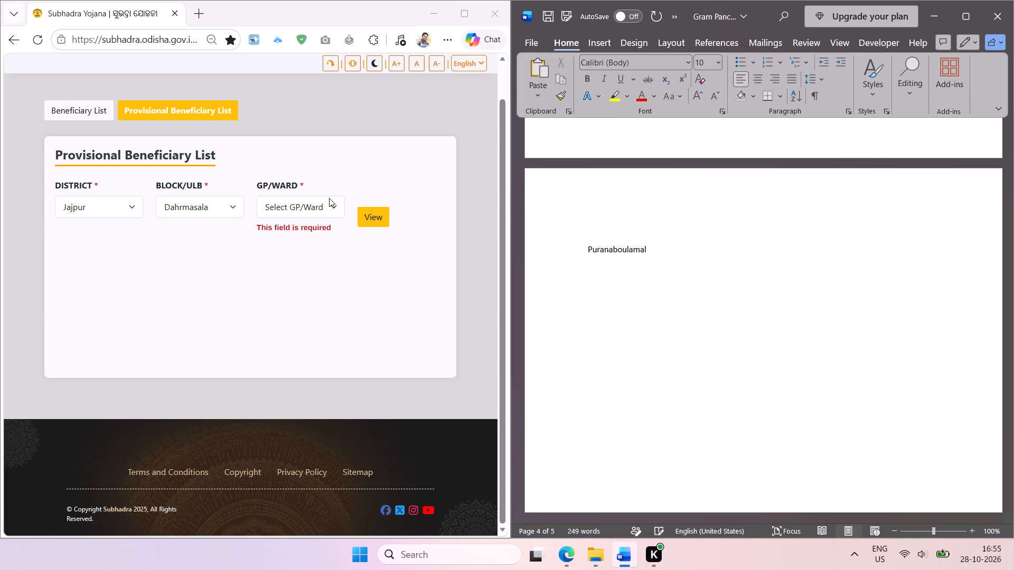
left_click(333, 205)
left_click_drag(348, 314, 365, 528)
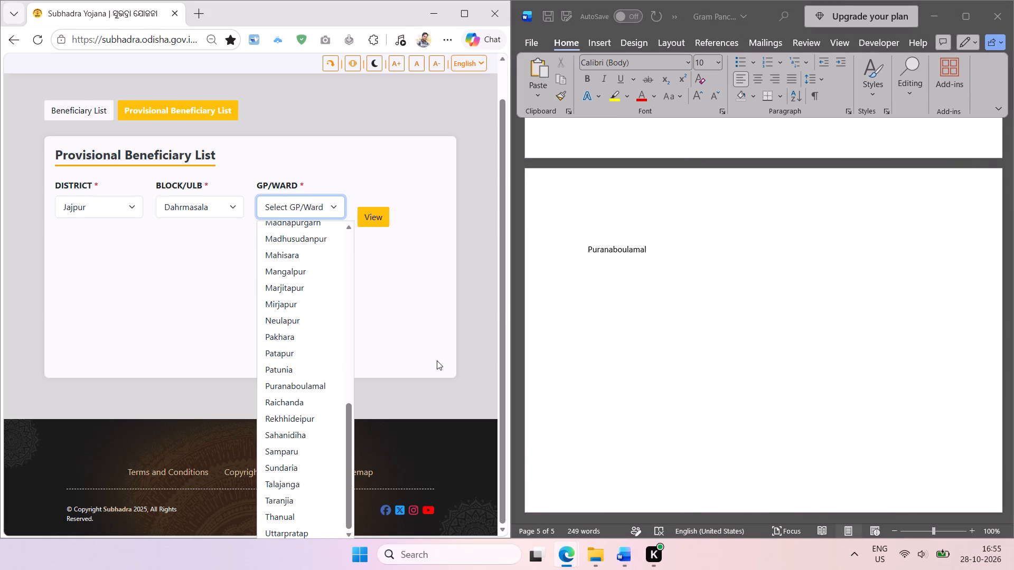
key("shift+super+t")
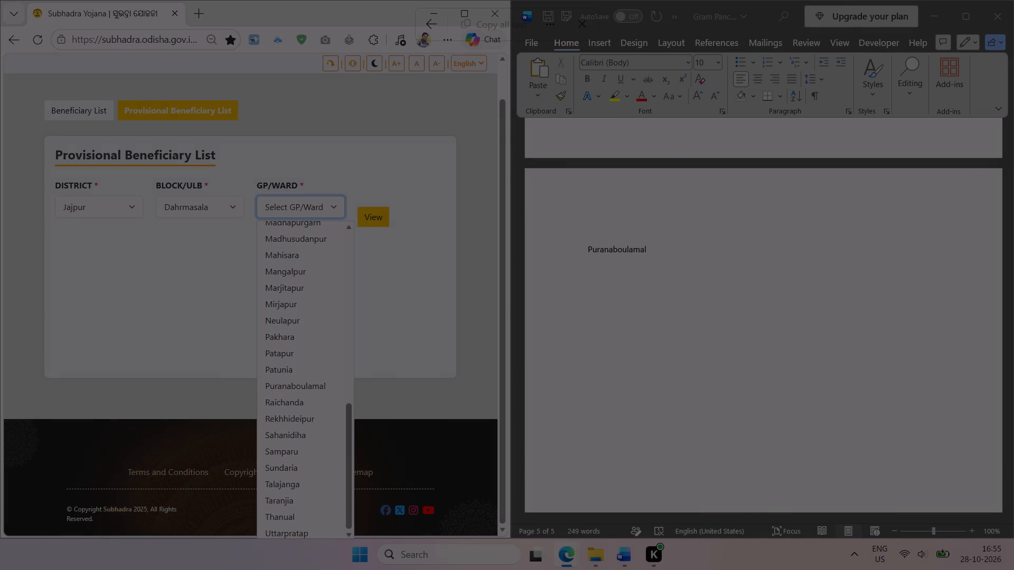
left_click_drag(261, 374, 308, 438)
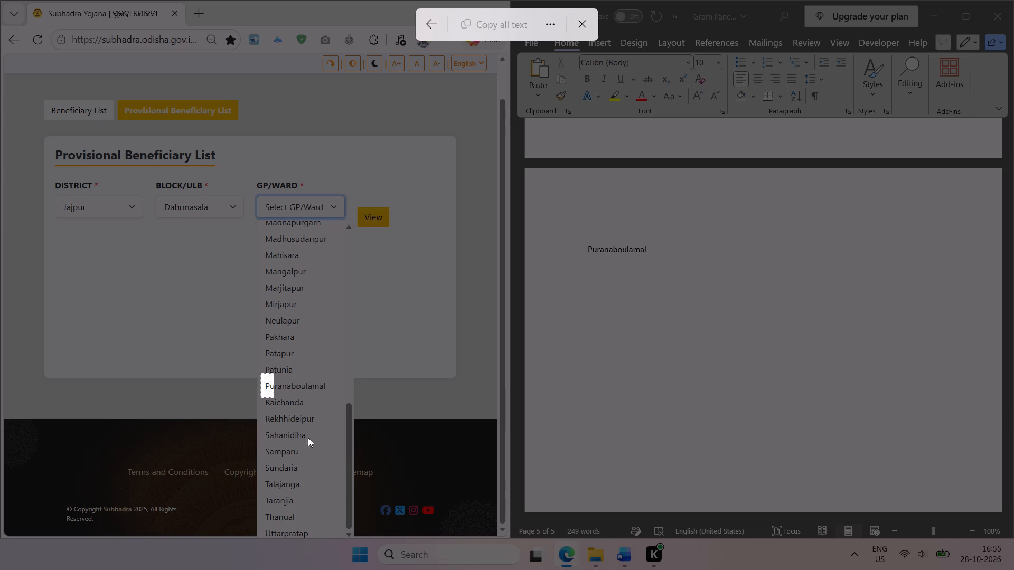
left_click_drag(308, 438, 336, 540)
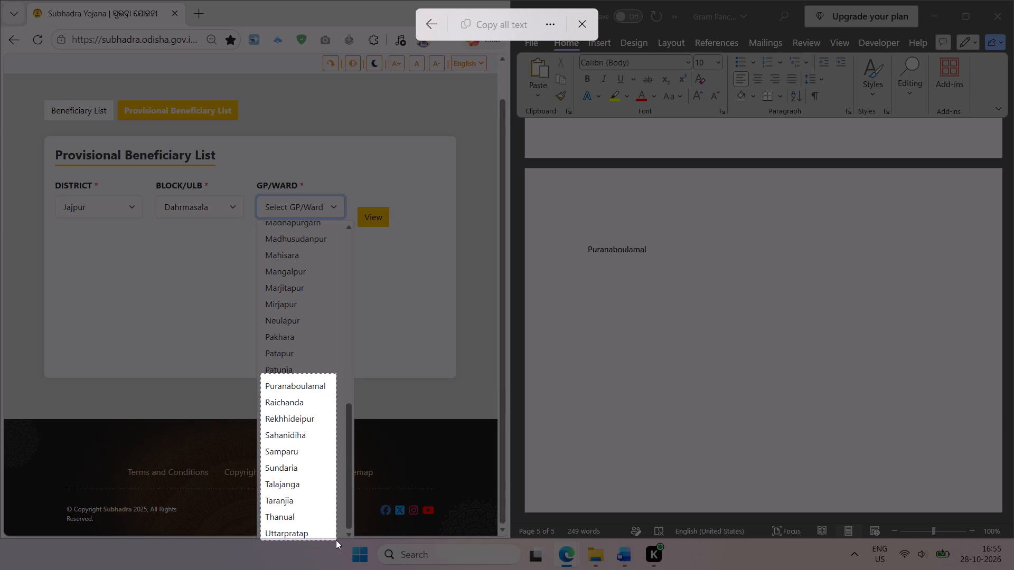
left_click_drag(336, 540, 336, 547)
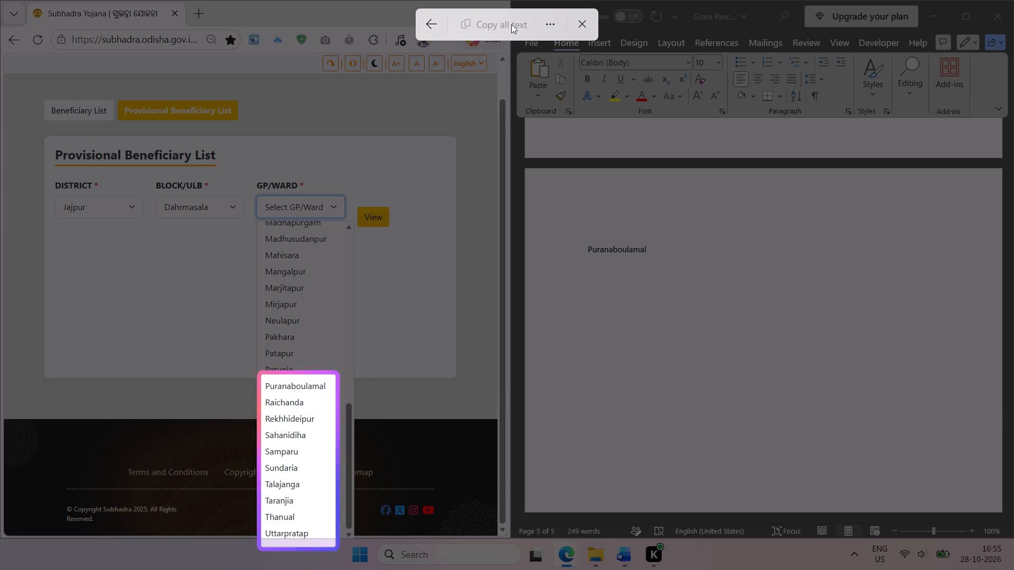
left_click(507, 17)
left_click(652, 249)
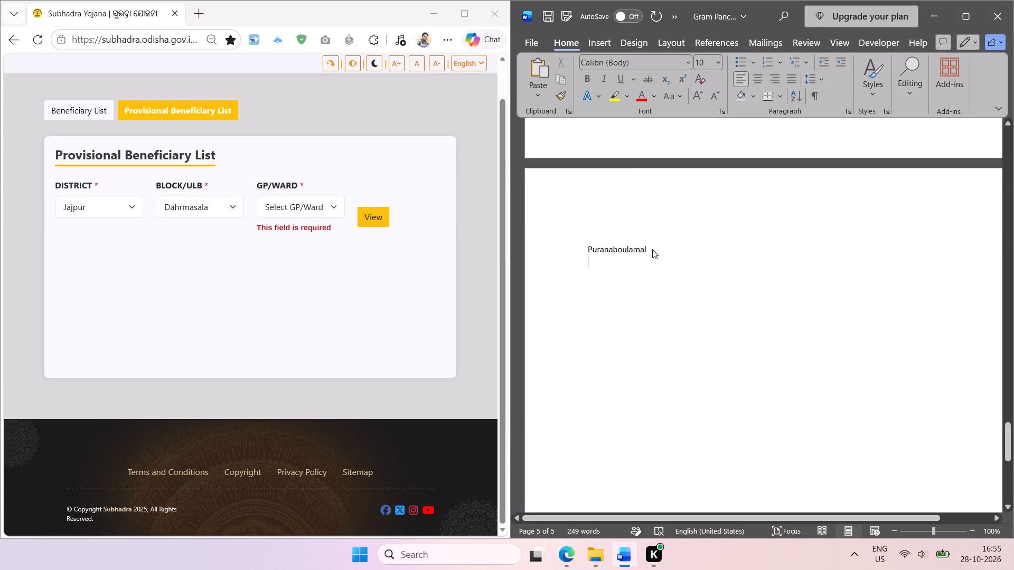
key("ctrl+v")
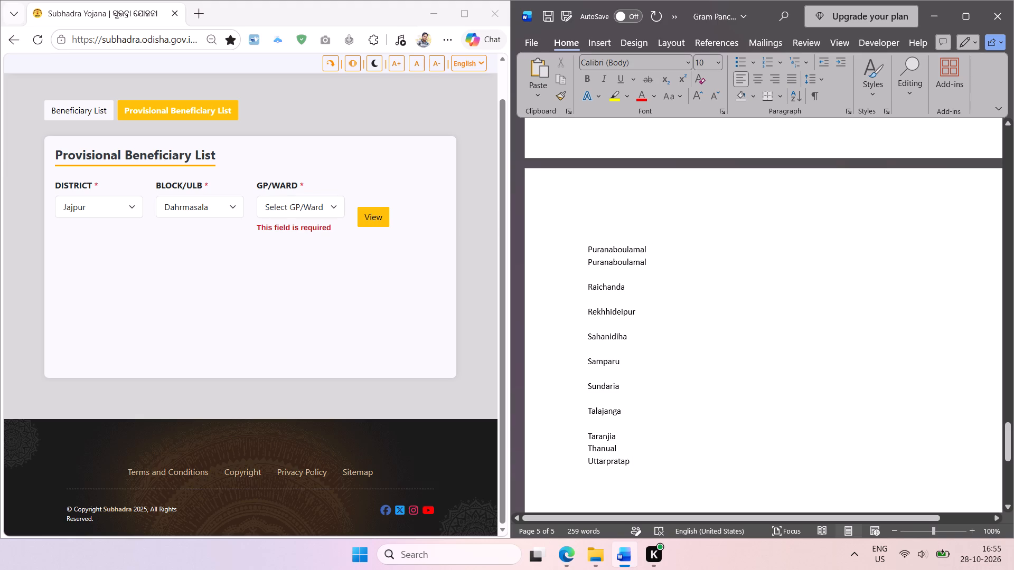
Delete the first of the two Puranaboulamal entries from the DAHRMASALA names.
double_click(640, 249)
key("BackSpace")
Remove the blank lines between the DAHRMASALA names from Taranjia back up to Patunia.
left_click(599, 408)
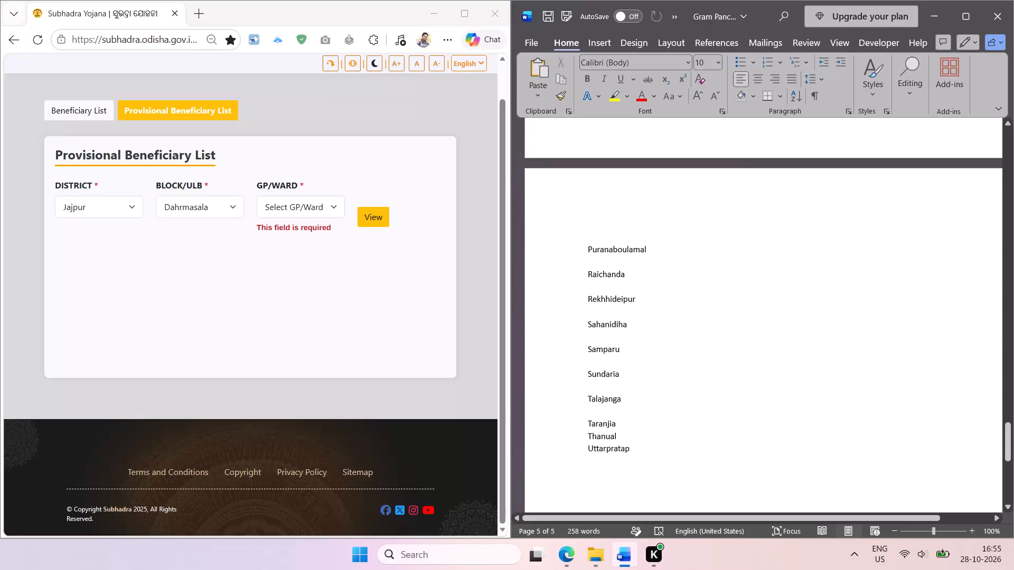
key("BackSpace")
key("Up")
key("BackSpace")
key("Up")
key("BackSpace")
key("Up")
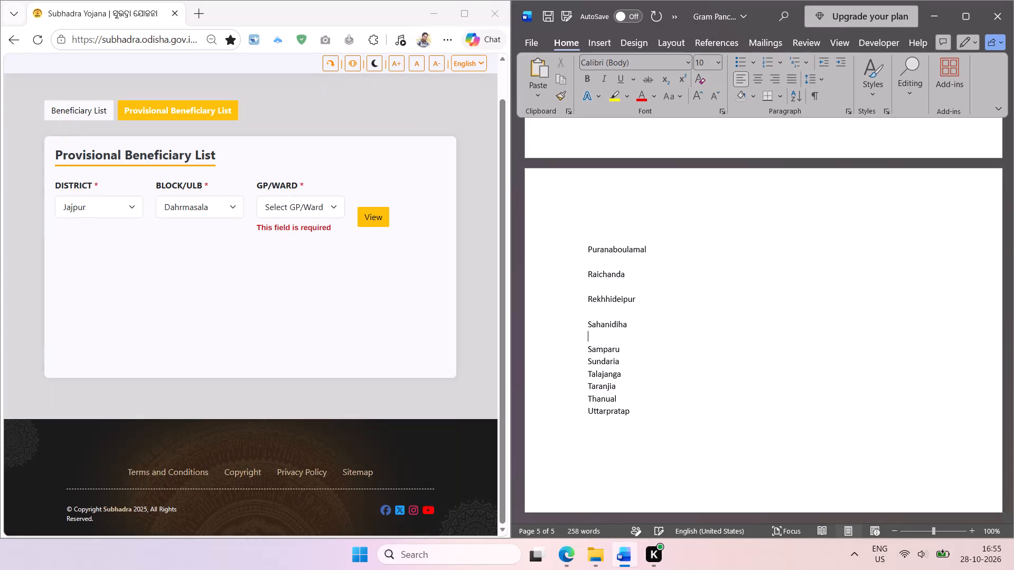
key("BackSpace")
key("Up")
key("BackSpace")
key("Up")
key("BackSpace")
key("Up")
key("BackSpace")
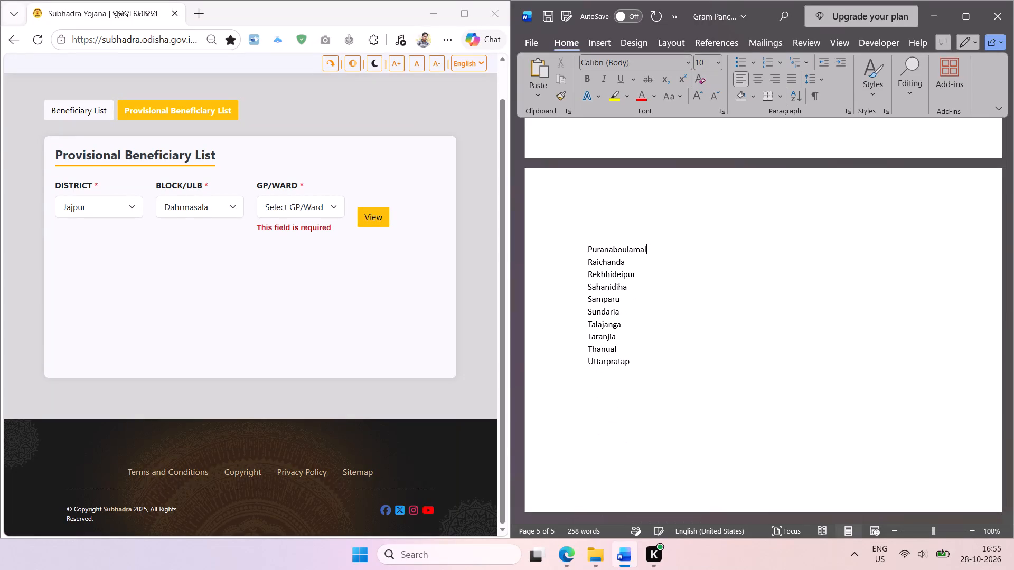
key("Up")
key("BackSpace")
Remove the blank lines between the DAHRMASALA names from Patunia back up to Kumari.
scroll(645, 419, "up", 1)
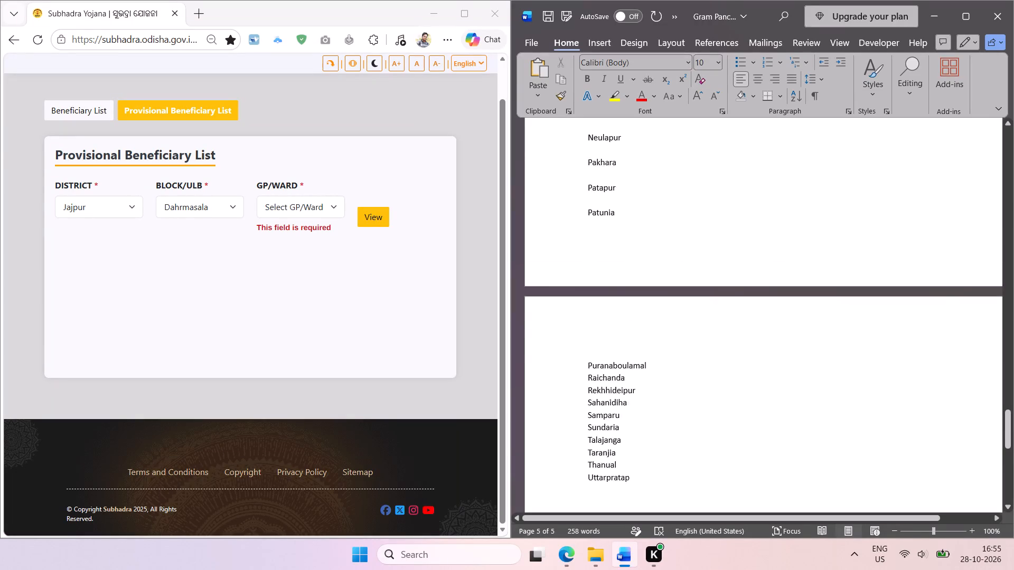
scroll(645, 419, "up", 3)
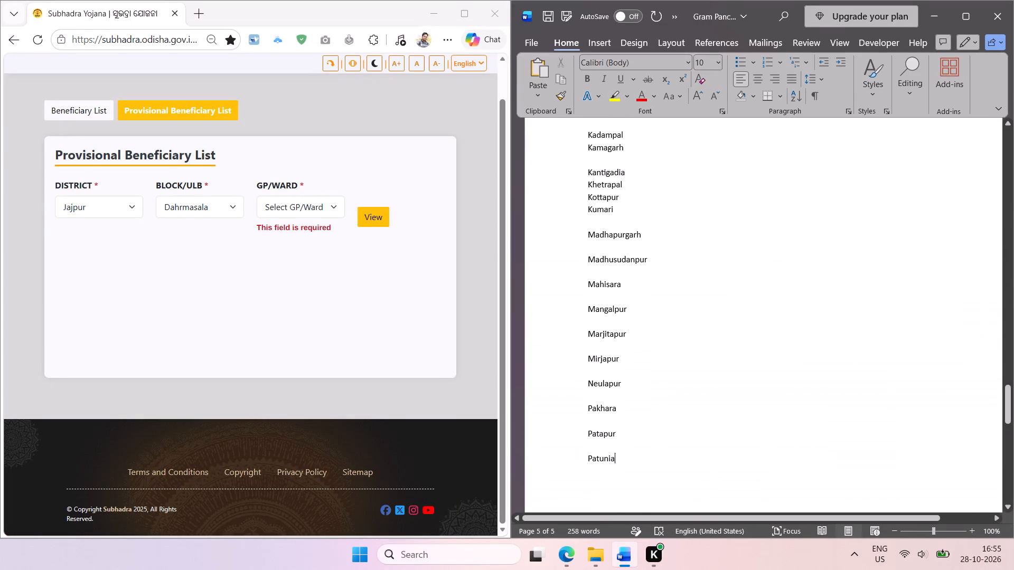
scroll(645, 419, "up", 1)
key("Up")
key("BackSpace")
key("Up")
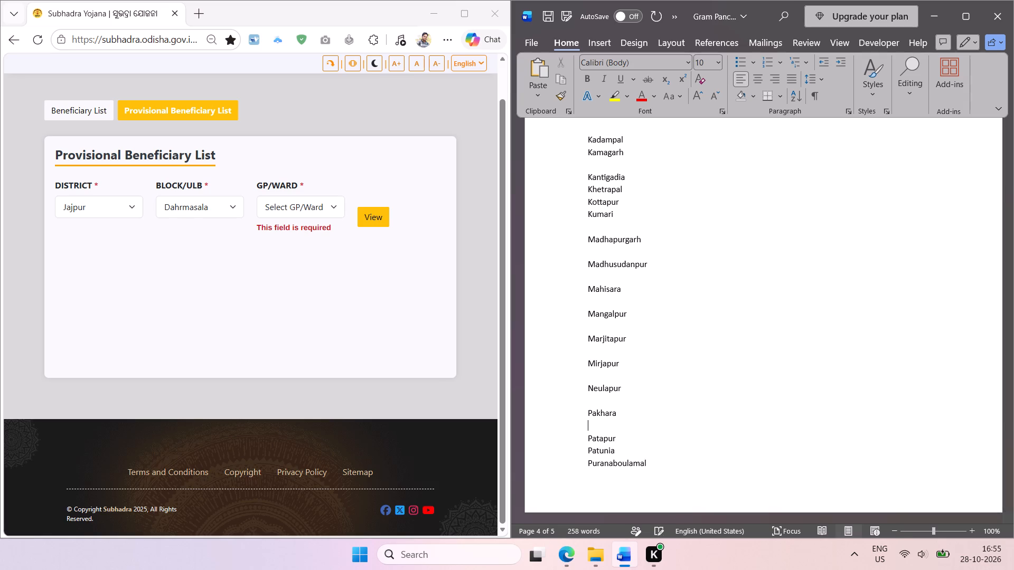
key("BackSpace")
key("Up")
key("BackSpace")
key("Up")
key("BackSpace")
key("Up")
key("BackSpace")
key("Up")
key("BackSpace")
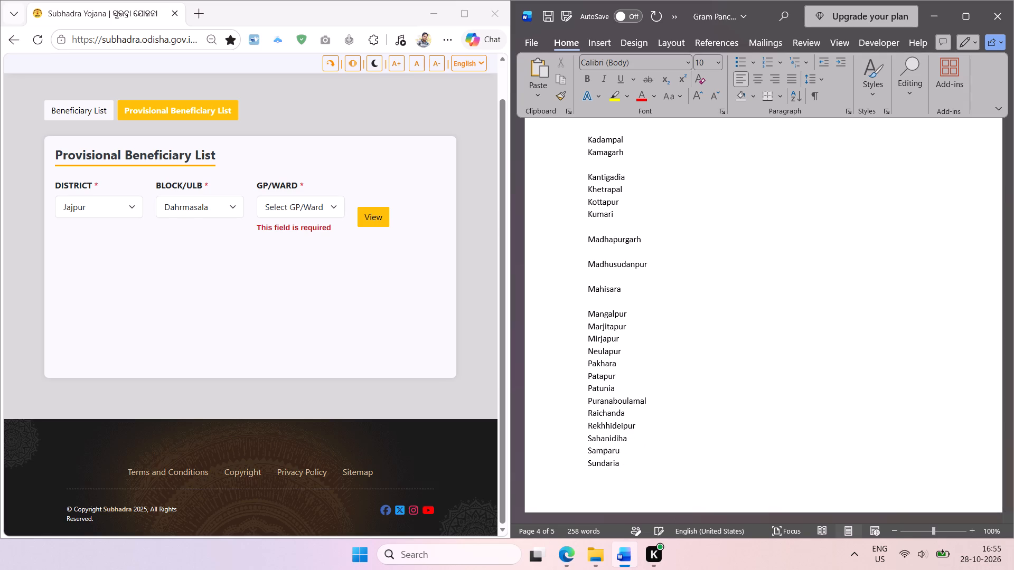
key("Up")
key("BackSpace")
key("Up")
key("BackSpace")
key("Up")
key("BackSpace")
key("Up")
key("BackSpace")
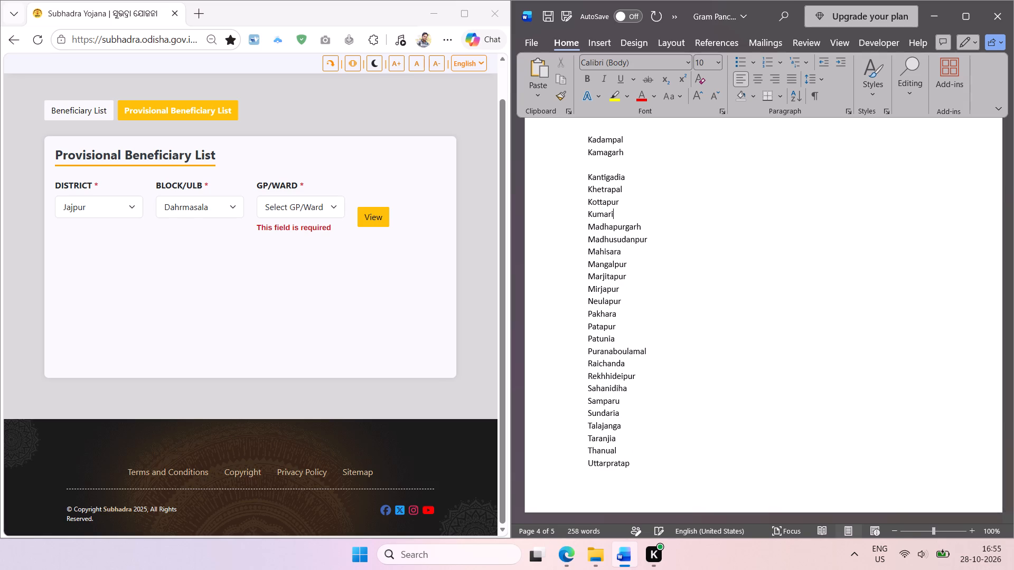
Remove the blank lines between the DAHRMASALA names from Kantigadia back up to Jaraka.
scroll(645, 419, "up", 2)
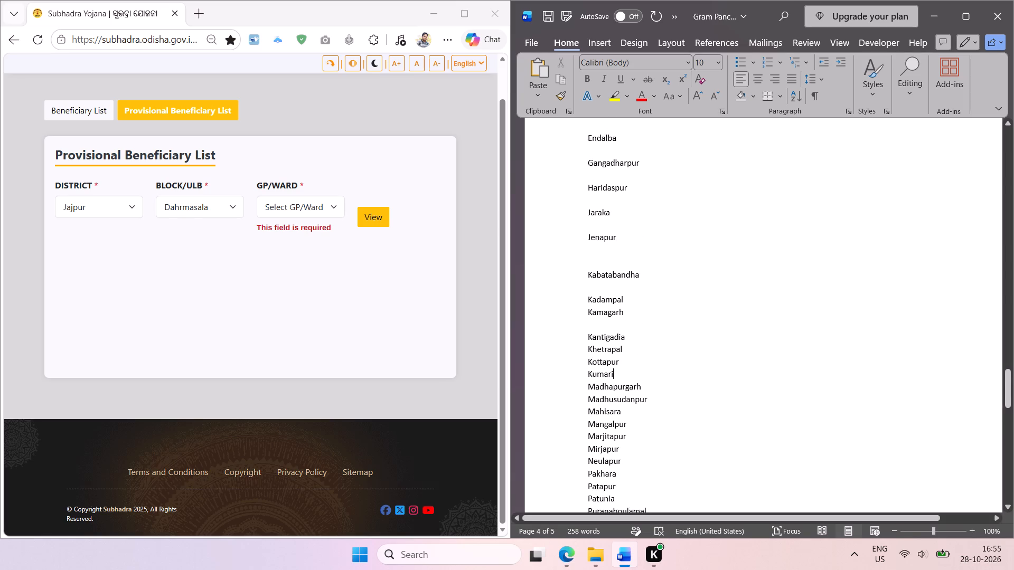
scroll(645, 419, "up", 1)
key("Up")
key("Up")
key("Up")
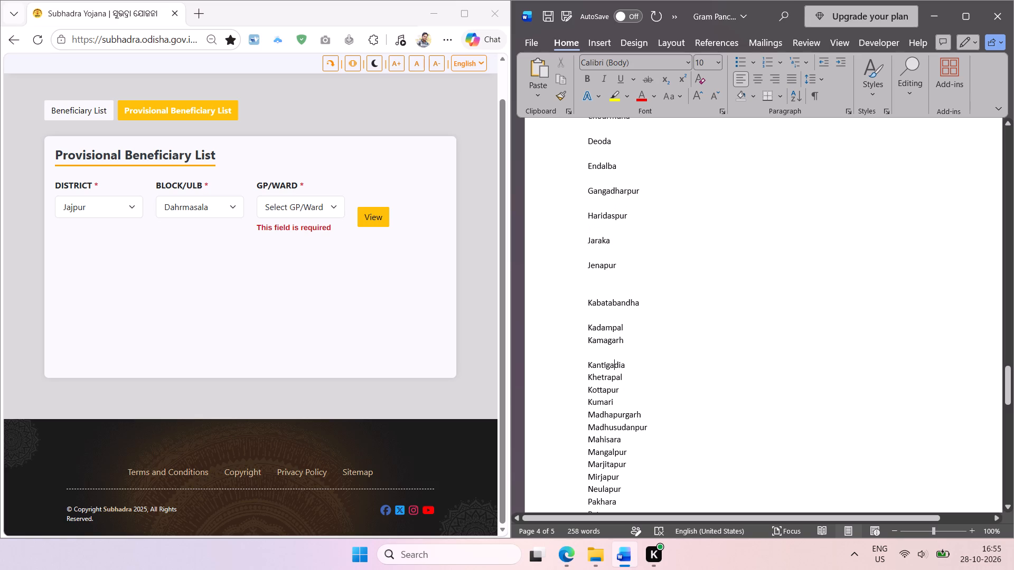
key("Up")
key("BackSpace")
key("Up")
key("Up")
key("BackSpace")
key("Up")
key("BackSpace")
key("Up")
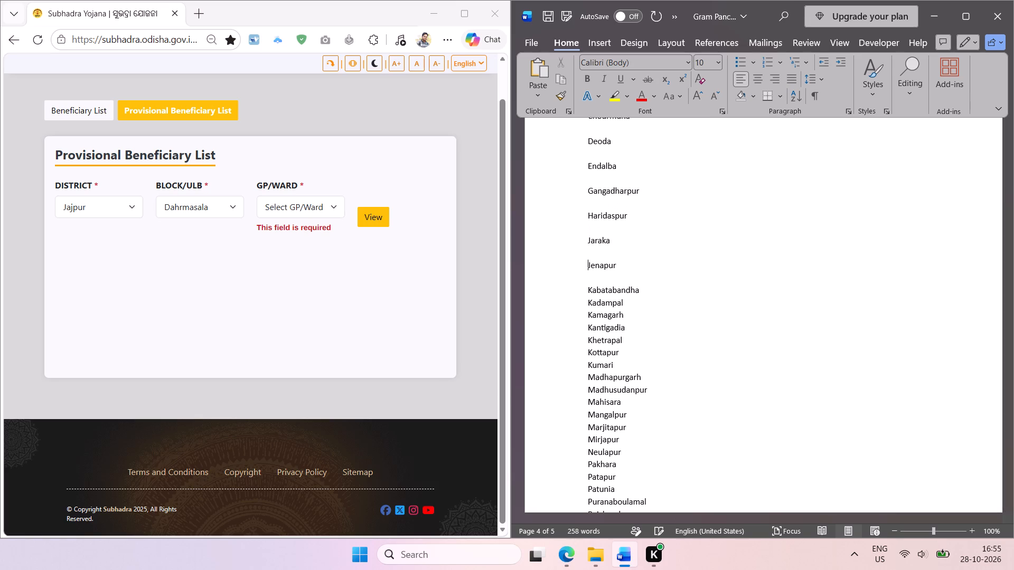
key("Down")
key("BackSpace")
key("Up")
key("BackSpace")
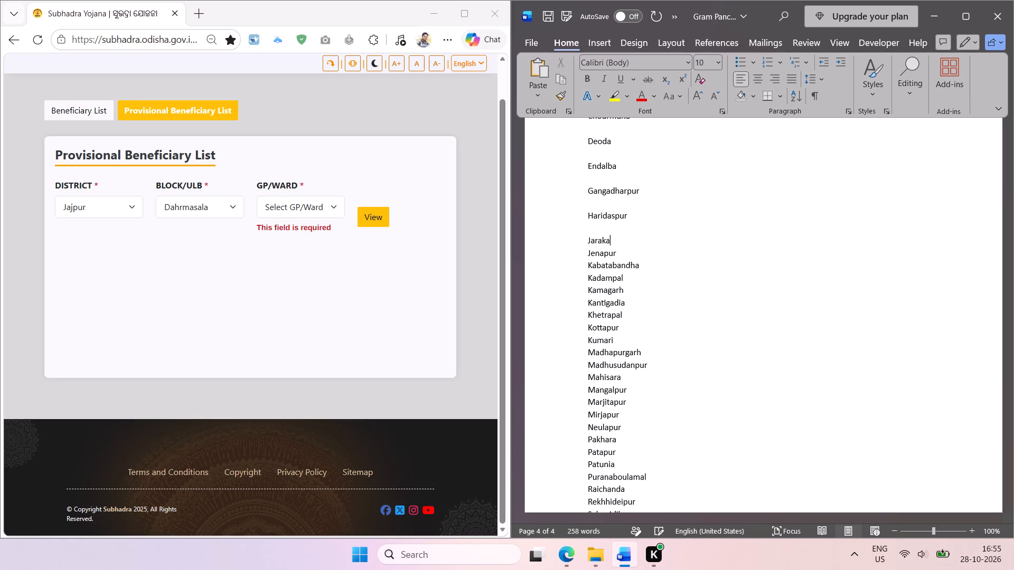
Remove the blank lines between the DAHRMASALA names from Jaraka back up to Chahata.
key("Up")
key("BackSpace")
key("Up")
key("BackSpace")
key("Up")
key("BackSpace")
key("Up")
key("BackSpace")
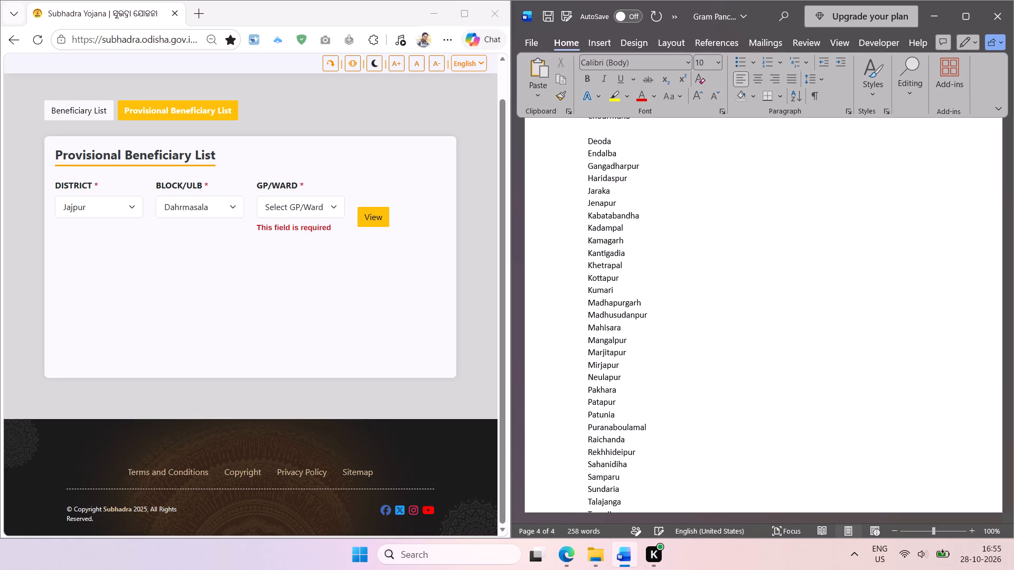
key("Up")
key("BackSpace")
scroll(645, 419, "up", 2)
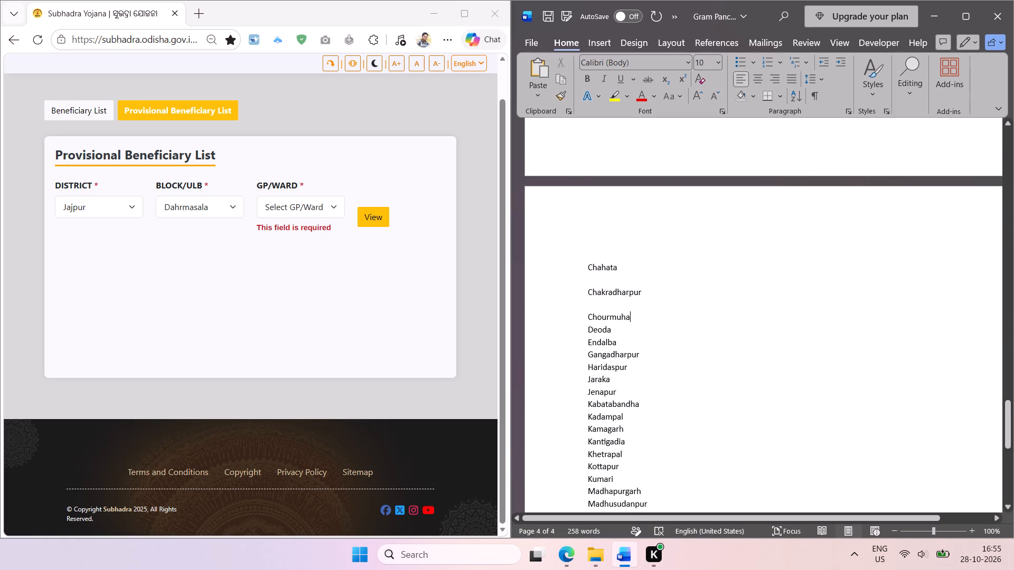
scroll(645, 419, "up", 1)
key("Up")
key("BackSpace")
key("Up")
key("BackSpace")
Insert a space before the bracket in the DAHRMASALA entry so it reads Bhawanipur (Bhuban).
scroll(645, 419, "up", 1)
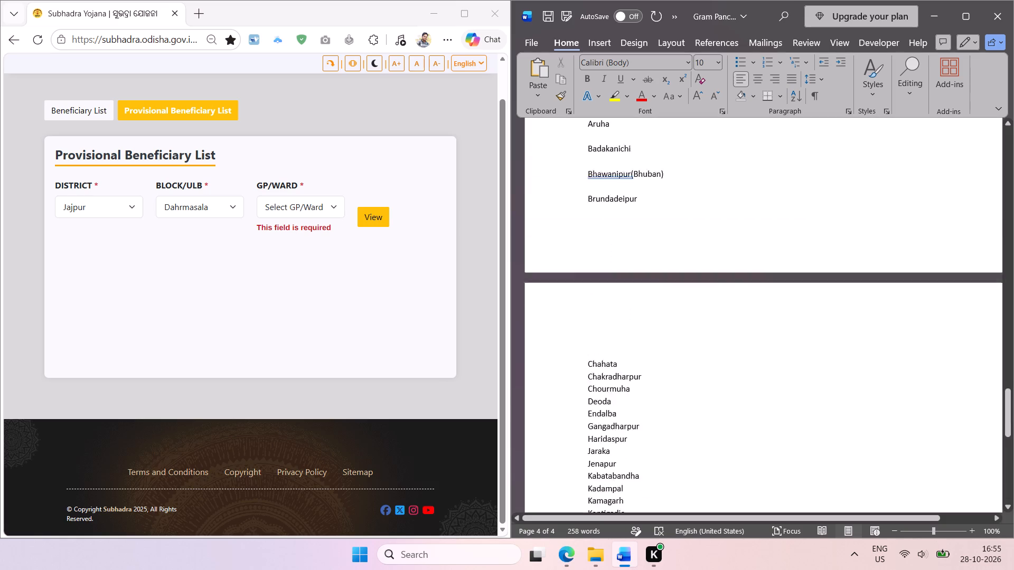
scroll(645, 419, "up", 2)
key("Up")
key("Up")
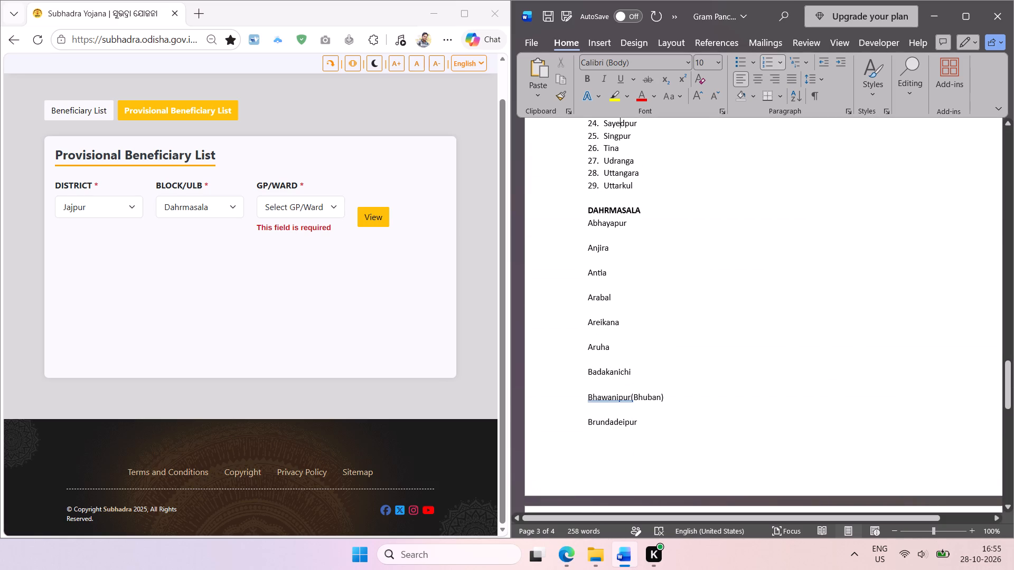
left_click(630, 397)
key("space")
Remove the blank lines between the DAHRMASALA names from Brundadeipur back up to Abhayapur.
left_click(618, 413)
key("BackSpace")
left_click(608, 379)
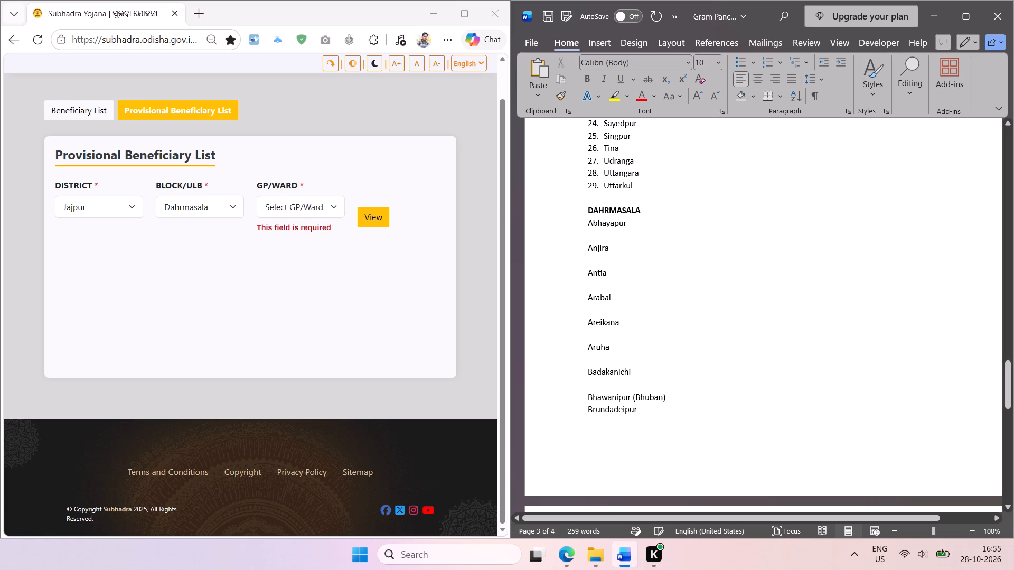
key("BackSpace")
key("Up")
key("BackSpace")
key("Up")
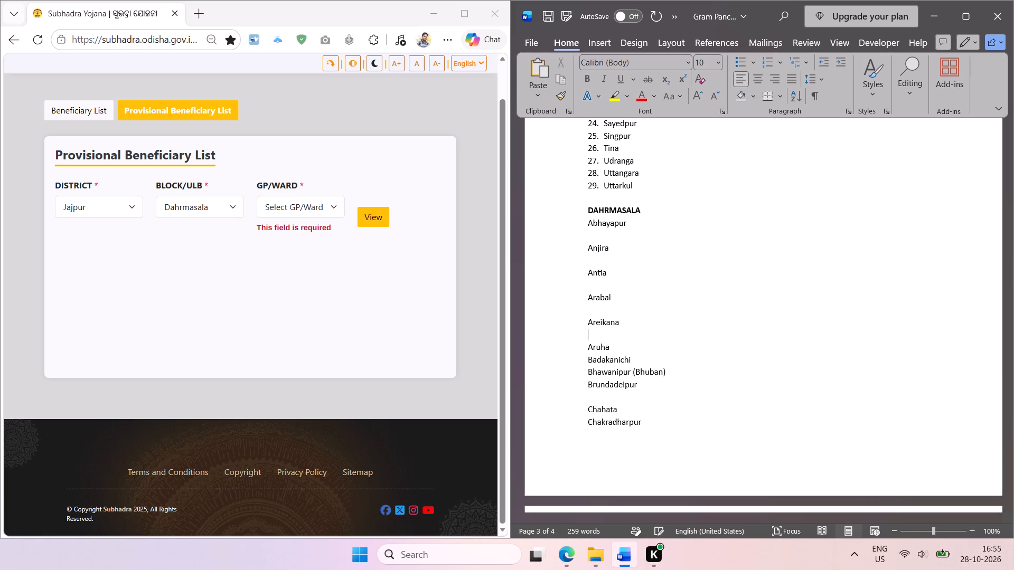
key("BackSpace")
key("Up")
key("BackSpace")
key("Up")
key("BackSpace")
key("Up")
key("BackSpace")
key("Up")
key("BackSpace")
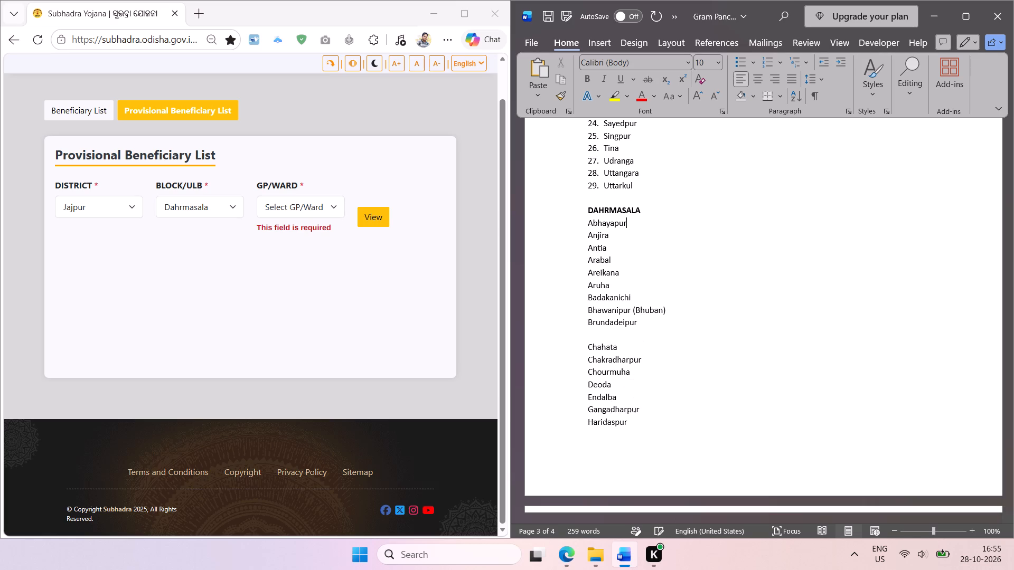
Remove the remaining blank line between Brundadeipur and Chahata in the DAHRMASALA list.
key("Down")
key("Down")
key("Down")
key("Down")
key("Down")
key("Down")
key("Down")
key("Down")
key("Down")
key("Down")
key("Up")
key("BackSpace")
Insert a page break before the DAHRMASALA heading so the block's list starts on a new page.
left_click(587, 225)
scroll(630, 299, "down", 1)
left_click(588, 126)
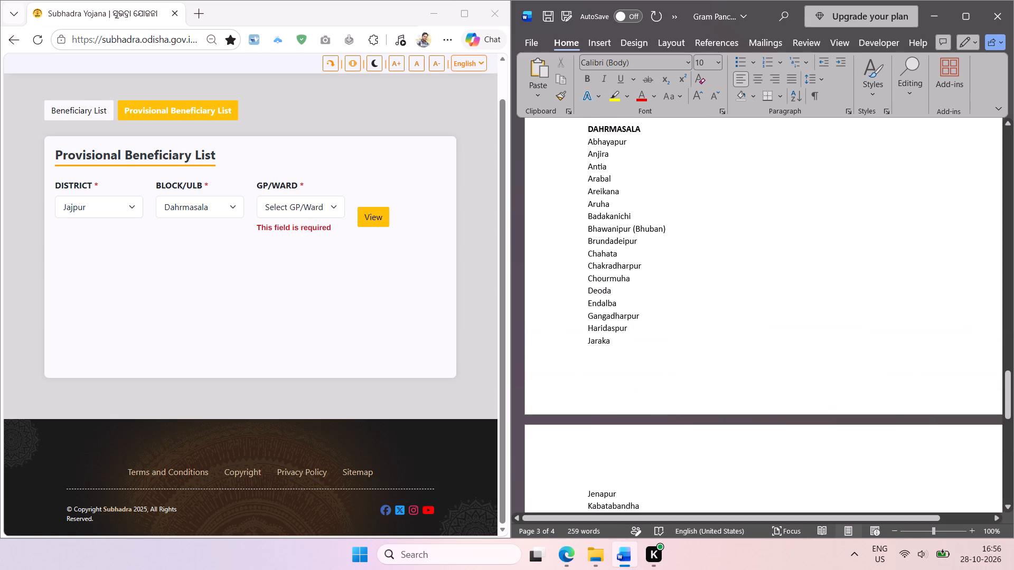
key("ctrl+Return")
Select all the DAHRMASALA GP names from Abhayapur to Uttarpratap and sort them alphabetically with the default sort settings.
scroll(588, 126, "down", 1)
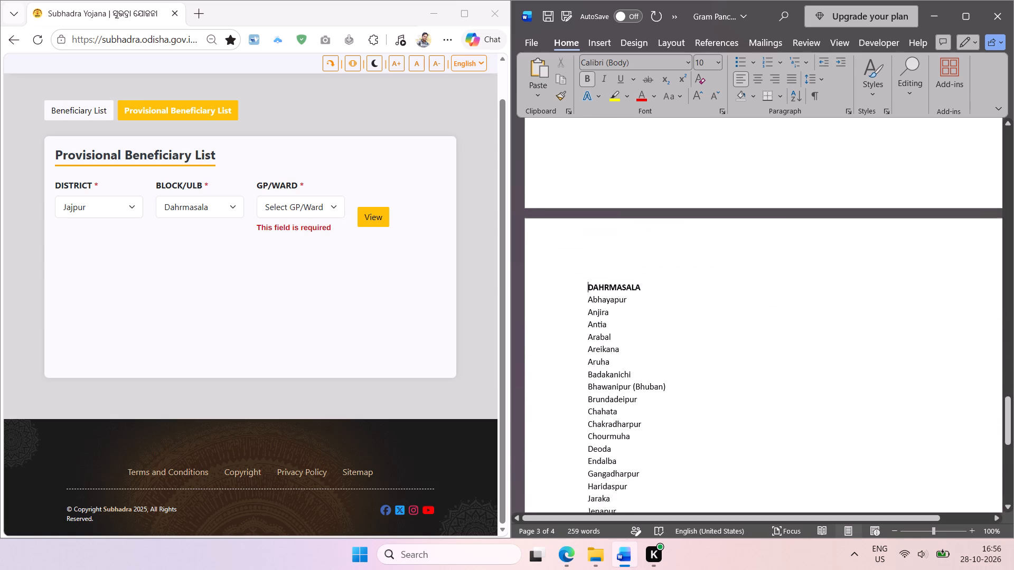
scroll(603, 164, "down", 2)
left_click(588, 195)
scroll(641, 289, "down", 2)
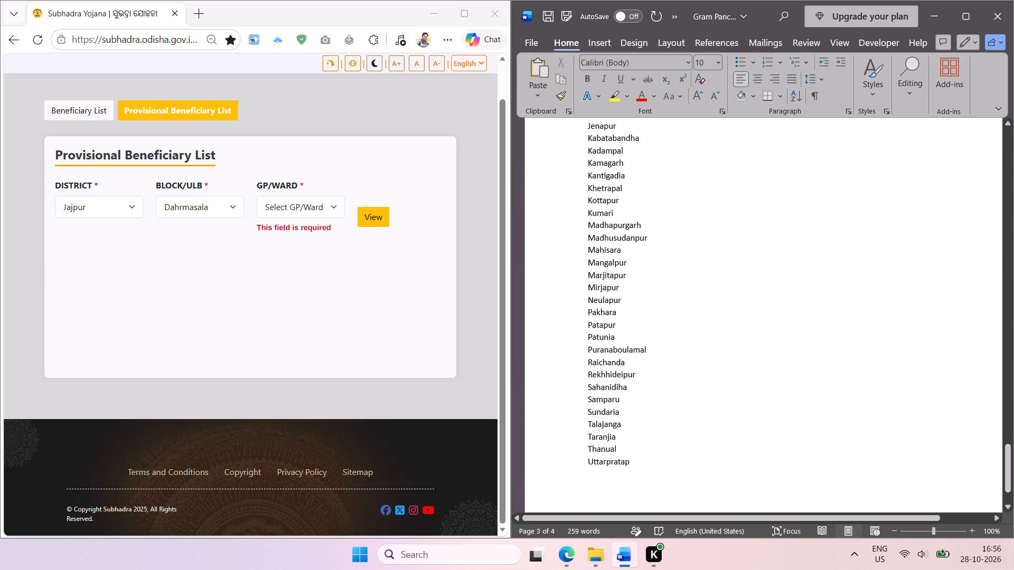
scroll(637, 423, "down", 1)
left_click(632, 458, "shift")
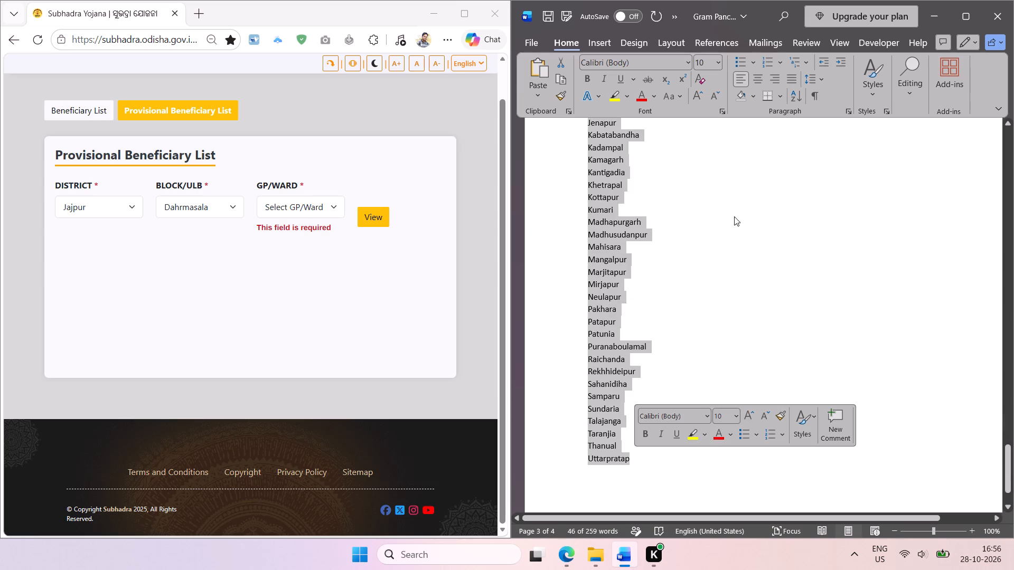
left_click(796, 97)
key("Return")
Apply numbering to the selected DAHRMASALA GP names.
left_click(769, 60)
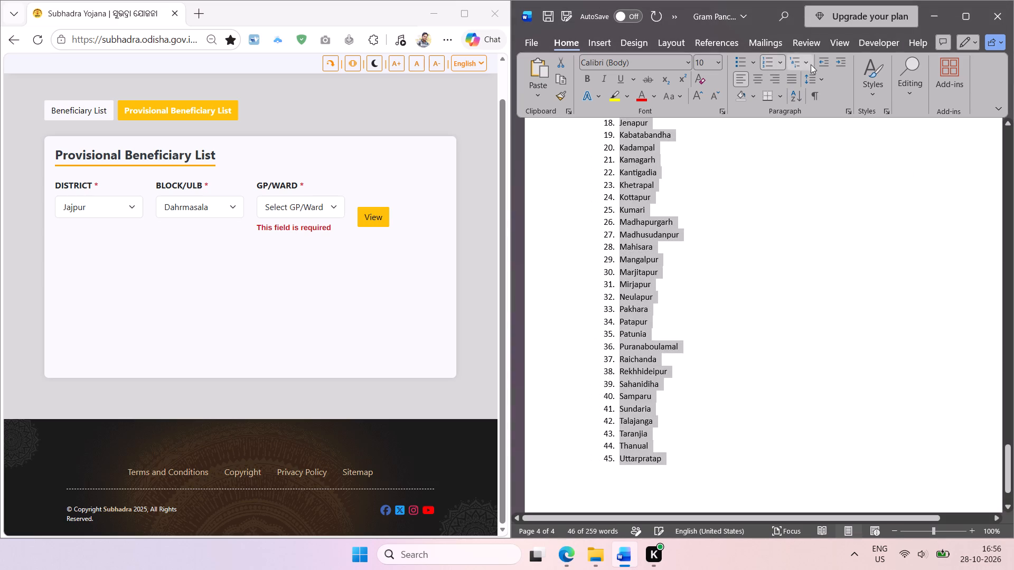
Decrease the indent of the numbered DAHRMASALA GP names so the numbers line up with the block heading.
double_click(825, 59)
left_click(716, 242)
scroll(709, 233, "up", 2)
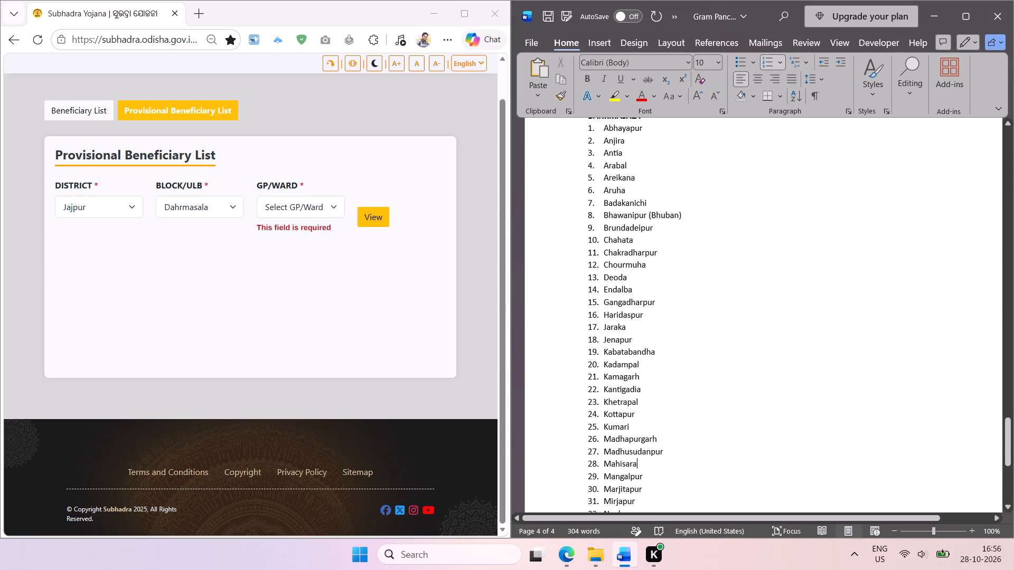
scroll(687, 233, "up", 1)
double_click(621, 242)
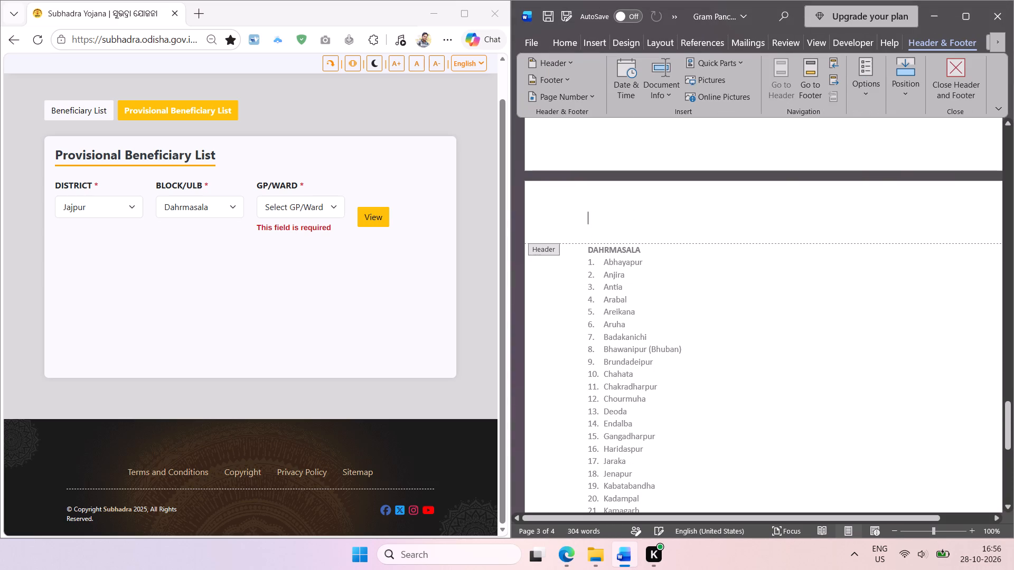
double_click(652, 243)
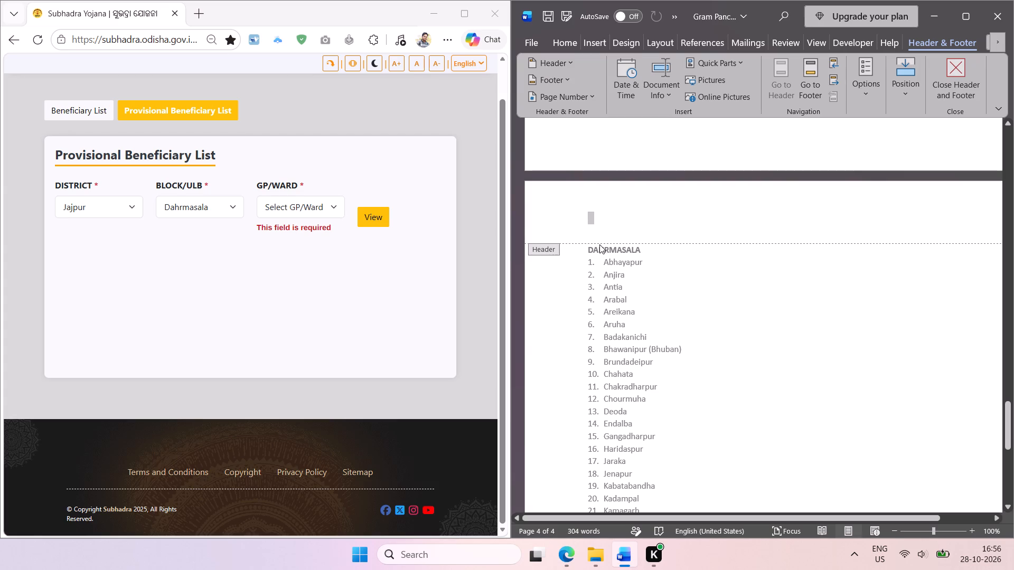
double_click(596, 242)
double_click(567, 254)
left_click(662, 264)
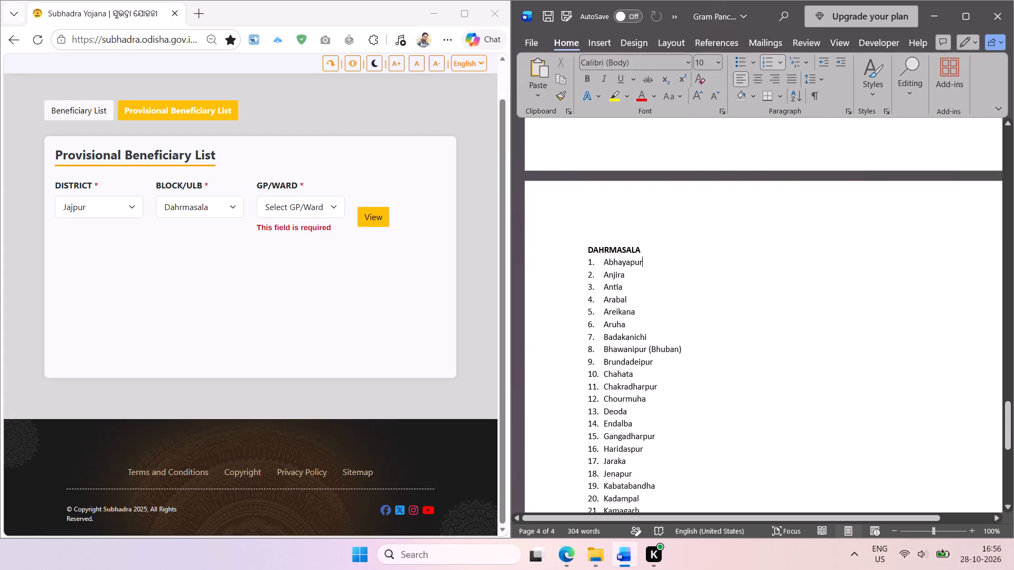
Copy the DAHRMASALA heading and paste it below Uttarpratap, outside the numbering and after a blank line.
double_click(625, 247)
key("ctrl+c")
left_click(682, 316)
scroll(682, 315, "down", 1)
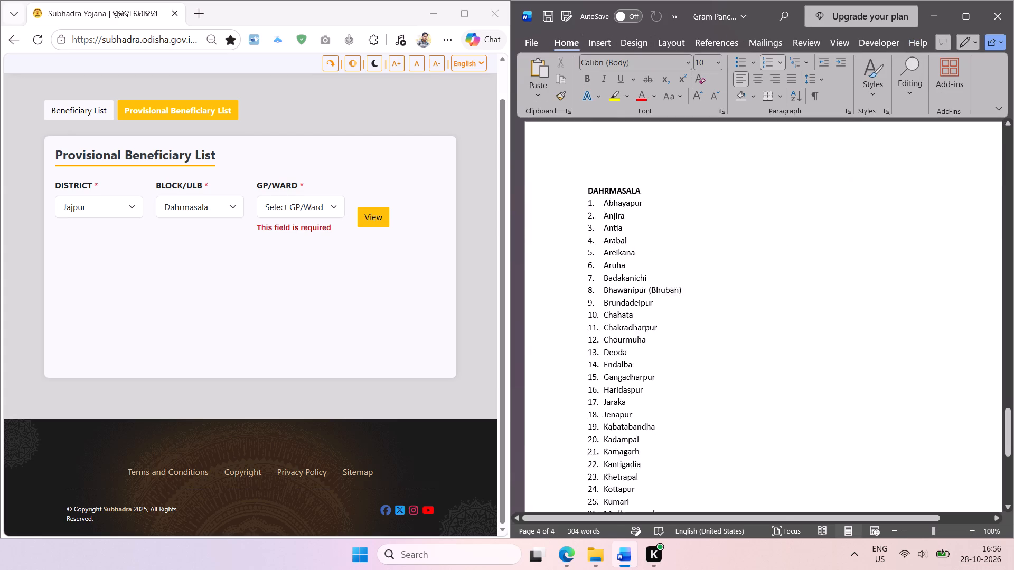
scroll(682, 315, "down", 4)
left_click(654, 390)
key("Return")
key("Return")
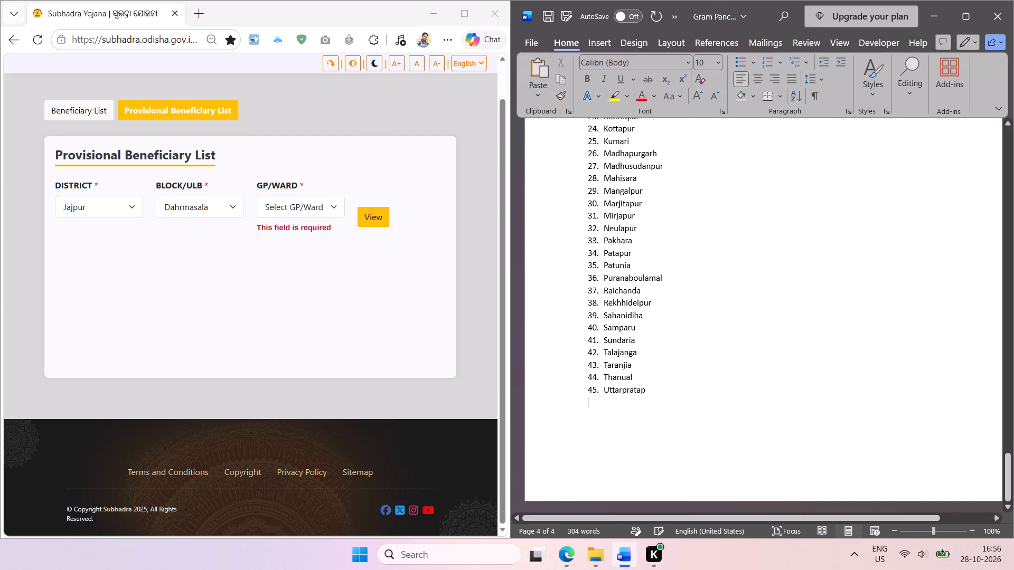
key("Return")
key("ctrl+v")
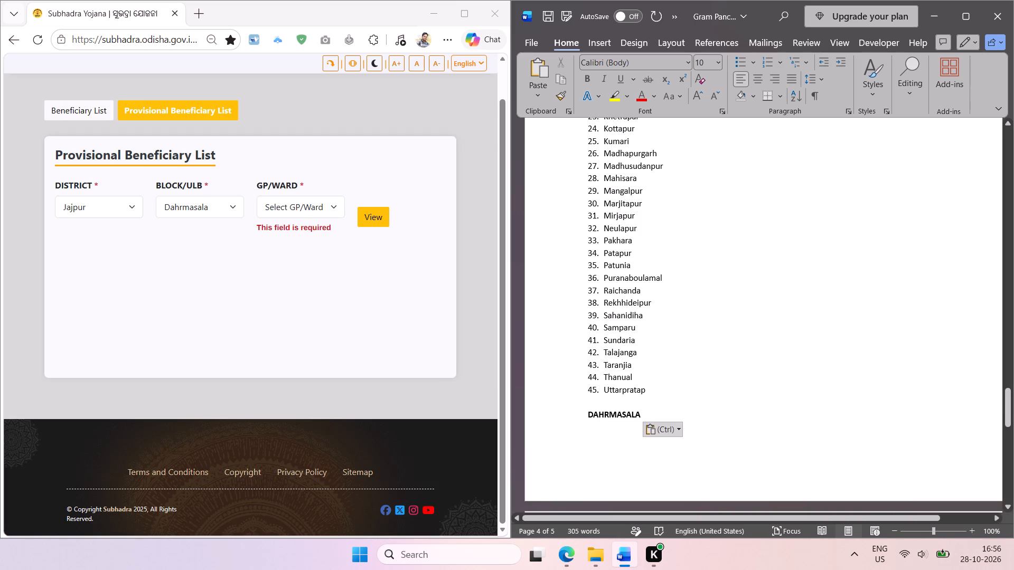
Insert a page break before the pasted DAHRMASALA heading so it starts a new page.
left_click(588, 419)
key("ctrl+Return")
scroll(588, 419, "down", 1)
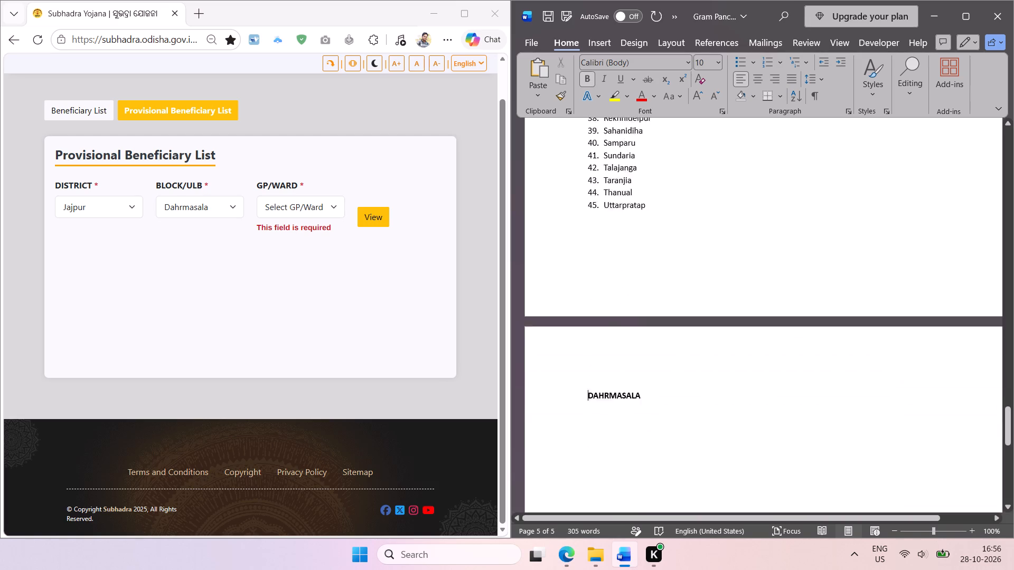
scroll(588, 419, "down", 3)
Switch to the Subhadra portal and choose Danagadi as the block.
left_click(237, 207)
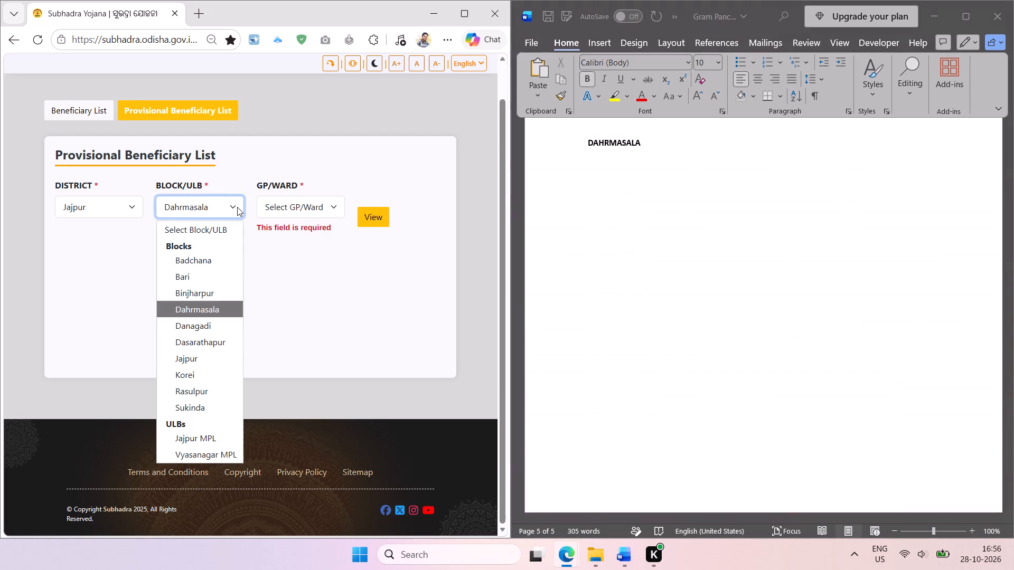
left_click(206, 328)
left_click(215, 302)
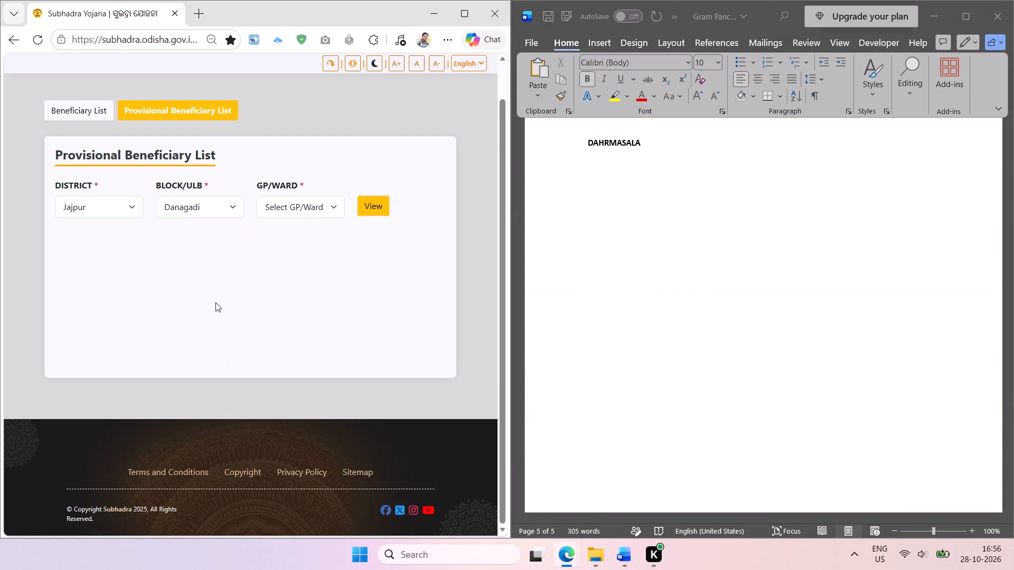
Extract the block name Danagadi from the portal, replace the copied heading in Word with it in uppercase, and start a new line.
key("shift+super+t")
left_click_drag(158, 198, 210, 237)
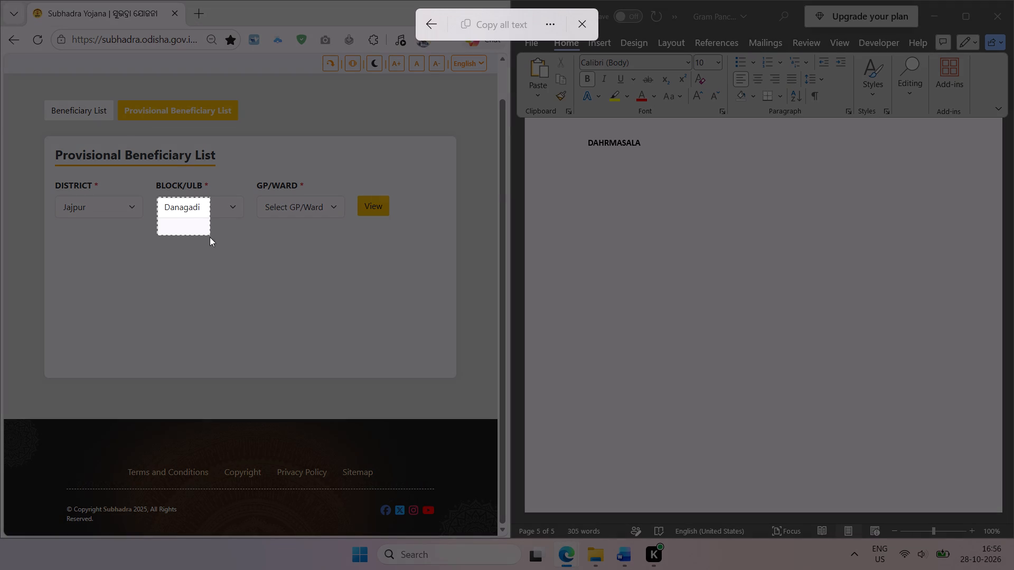
left_click_drag(210, 237, 210, 237)
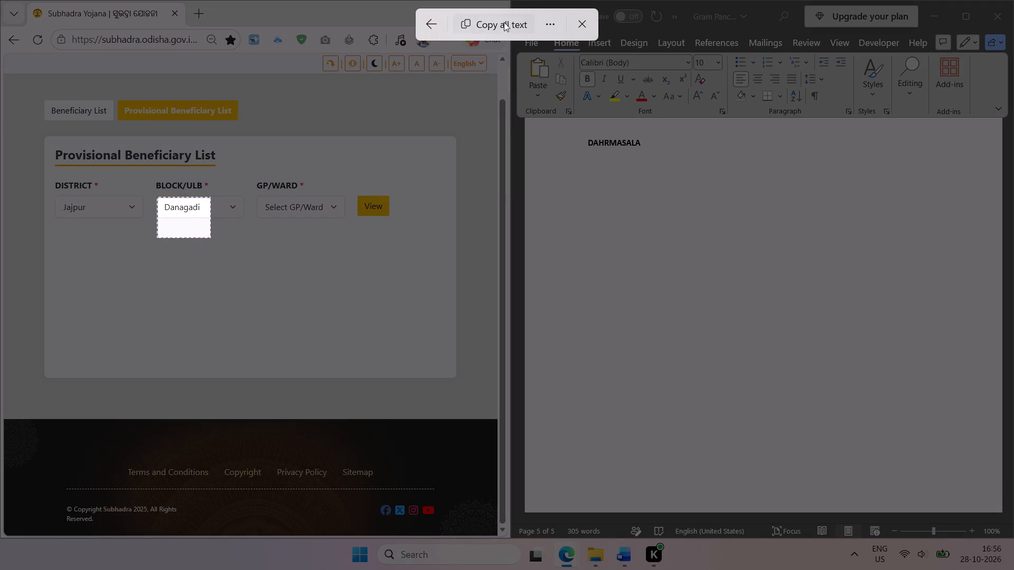
left_click(503, 22)
left_click(633, 145)
double_click(614, 141)
key("ctrl+v")
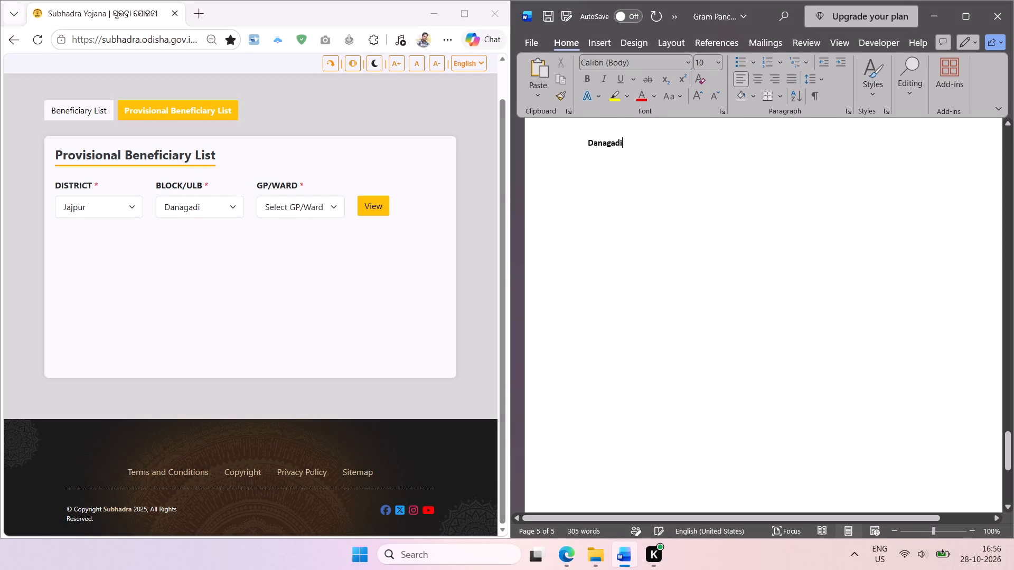
key("shift+F3")
key("Return")
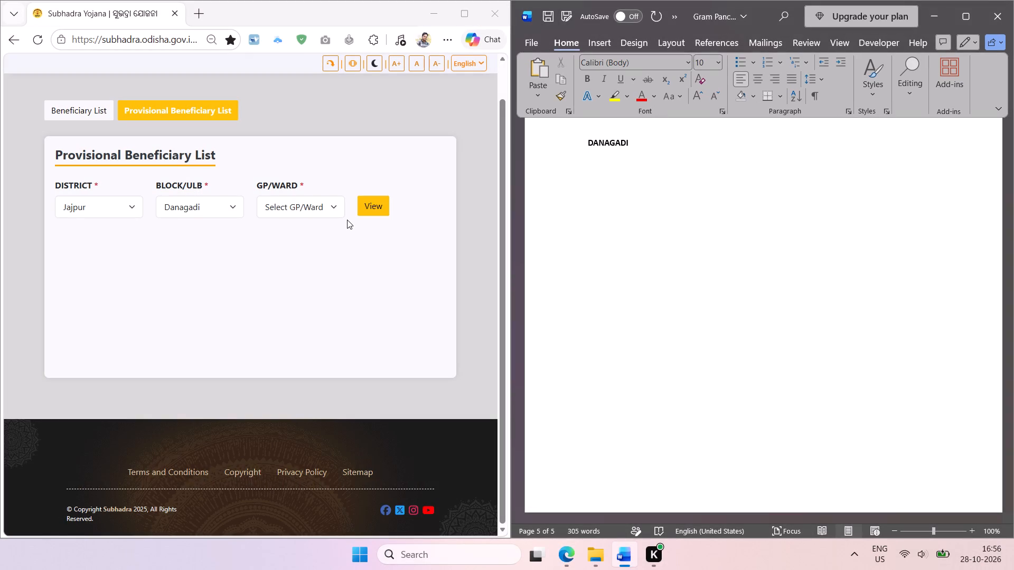
Extract the Danagadi GP names from Bangarkota to Rachhipur off the portal and paste them under the DANAGADI heading, followed by empty lines.
left_click(341, 209)
key("shift+super+t")
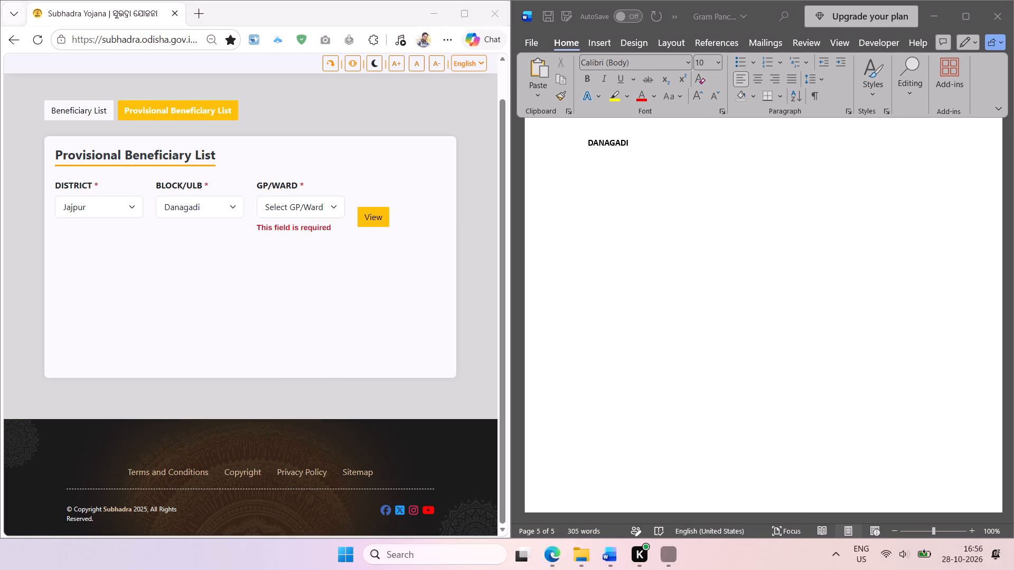
left_click_drag(260, 240, 340, 540)
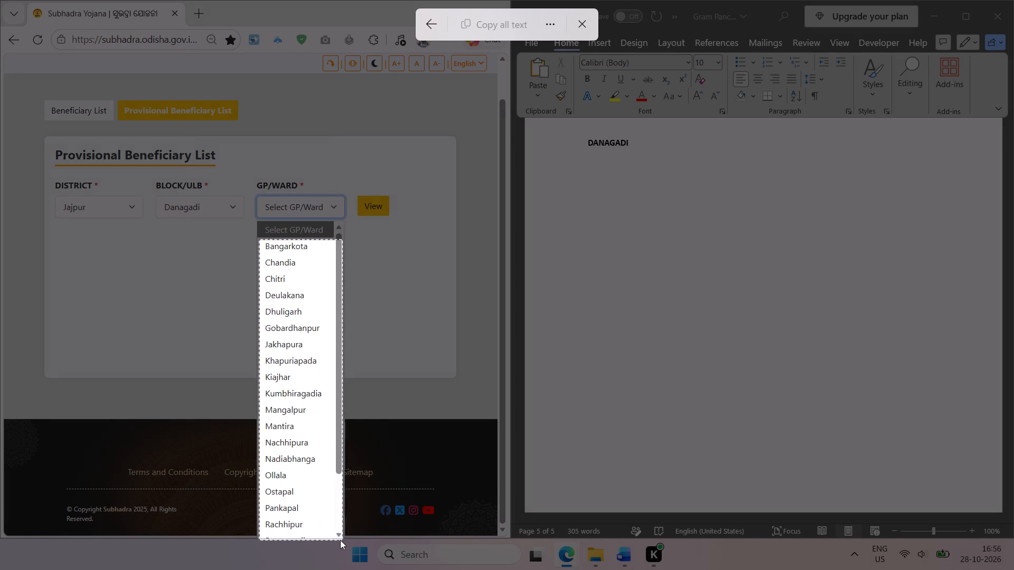
left_click_drag(340, 540, 332, 531)
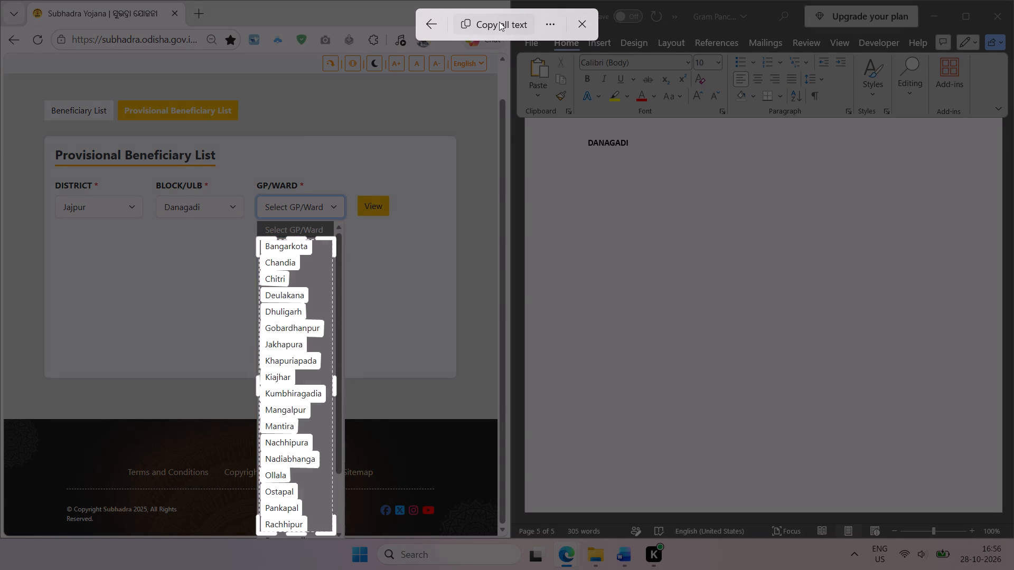
left_click(498, 21)
left_click(590, 154)
key("ctrl+v")
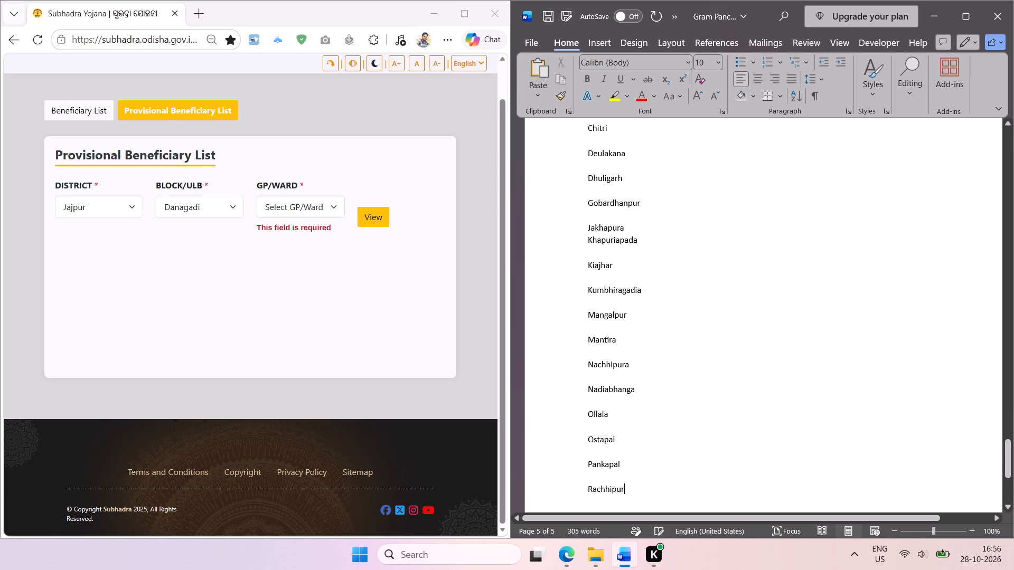
key("Return")
key("Return")
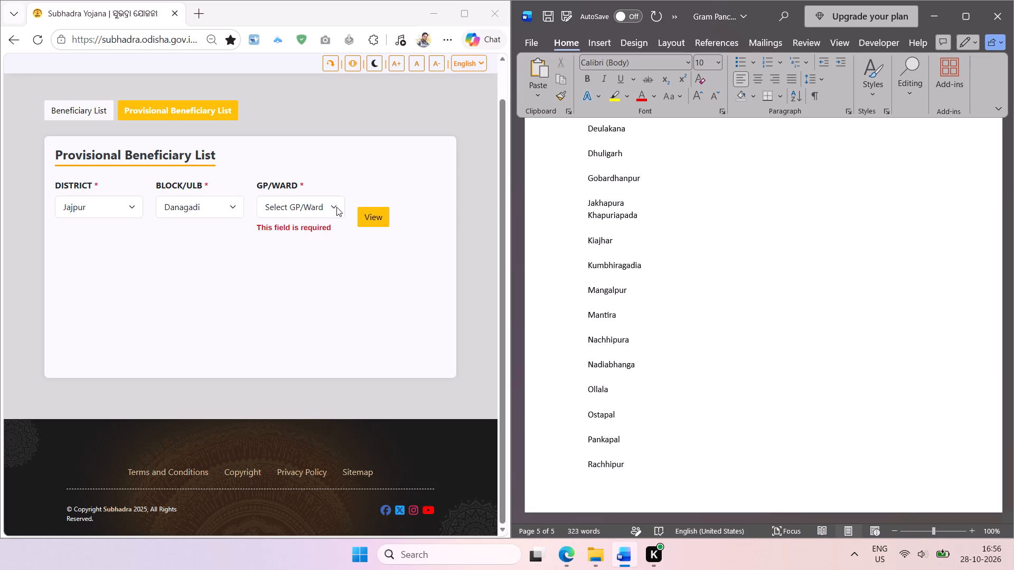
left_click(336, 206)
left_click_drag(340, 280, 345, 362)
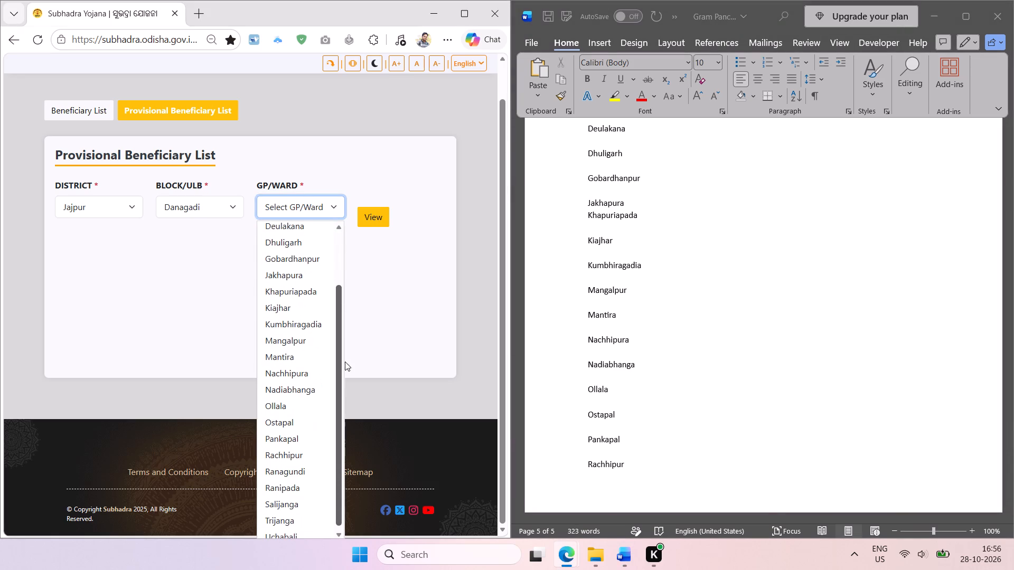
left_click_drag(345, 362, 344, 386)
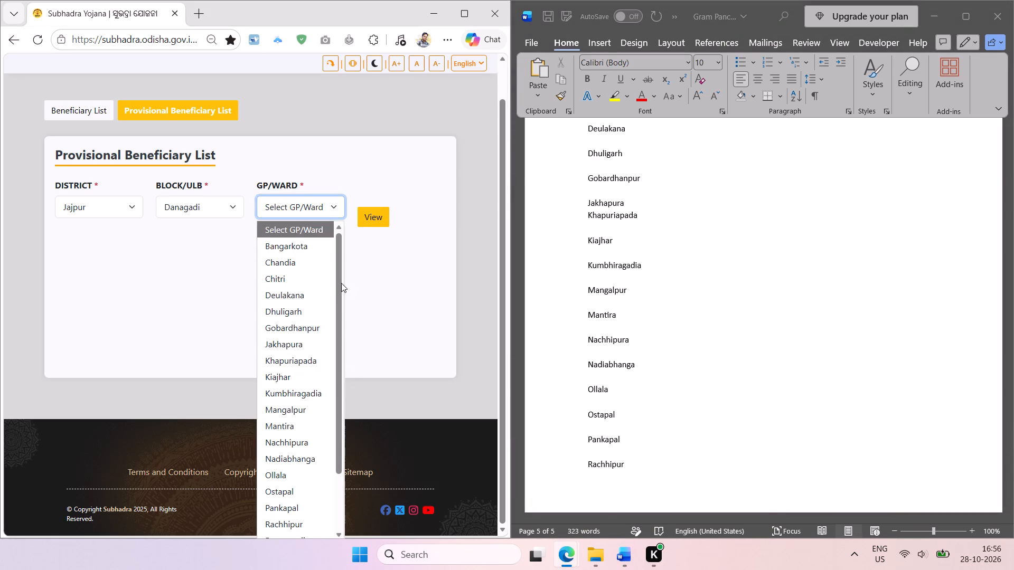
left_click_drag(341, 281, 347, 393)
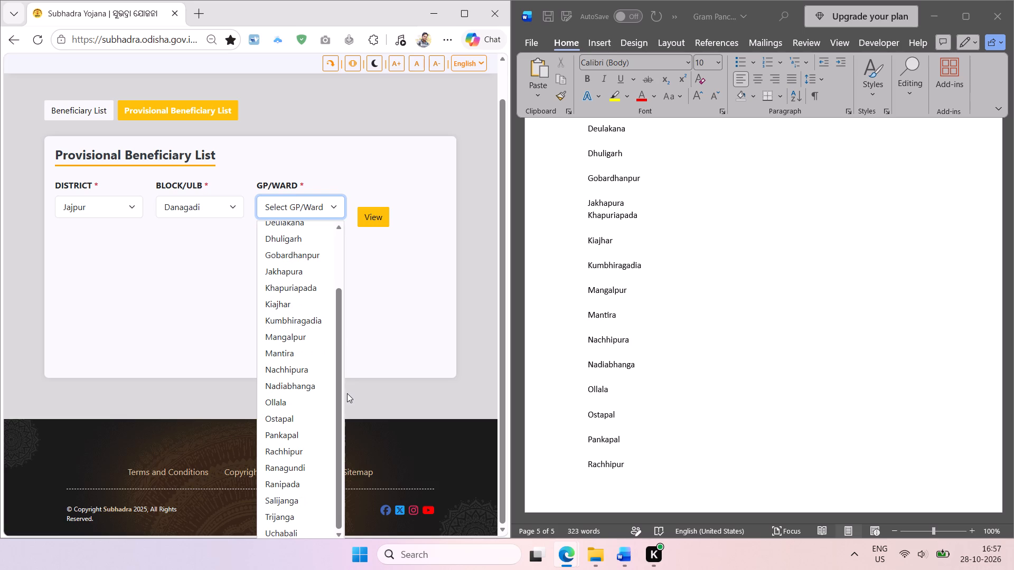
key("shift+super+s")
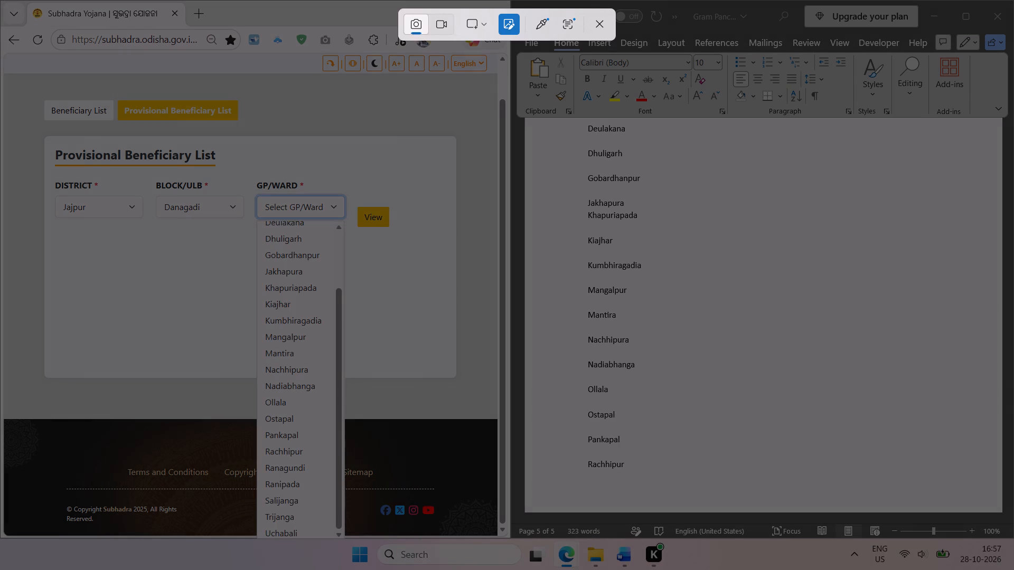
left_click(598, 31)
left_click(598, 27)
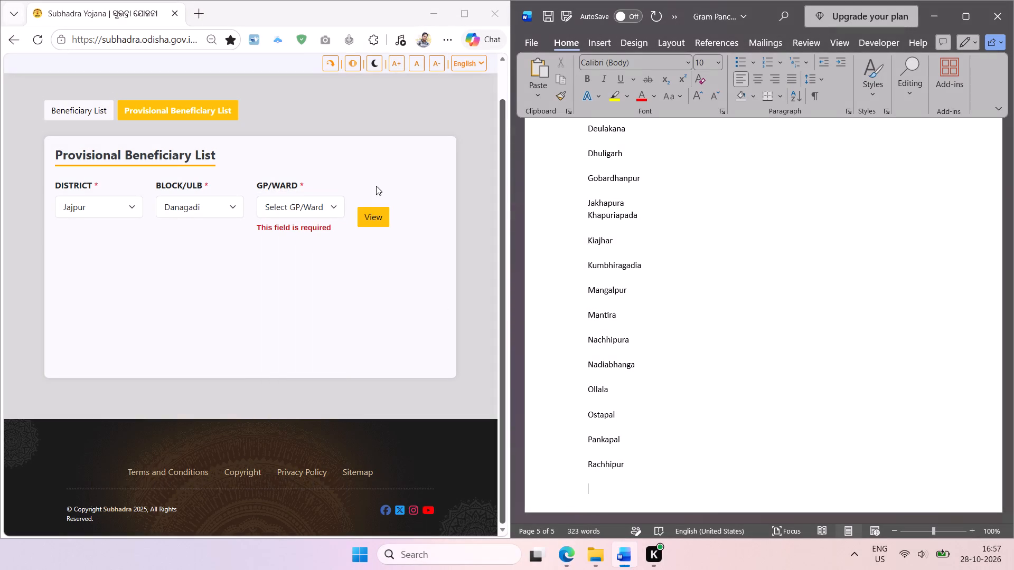
Extract the remaining Danagadi GP names from Ranagundi to Uchabali off the portal and paste them below Rachhipur in Word.
left_click(322, 206)
left_click_drag(339, 254, 349, 443)
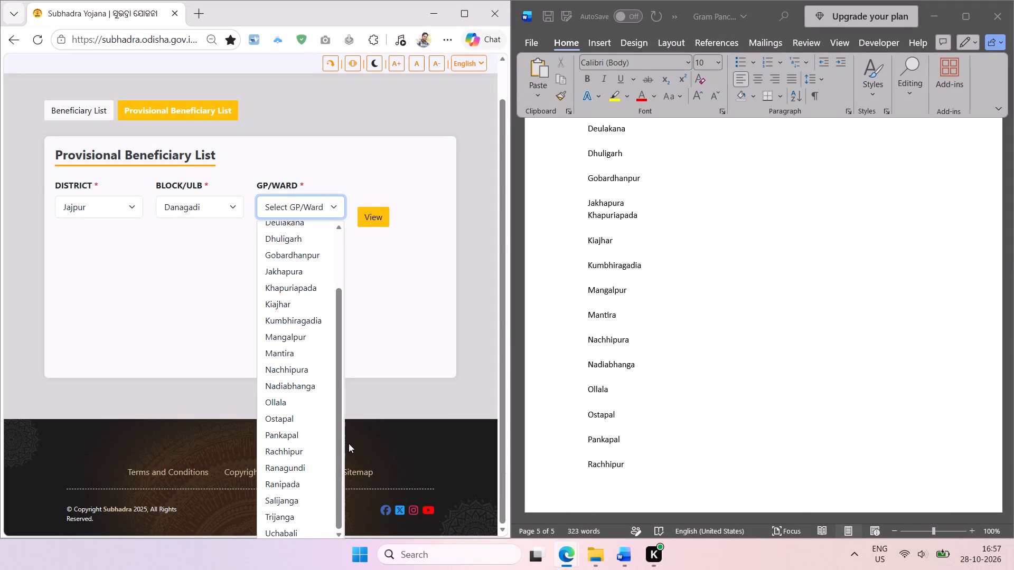
key("shift+super+t")
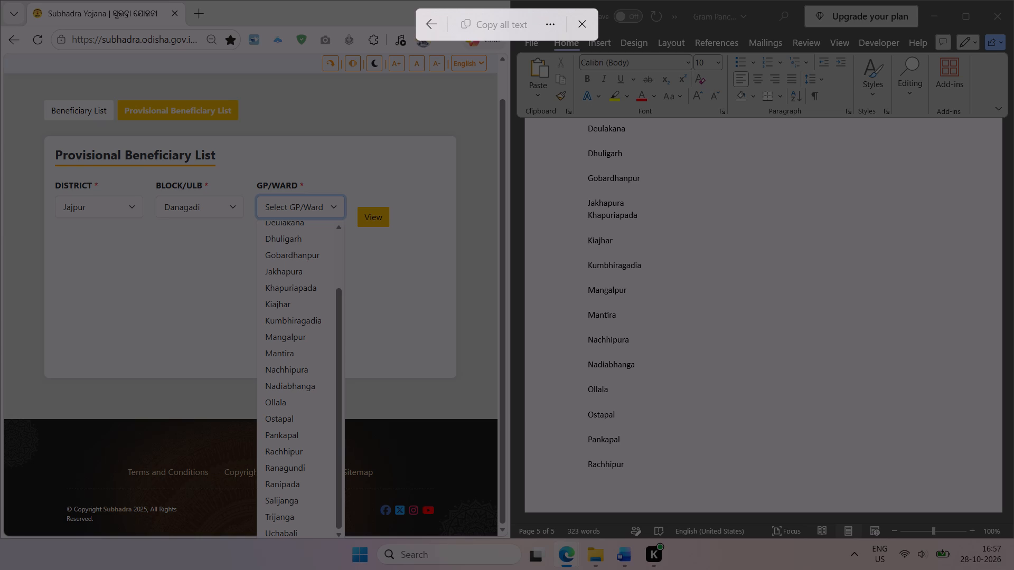
left_click_drag(259, 458, 311, 556)
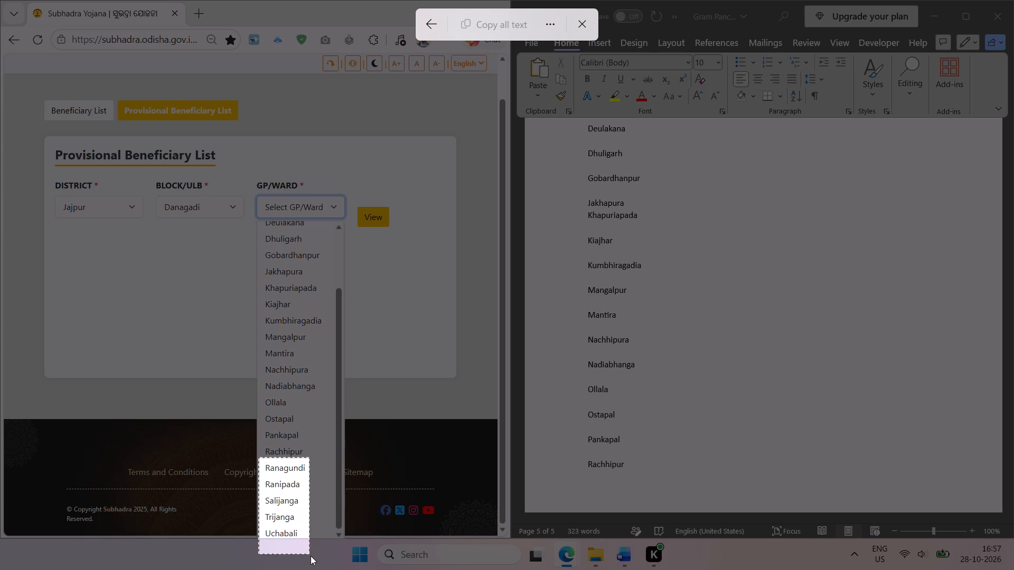
left_click_drag(311, 556, 316, 557)
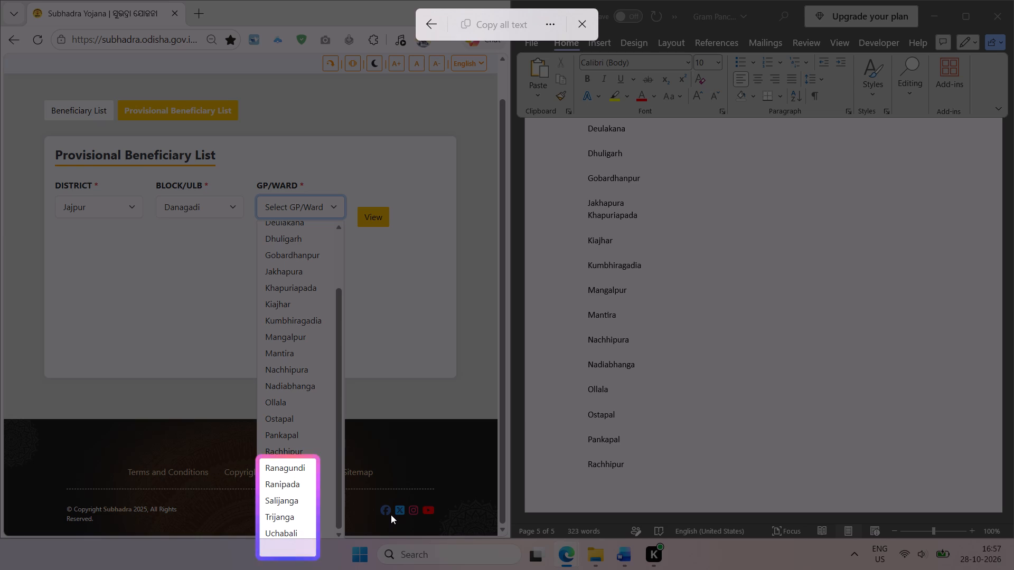
left_click(512, 26)
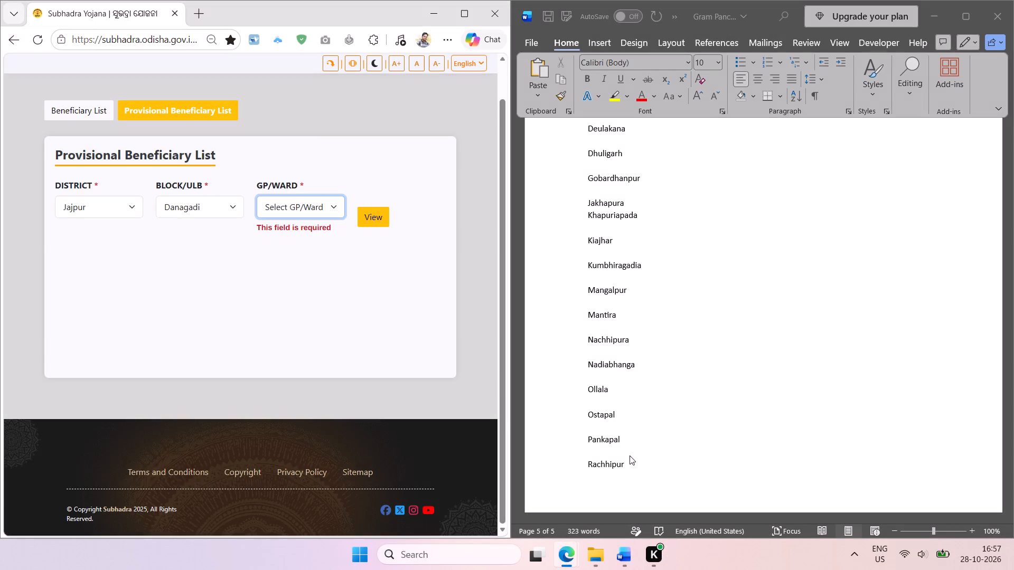
left_click(631, 456)
key("ctrl+v")
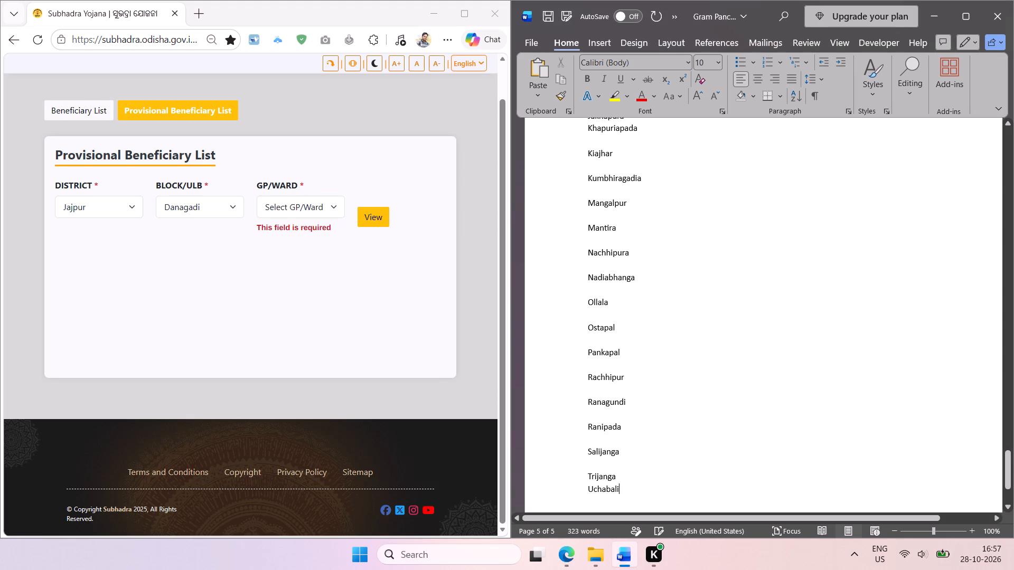
Remove the blank lines between Ostapal and Trijanga in the DANAGADI list.
key("Up")
key("Up")
key("BackSpace")
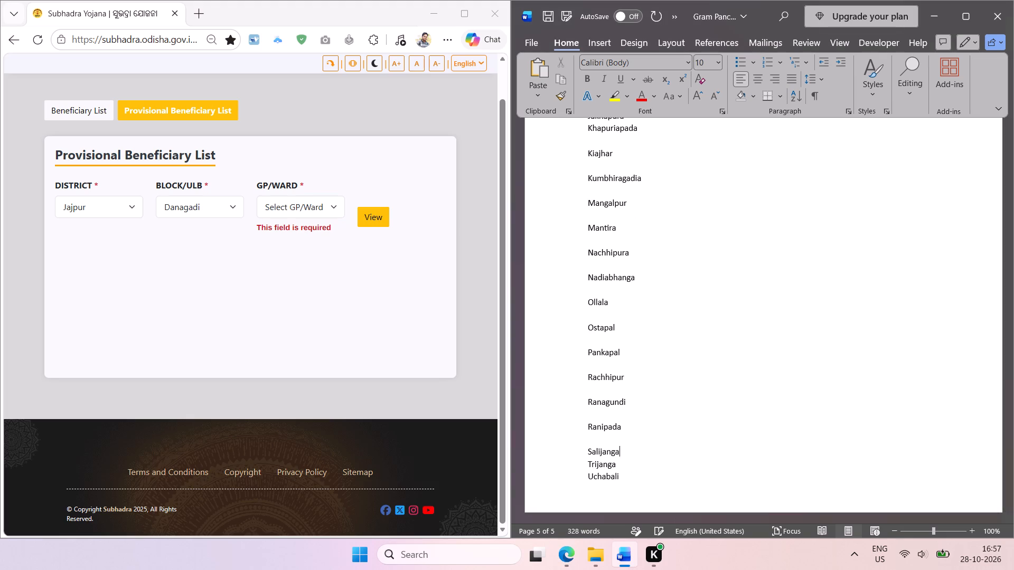
key("Up")
key("BackSpace")
key("Up")
key("BackSpace")
key("Up")
key("BackSpace")
key("Up")
key("BackSpace")
key("Up")
key("BackSpace")
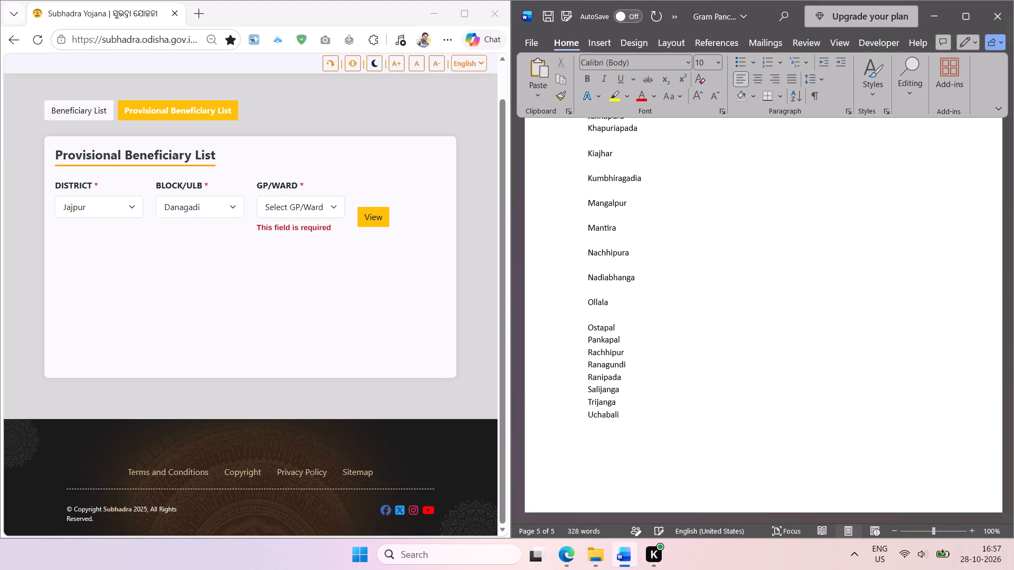
Remove the blank lines between Khapuriapada and Ostapal in the DANAGADI list.
key("Up")
key("BackSpace")
key("Up")
key("BackSpace")
key("Up")
key("BackSpace")
key("Up")
key("BackSpace")
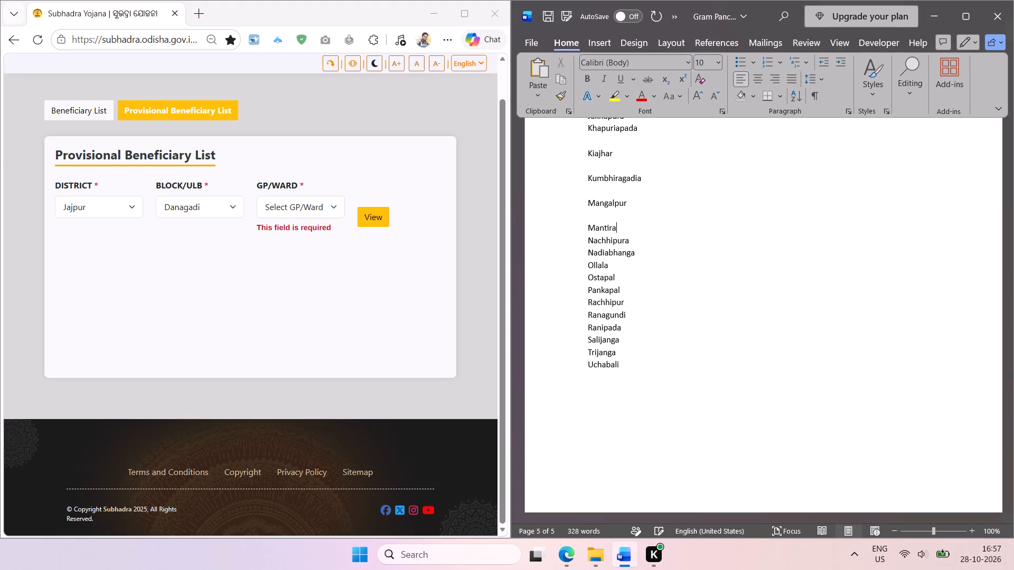
key("Up")
key("BackSpace")
key("Up")
key("BackSpace")
key("Up")
key("BackSpace")
key("Up")
key("BackSpace")
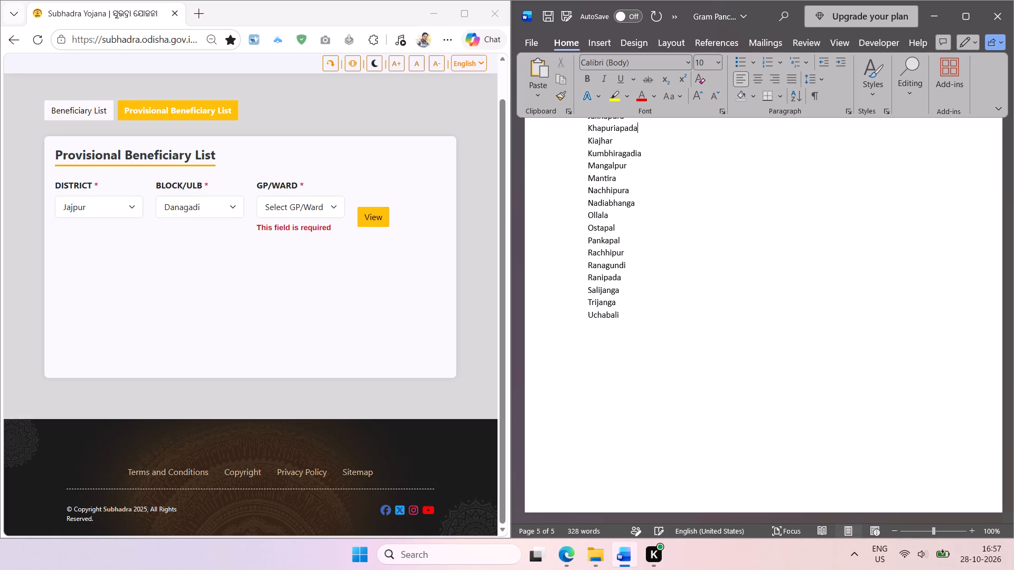
Remove the blank lines between Bangarkota and Jakhapura in the DANAGADI list.
scroll(675, 470, "up", 4)
key("Up")
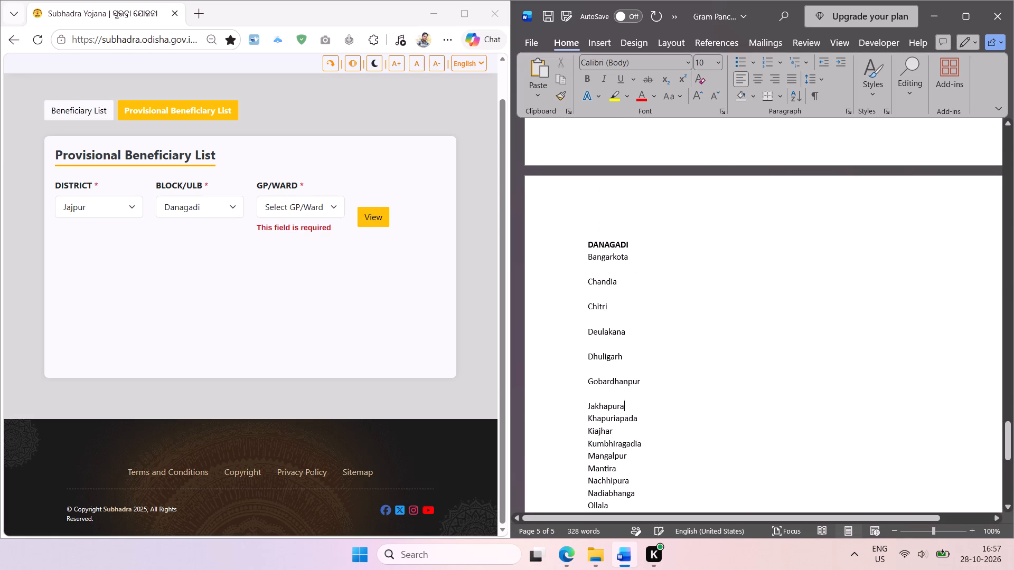
key("Up")
key("BackSpace")
key("Up")
key("BackSpace")
key("Up")
key("BackSpace")
key("Up")
key("BackSpace")
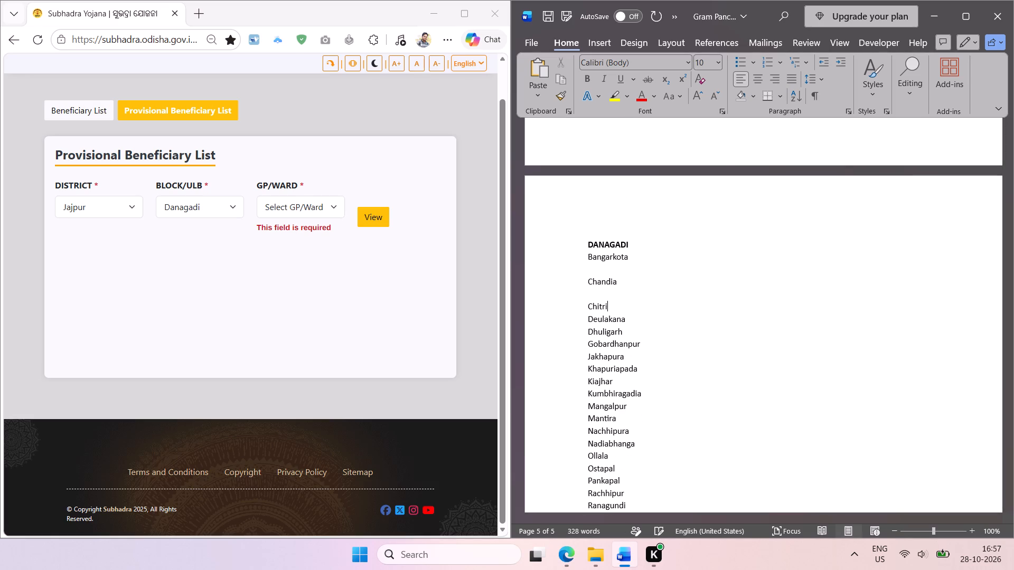
key("Up")
key("BackSpace")
key("Up")
key("BackSpace")
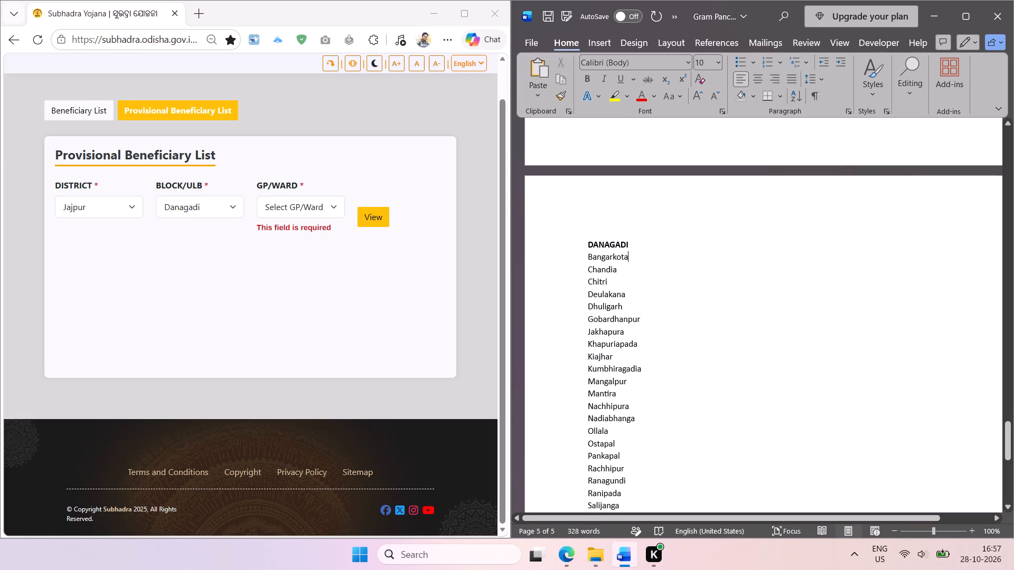
Sort the Danagadi GP names from Bangarkota to Uchabali alphabetically as paragraphs in ascending order.
left_click(584, 258)
scroll(611, 321, "down", 1)
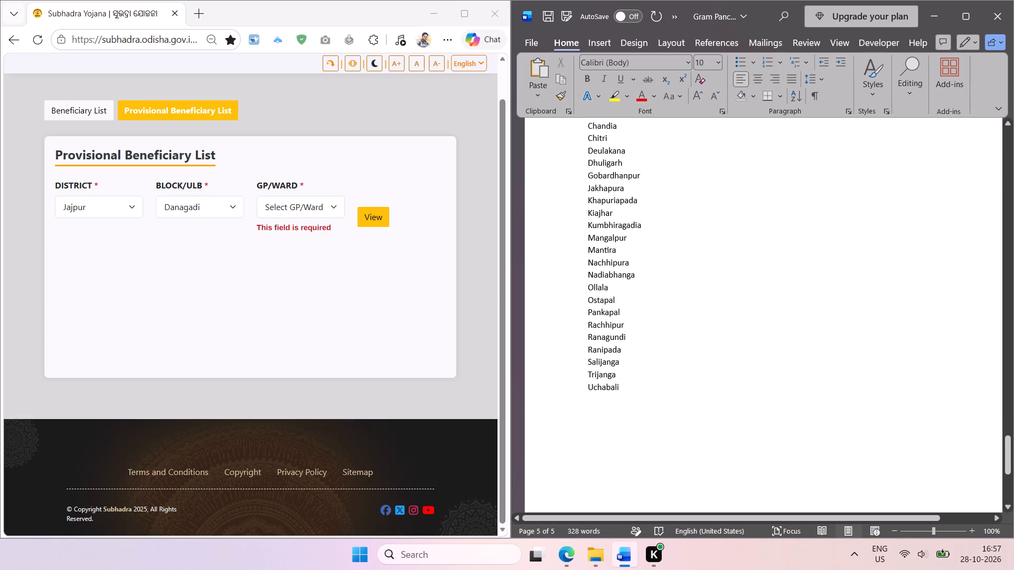
left_click(620, 386, "shift")
left_click(796, 98)
key("Return")
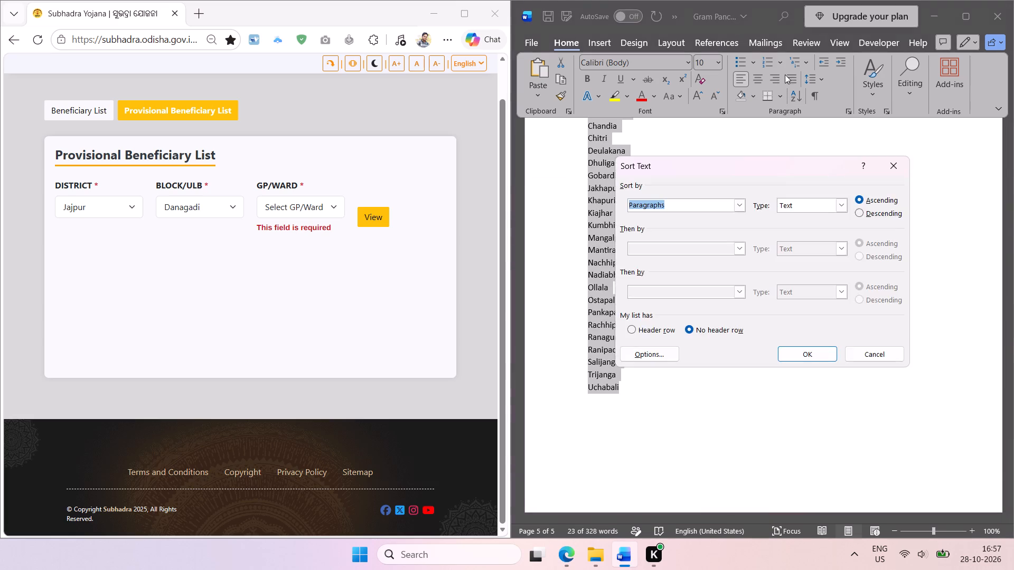
Number the sorted Danagadi GP names and decrease the numbered list's indent to the margin.
left_click(766, 58)
left_click(827, 64)
left_click(737, 234)
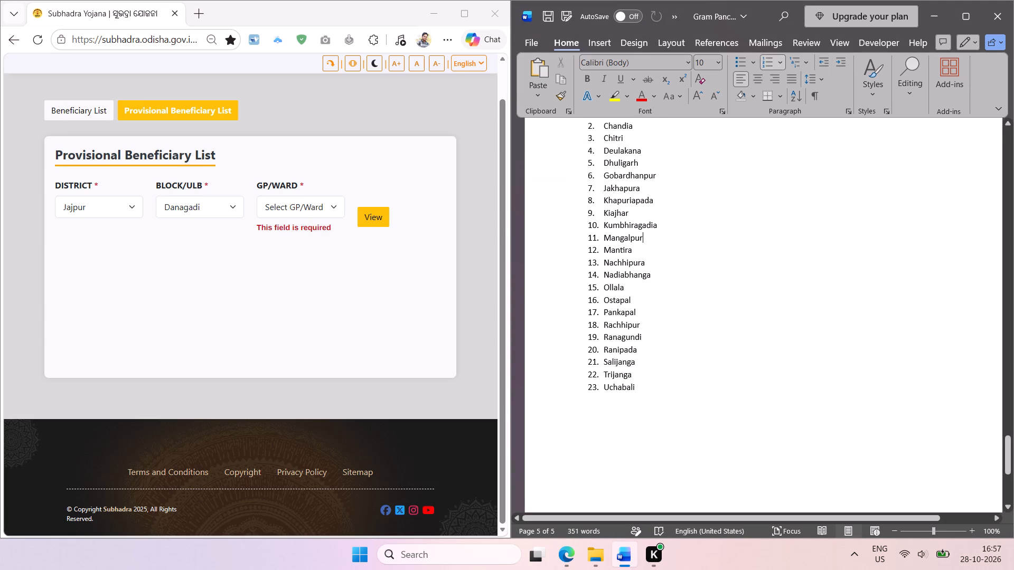
Copy the DANAGADI heading and paste it below Uchabali, outside the numbered list, as a base for the next block's heading.
scroll(681, 322, "up", 2)
double_click(620, 259)
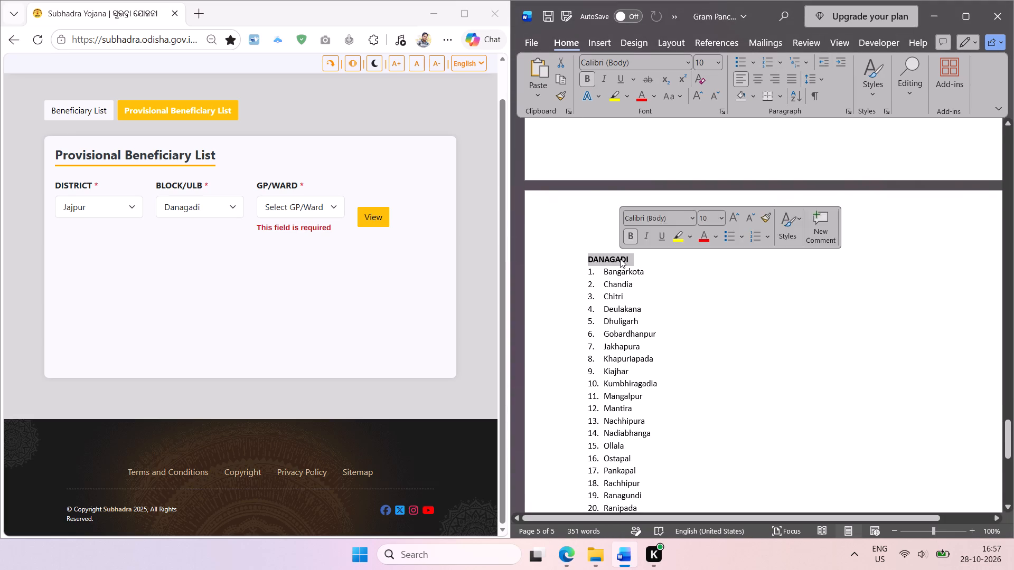
key("ctrl+c")
left_click(691, 386)
scroll(683, 385, "down", 2)
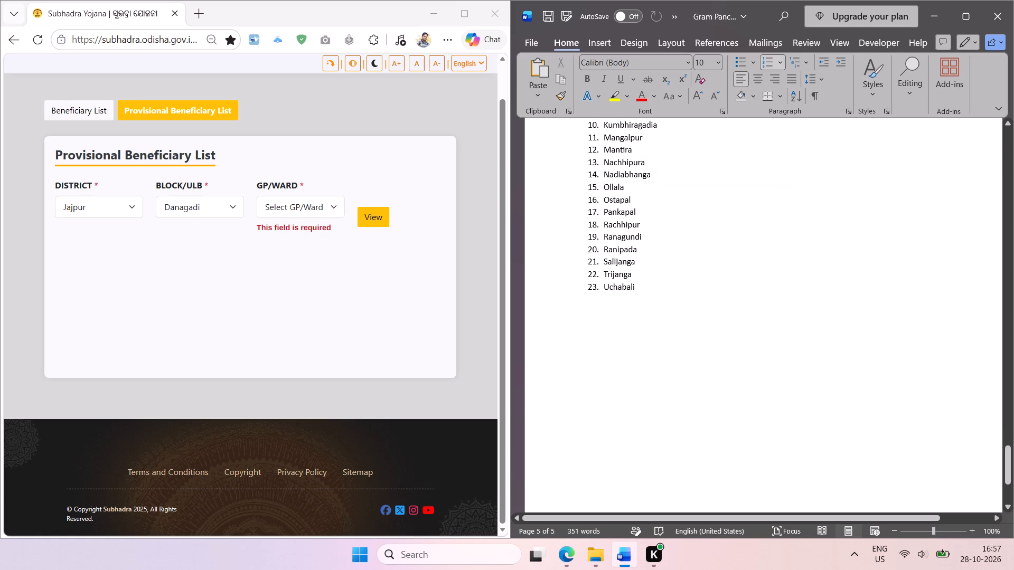
left_click(650, 289)
key("Return")
key("Return")
key("Return")
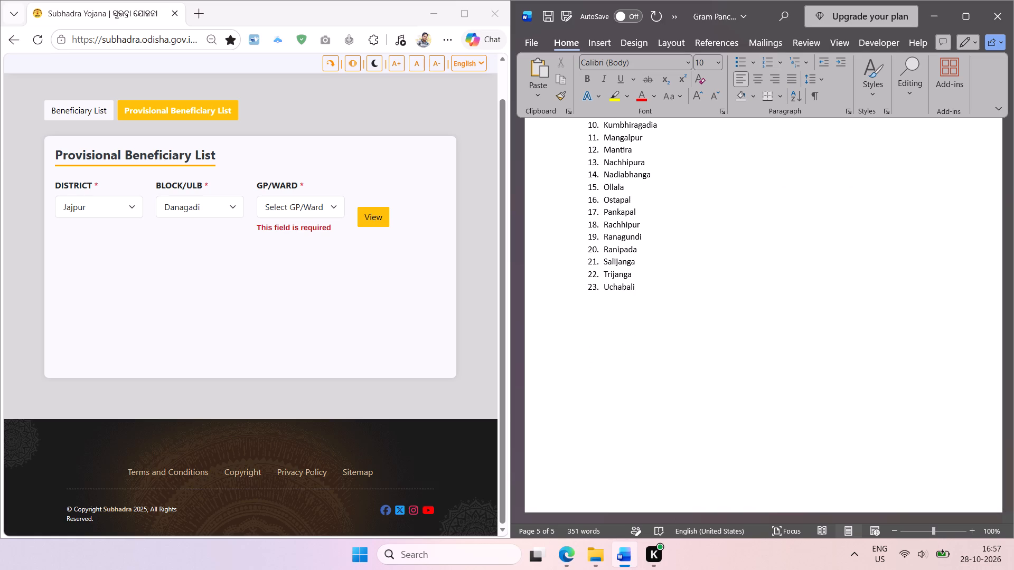
key("ctrl+v")
scroll(656, 298, "down", 2)
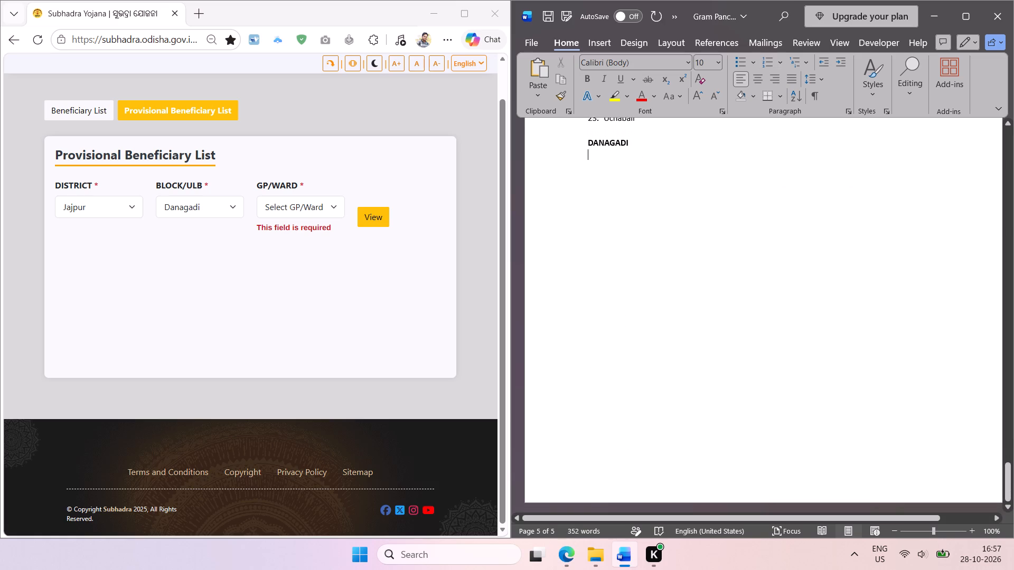
scroll(661, 296, "down", 1)
Select Dasarathapur as the block on the Subhadra portal.
left_click(226, 206)
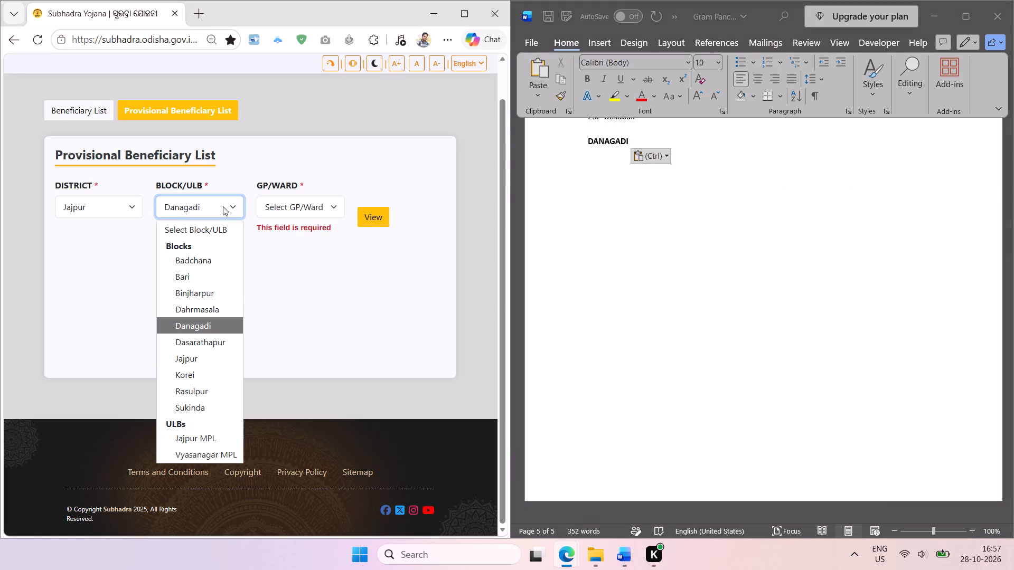
left_click(219, 344)
left_click(232, 305)
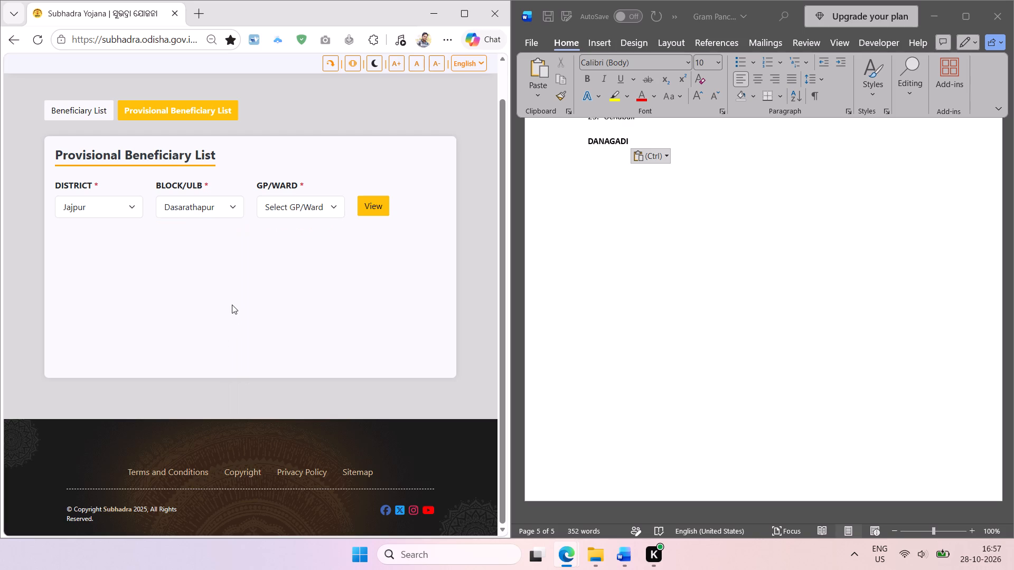
Extract the block name Dasarathapur off the portal, replace the copied DANAGADI heading with it in uppercase, and start a new line below.
key("shift+super+t")
left_click_drag(158, 196, 238, 253)
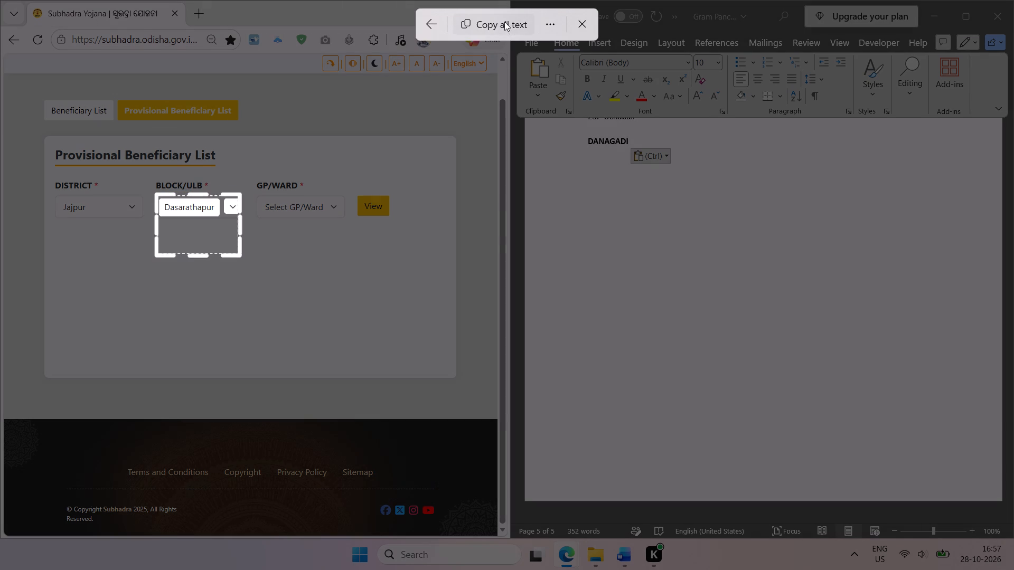
left_click(504, 21)
left_click(649, 159)
double_click(613, 144)
key("ctrl+v")
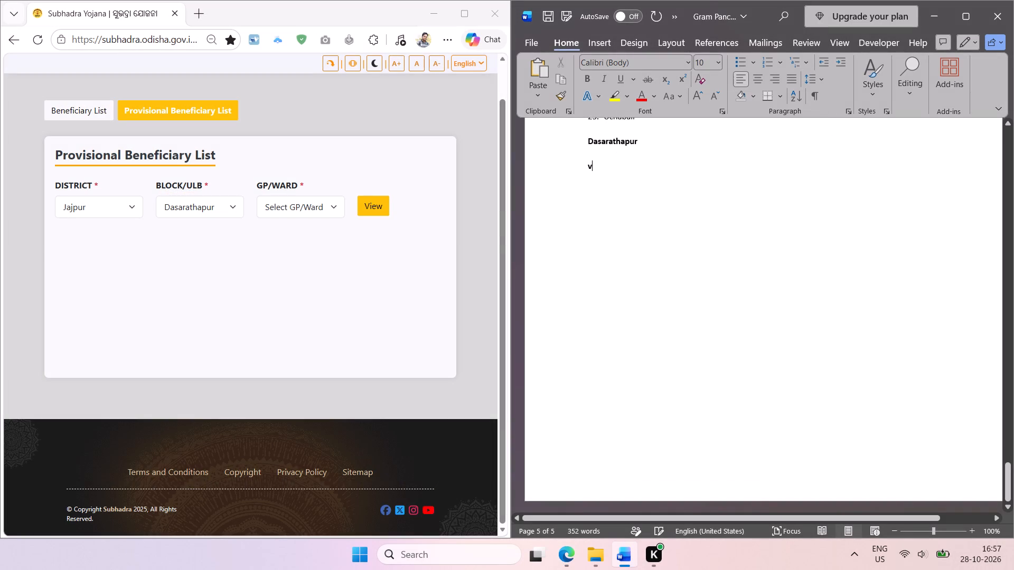
key("BackSpace")
key("BackSpace")
key("BackSpace")
key("shift+F3")
key("Return")
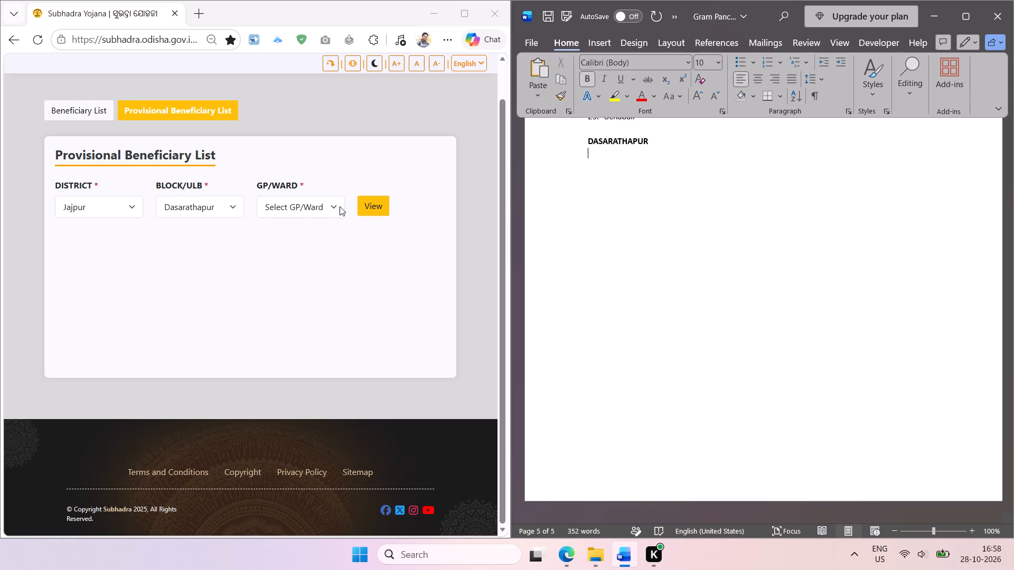
Extract the Dasarathapur GP names from Duttapur to Jafarpur off the portal and paste them non-bold under the DASARATHAPUR heading, followed by empty lines.
left_click(340, 206)
key("shift+super+t")
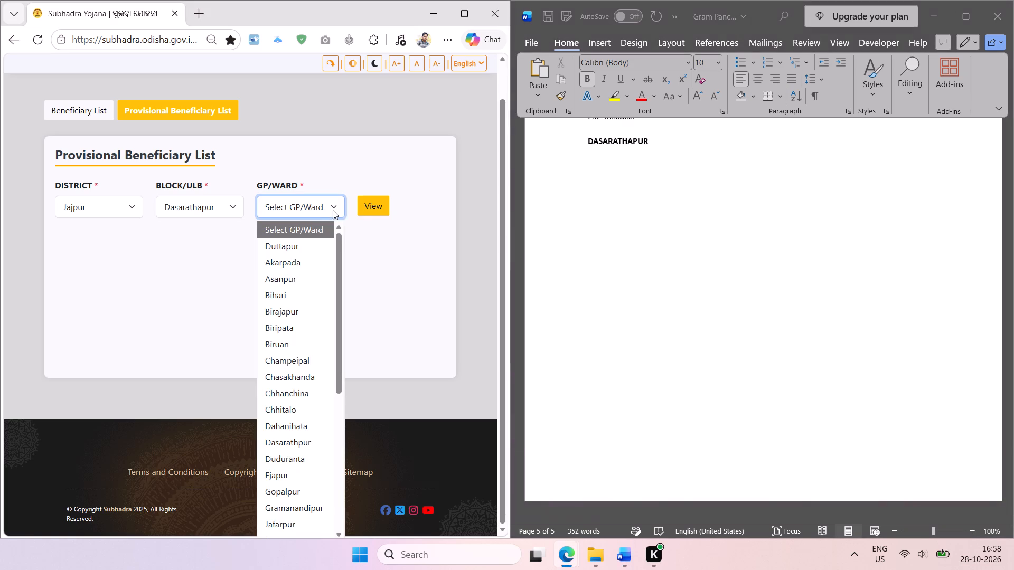
left_click_drag(259, 239, 333, 417)
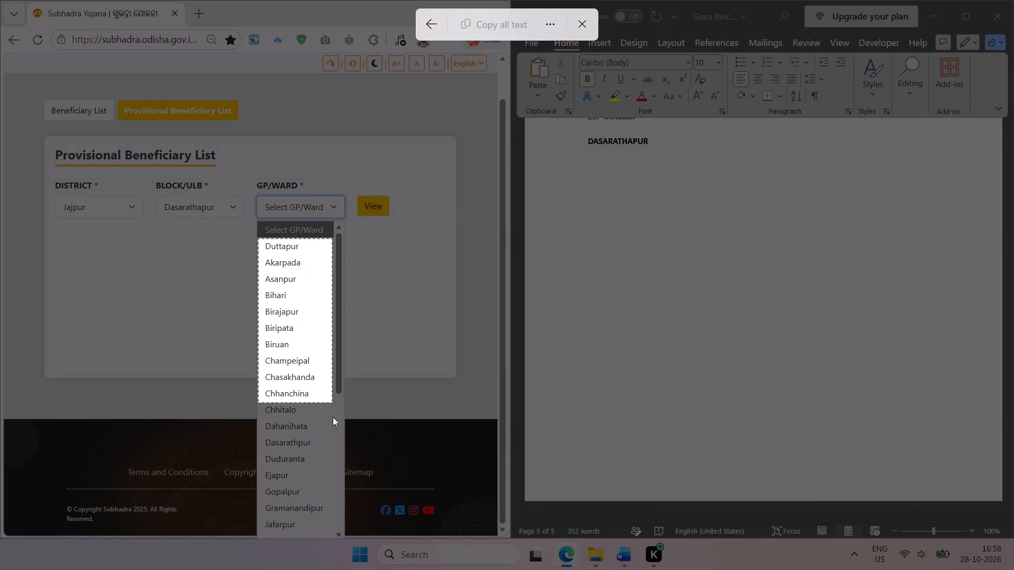
left_click_drag(333, 417, 335, 530)
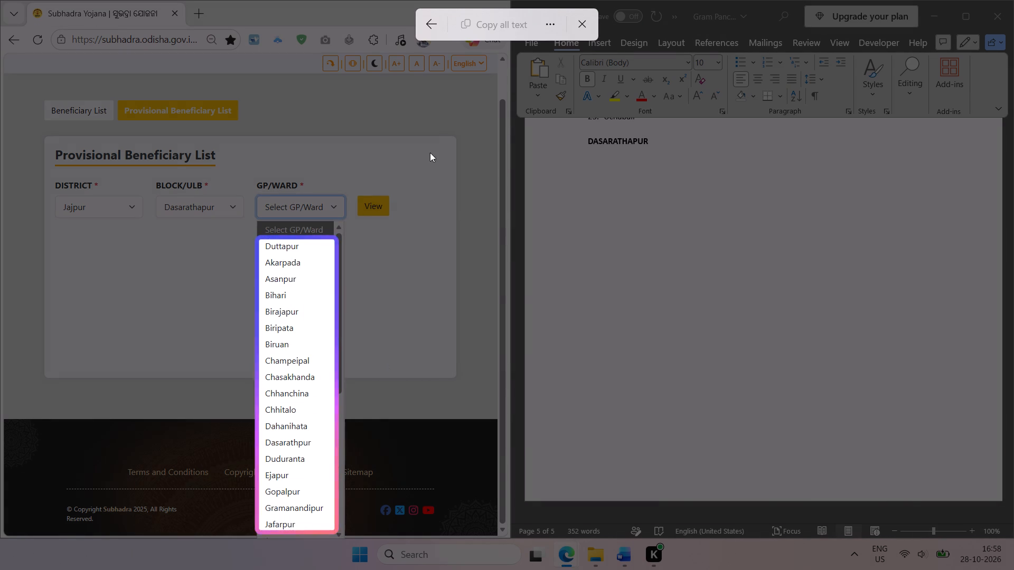
left_click(507, 23)
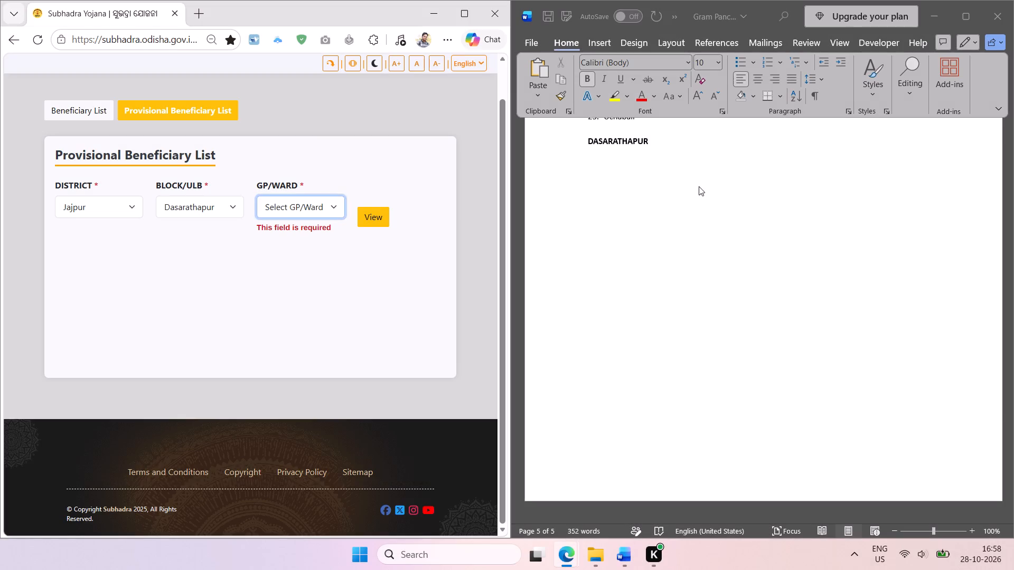
left_click(618, 144)
key("ctrl+v")
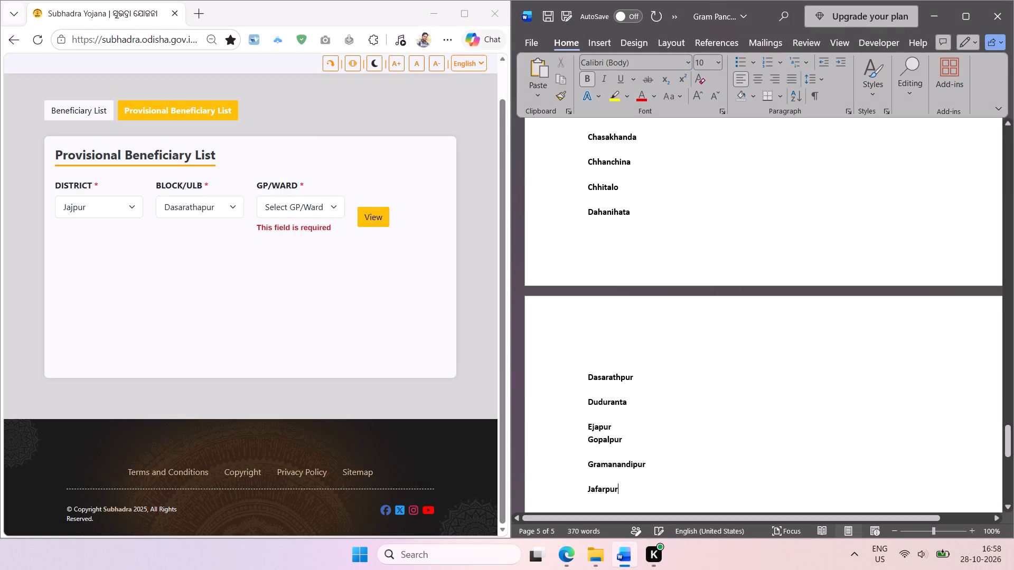
key("ctrl+z")
key("ctrl+b")
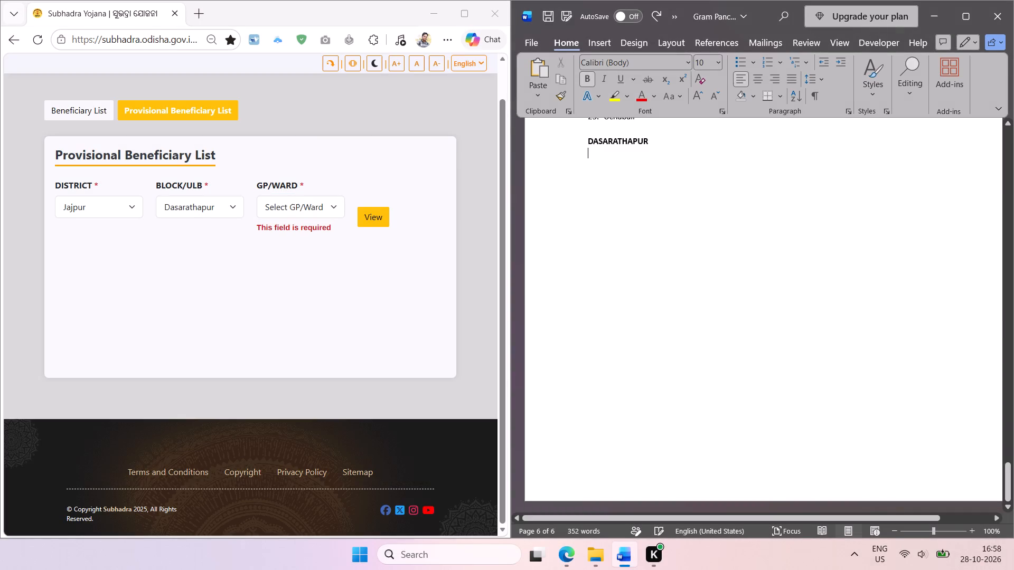
key("ctrl+v")
key("Return")
key("Return")
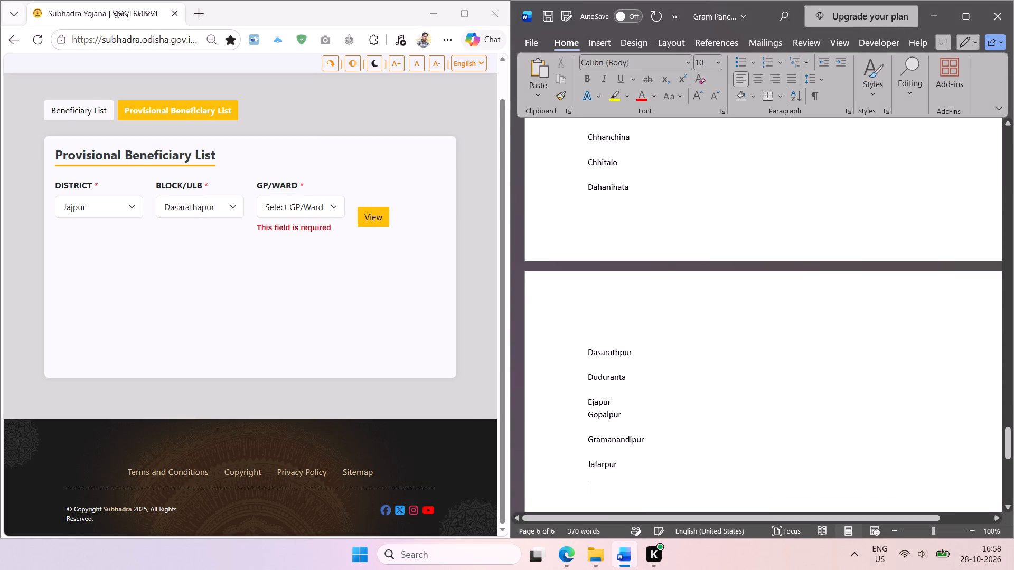
Extract the Dasarathapur GP names from Jafarpur to Thalkudi off the portal and paste them below the names already in Word.
left_click(332, 208)
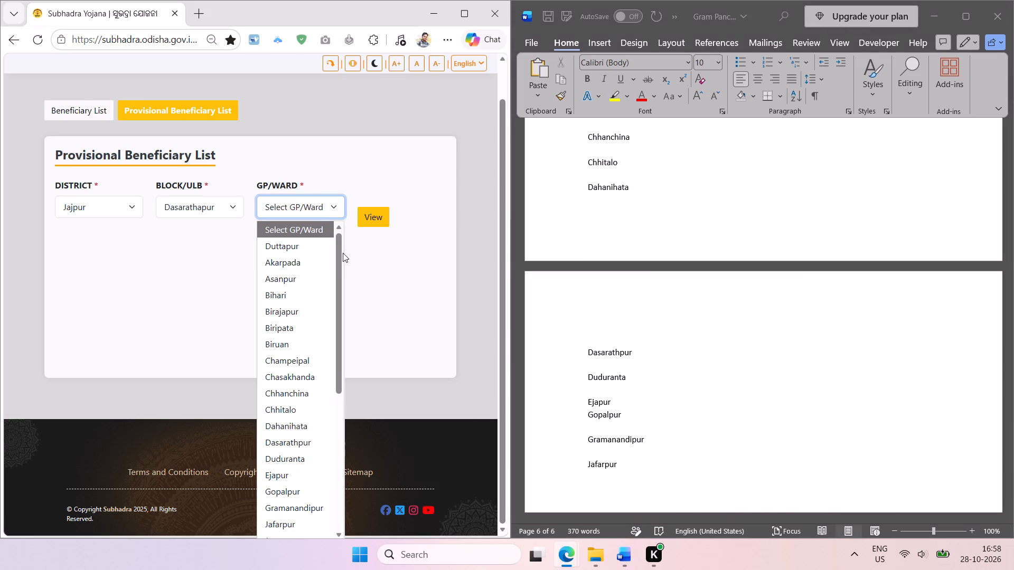
left_click_drag(341, 251, 342, 419)
key("shift+super+t")
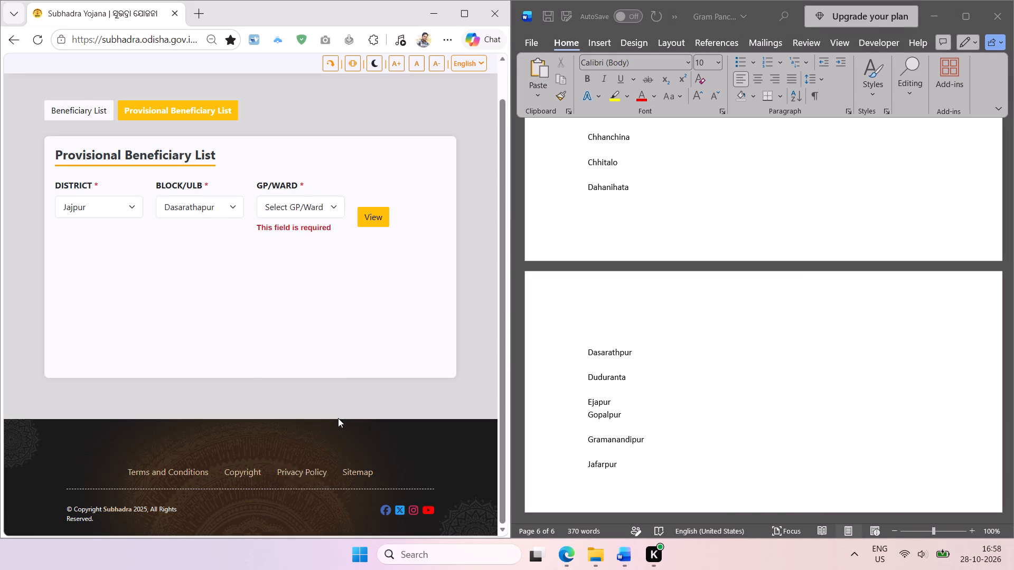
left_click_drag(258, 247, 332, 541)
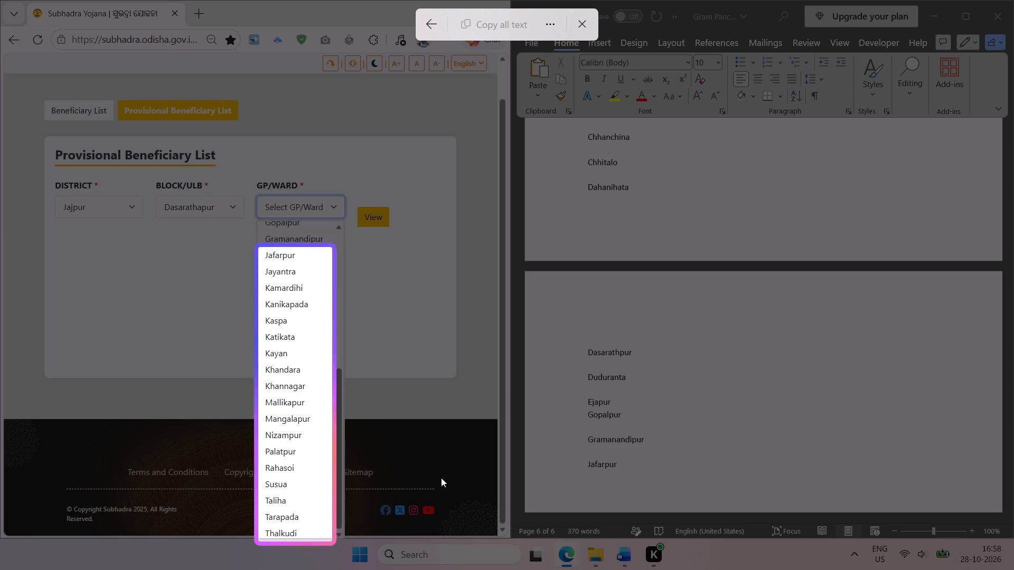
left_click(506, 23)
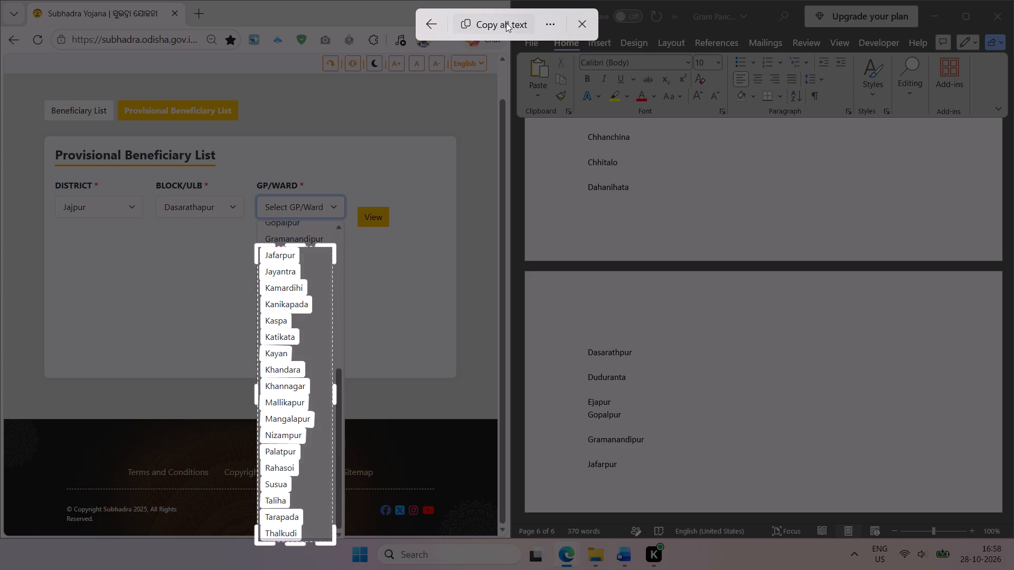
left_click(640, 477)
key("ctrl+v")
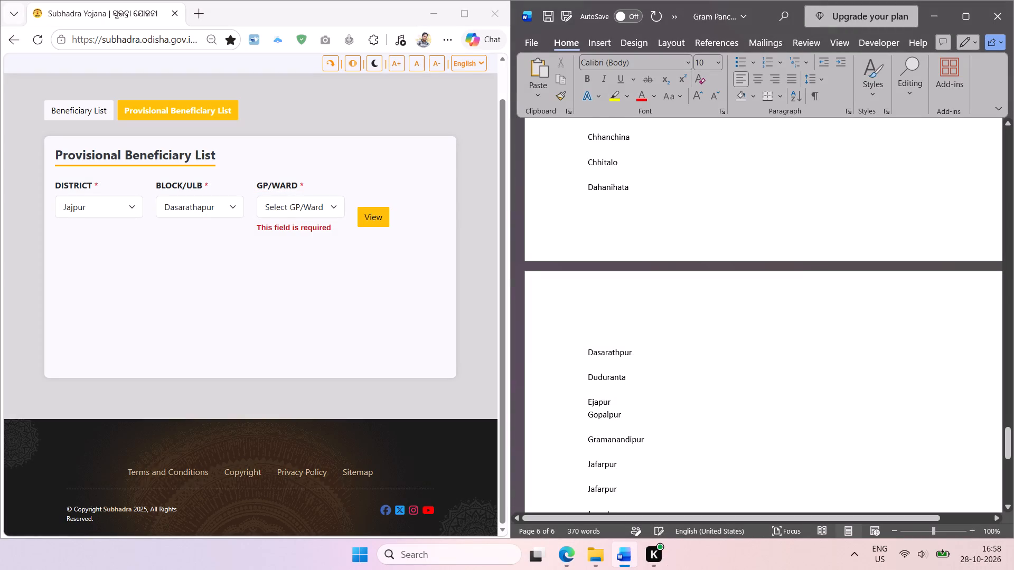
Delete the duplicate Jafarpur entry above Jayantra in the DASARATHAPUR list.
scroll(651, 332, "up", 1)
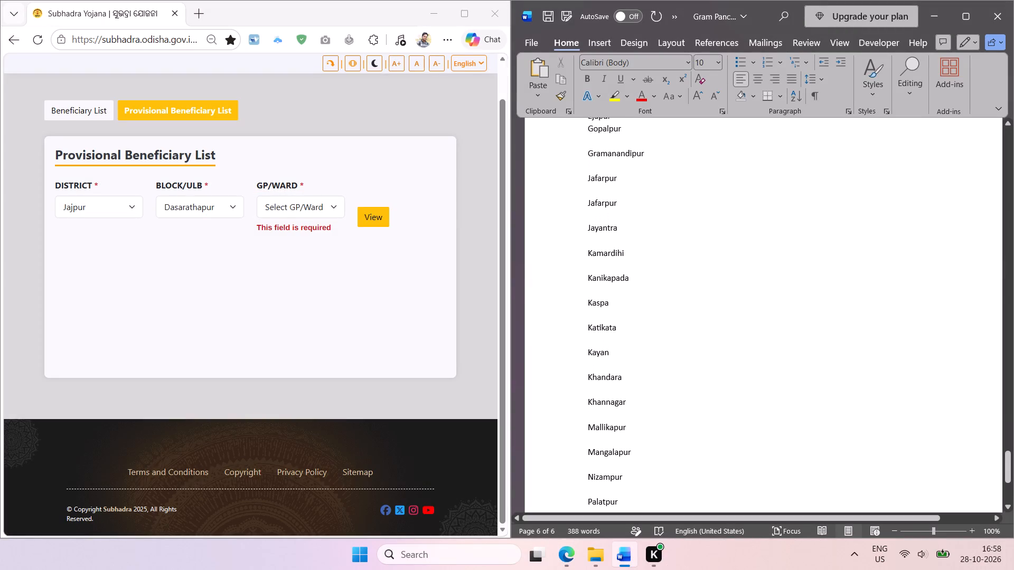
scroll(651, 332, "up", 1)
double_click(604, 210)
key("BackSpace")
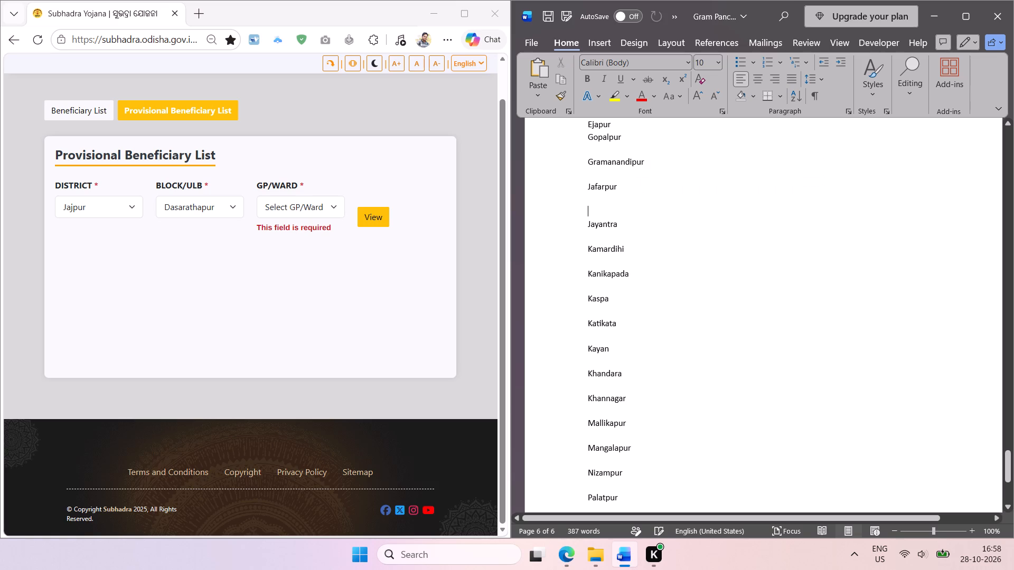
Remove the blank lines between Palatpur and Thalkudi in the DASARATHAPUR list.
left_click(680, 342)
scroll(680, 342, "down", 3)
left_click(627, 379)
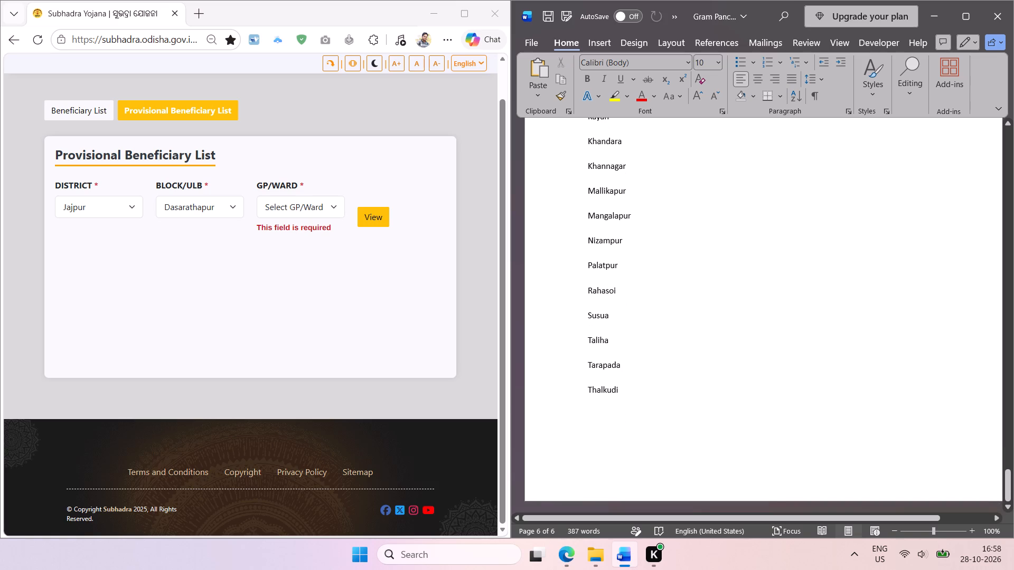
key("BackSpace")
key("Up")
key("BackSpace")
key("Up")
key("BackSpace")
key("Up")
key("BackSpace")
key("Up")
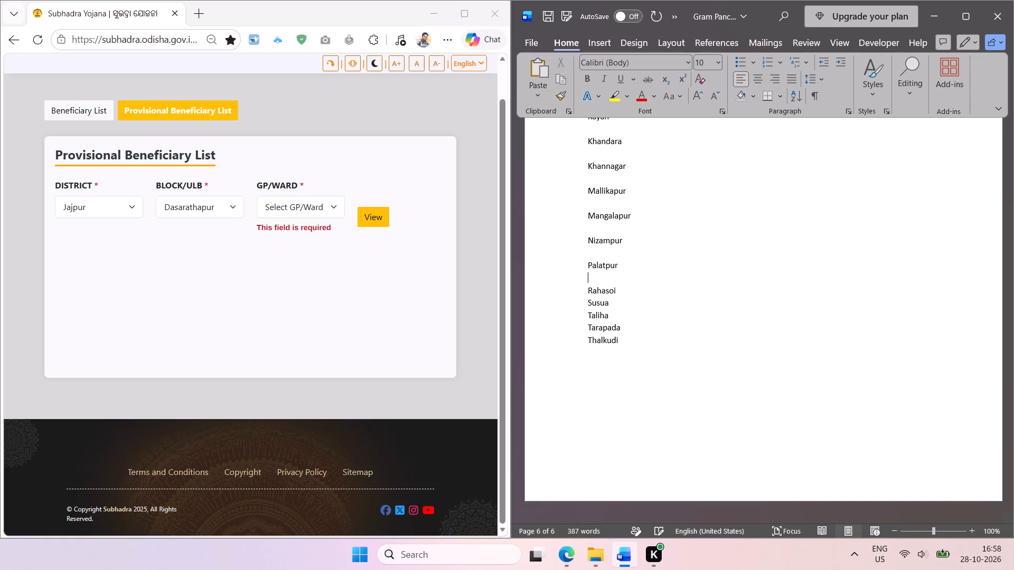
key("BackSpace")
Remove the blank lines between Kayan and Palatpur in the DASARATHAPUR list.
key("Up")
key("BackSpace")
key("Up")
key("BackSpace")
key("Up")
key("BackSpace")
key("Up")
key("BackSpace")
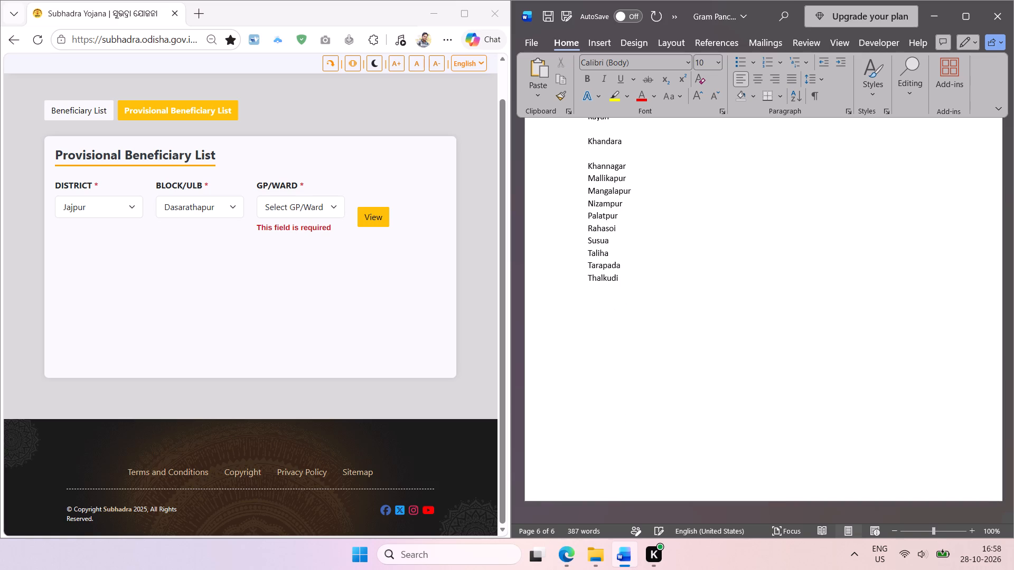
key("Up")
key("BackSpace")
key("Up")
key("BackSpace")
scroll(667, 377, "down", 1)
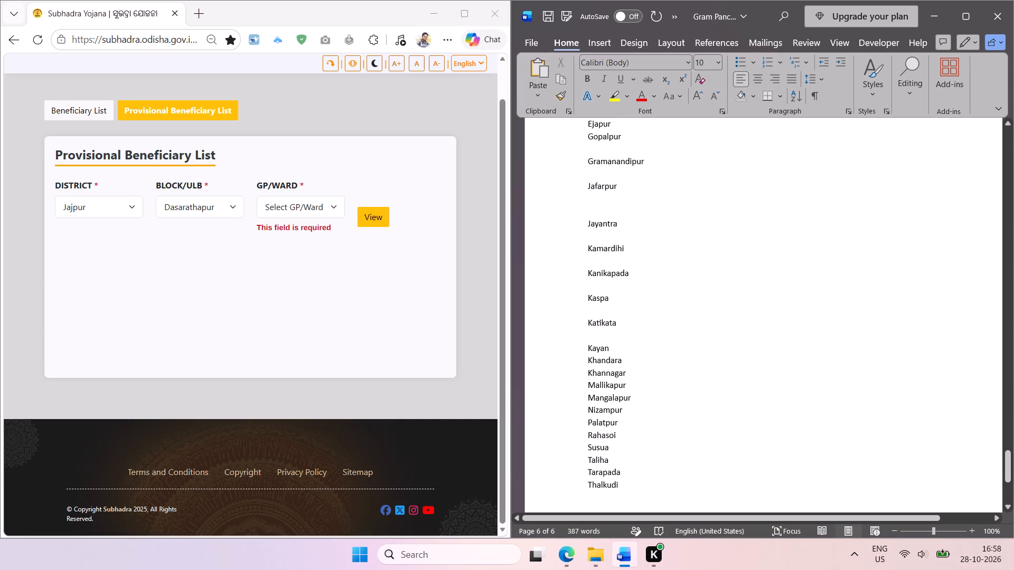
scroll(667, 377, "down", 1)
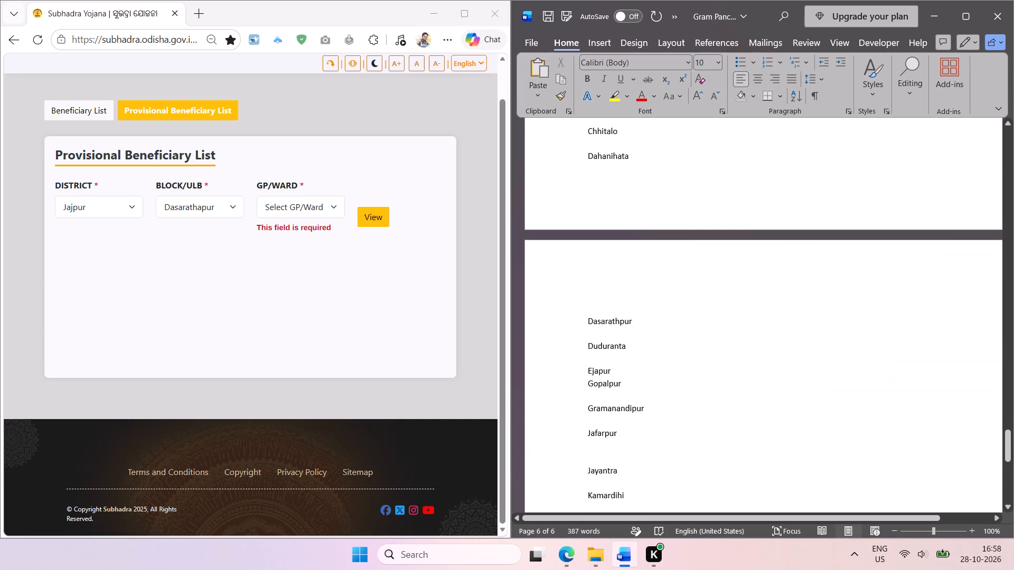
Remove the blank lines between Jafarpur and Kayan in the DASARATHAPUR list.
scroll(667, 377, "down", 2)
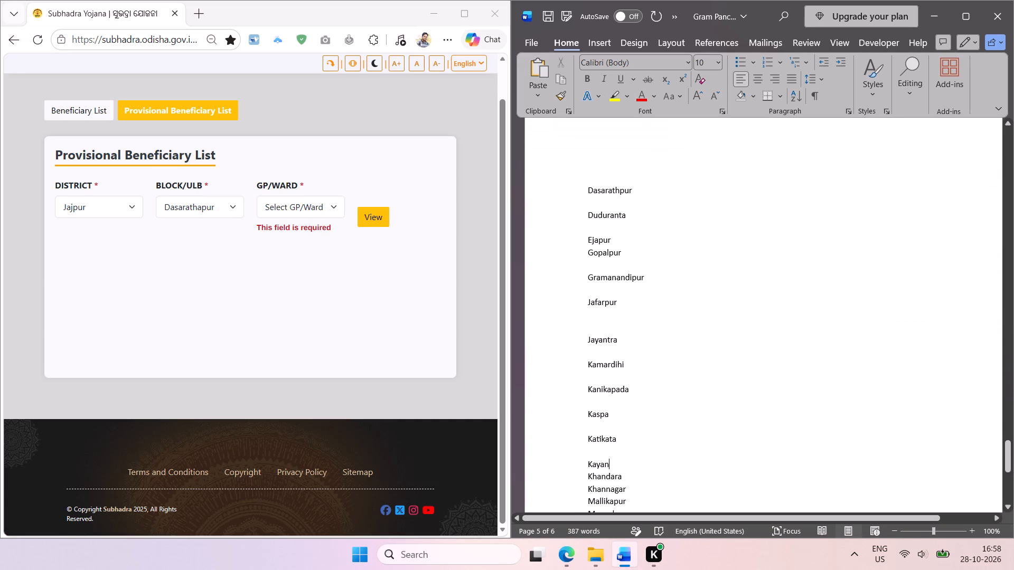
scroll(667, 377, "down", 1)
key("Up")
key("BackSpace")
key("Up")
key("BackSpace")
key("Up")
key("BackSpace")
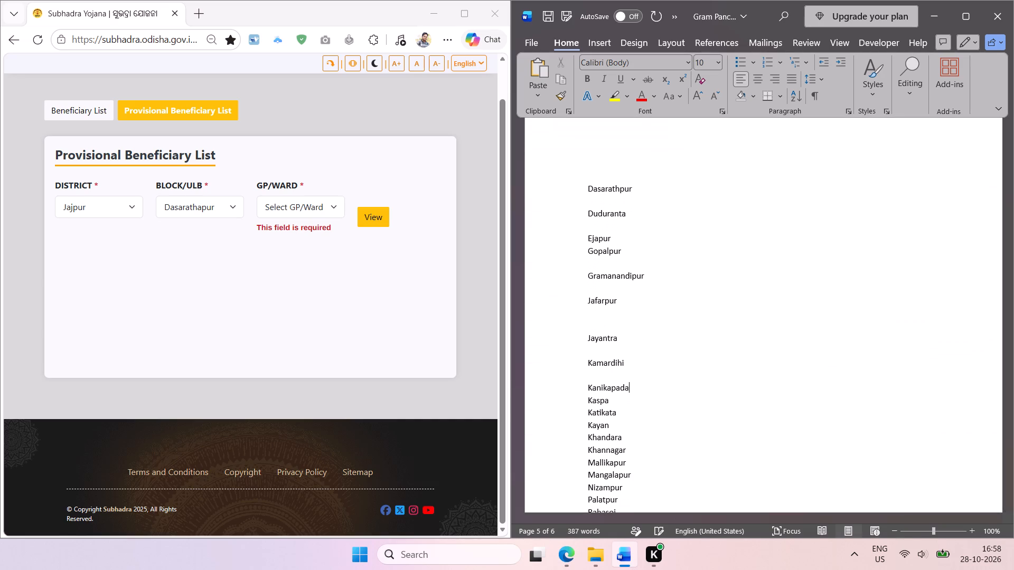
key("Up")
key("BackSpace")
key("Up")
key("BackSpace")
key("Up")
key("BackSpace")
key("BackSpace")
Remove the blank lines between Dahanihata and Jafarpur in the DASARATHAPUR list, keeping Gopalpur's full spelling.
key("Up")
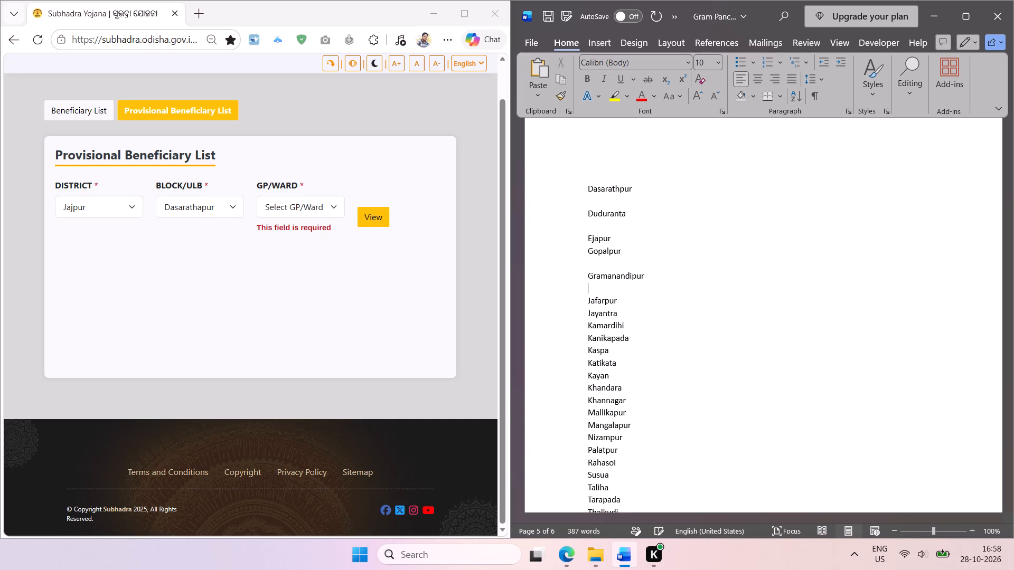
key("BackSpace")
key("Up")
key("BackSpace")
key("BackSpace")
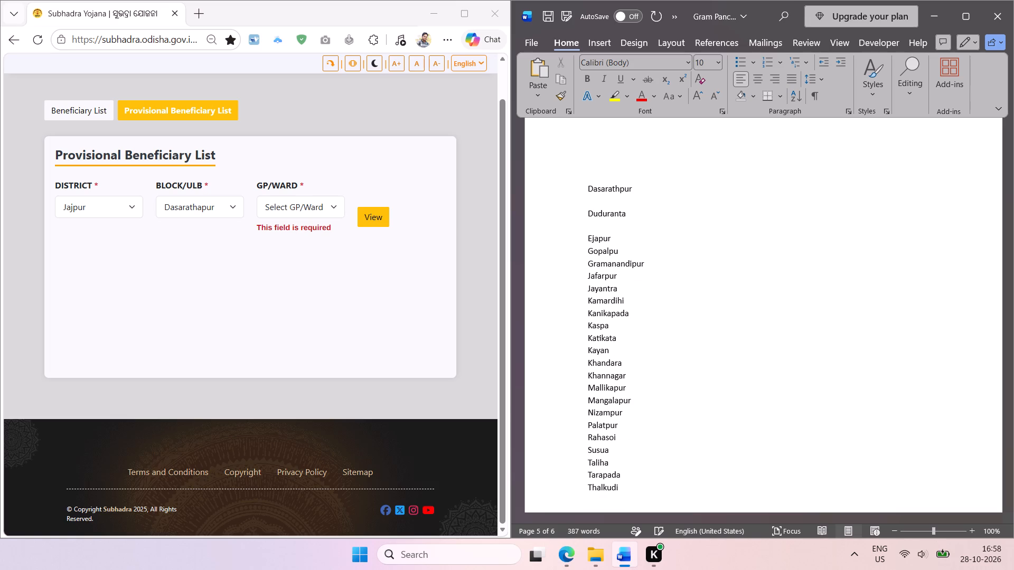
key("ctrl+z")
key("Up")
key("Up")
key("BackSpace")
key("Up")
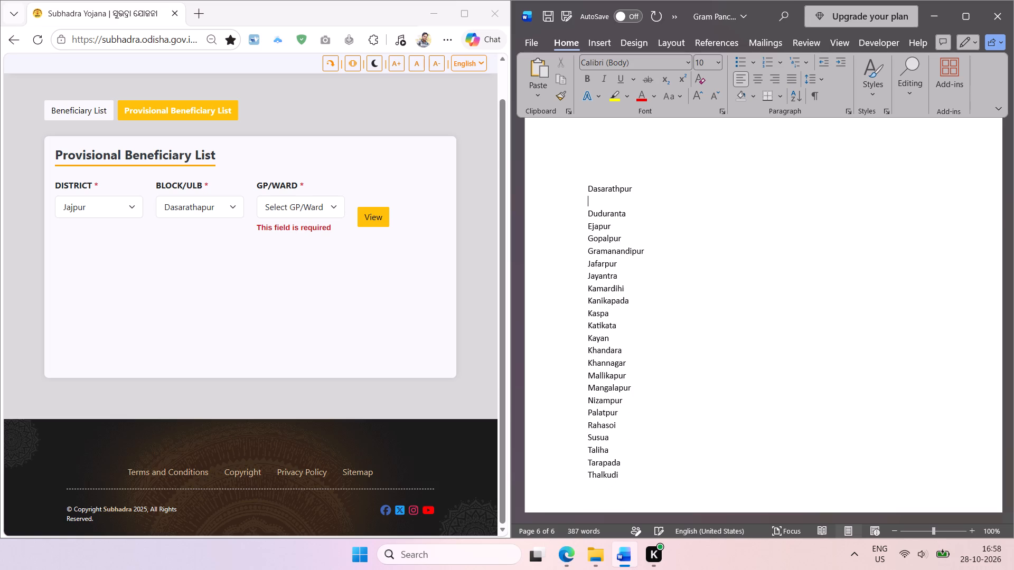
key("BackSpace")
key("Up")
key("BackSpace")
Remove the blank lines between Champeipal and Dahanihata in the DASARATHAPUR list.
scroll(667, 377, "up", 2)
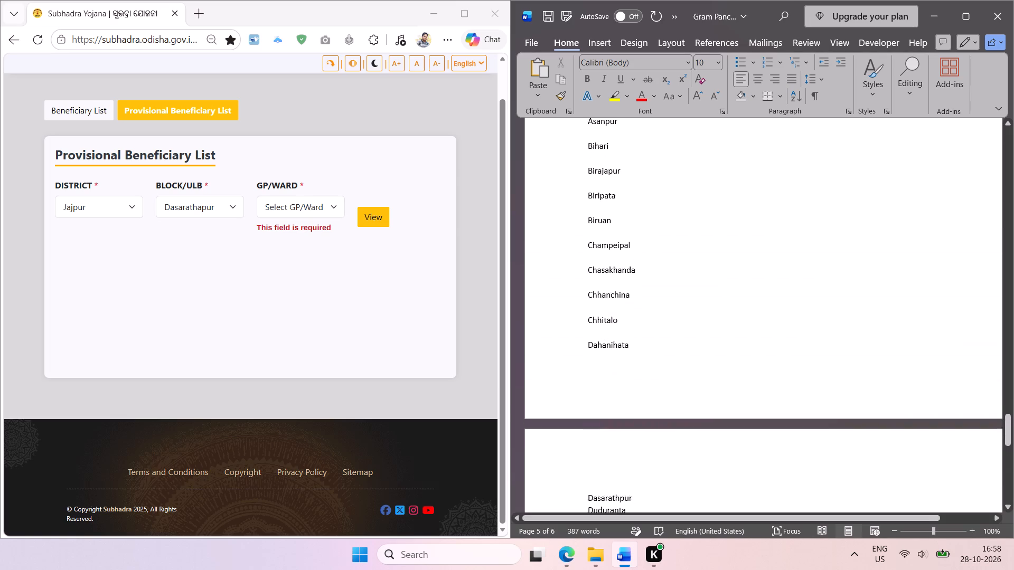
scroll(667, 377, "up", 2)
scroll(667, 377, "down", 1)
key("Up")
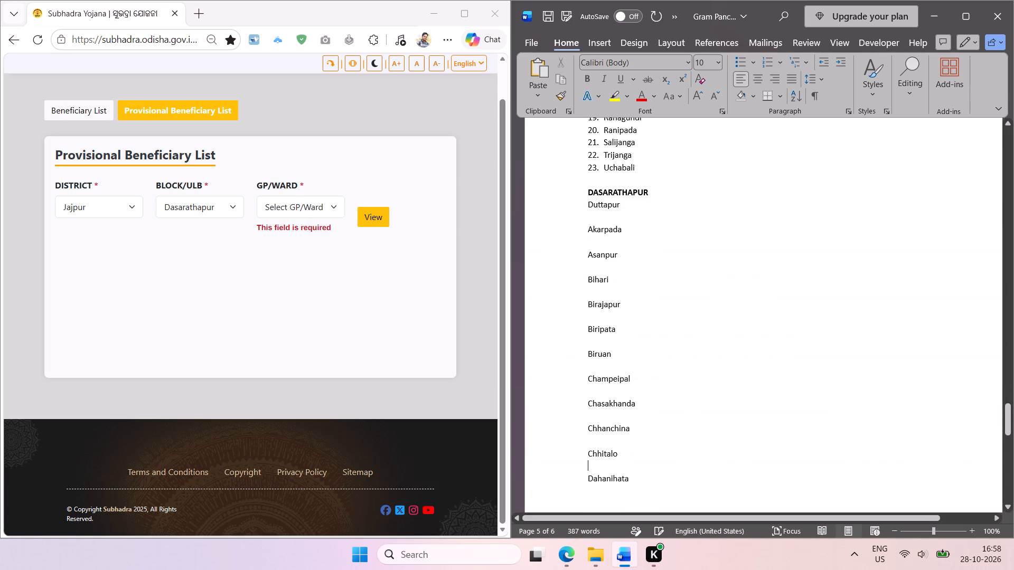
key("BackSpace")
key("Up")
key("BackSpace")
key("Up")
key("BackSpace")
key("Up")
key("BackSpace")
Remove the blank lines between Duttapur and Champeipal in the DASARATHAPUR list.
key("Up")
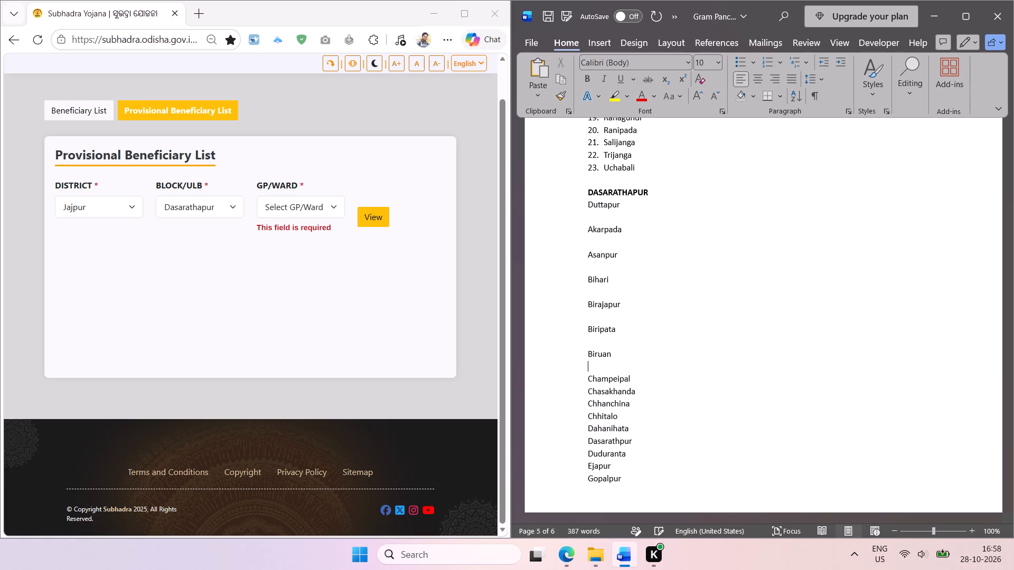
key("BackSpace")
key("Up")
key("BackSpace")
key("Up")
key("BackSpace")
key("Up")
key("BackSpace")
key("Up")
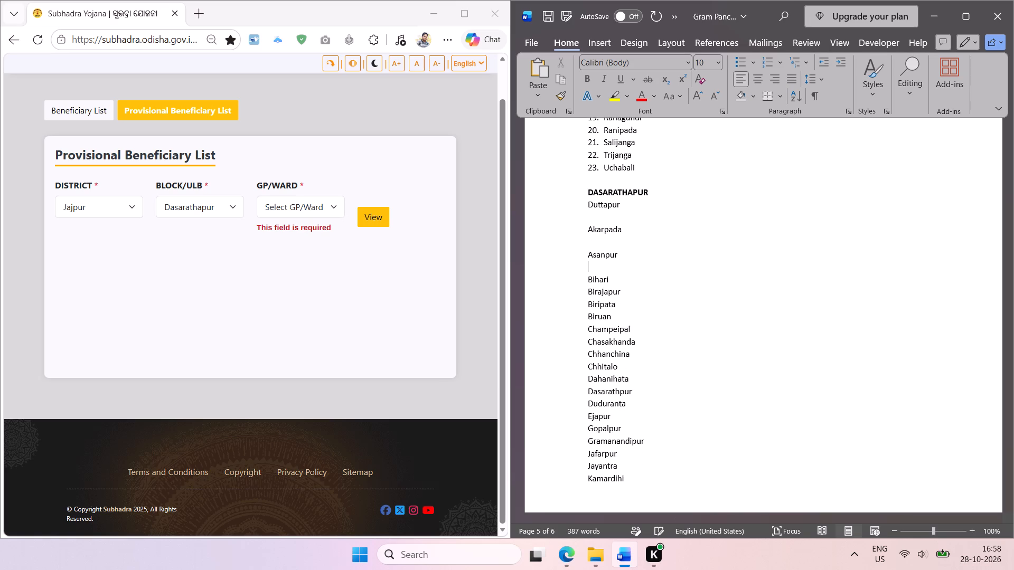
key("BackSpace")
key("Up")
key("BackSpace")
key("Up")
key("BackSpace")
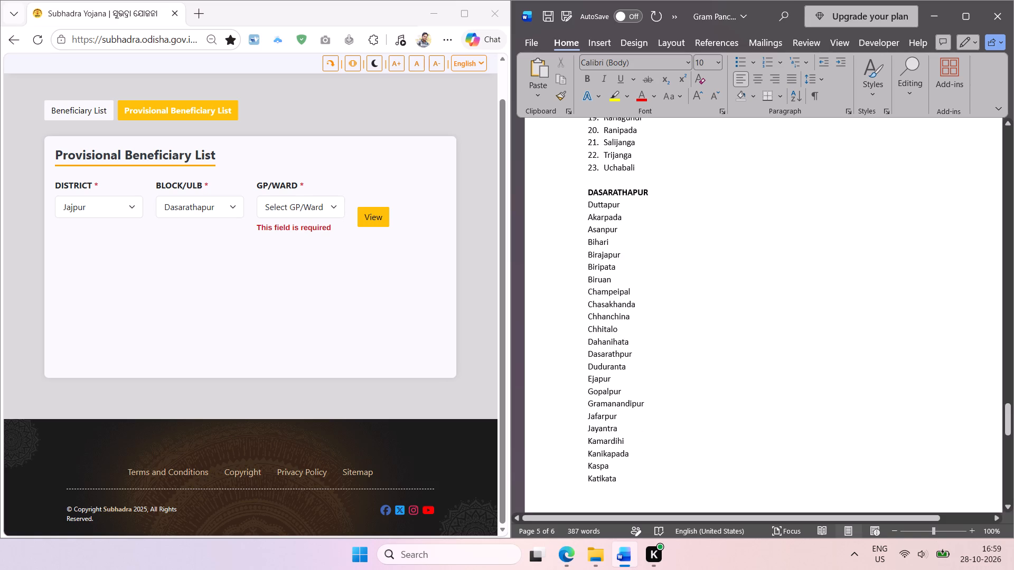
Insert a page break before the DASARATHAPUR heading so its list starts on a new page.
left_click(588, 189)
scroll(687, 119, "down", 4)
scroll(719, 310, "up", 1)
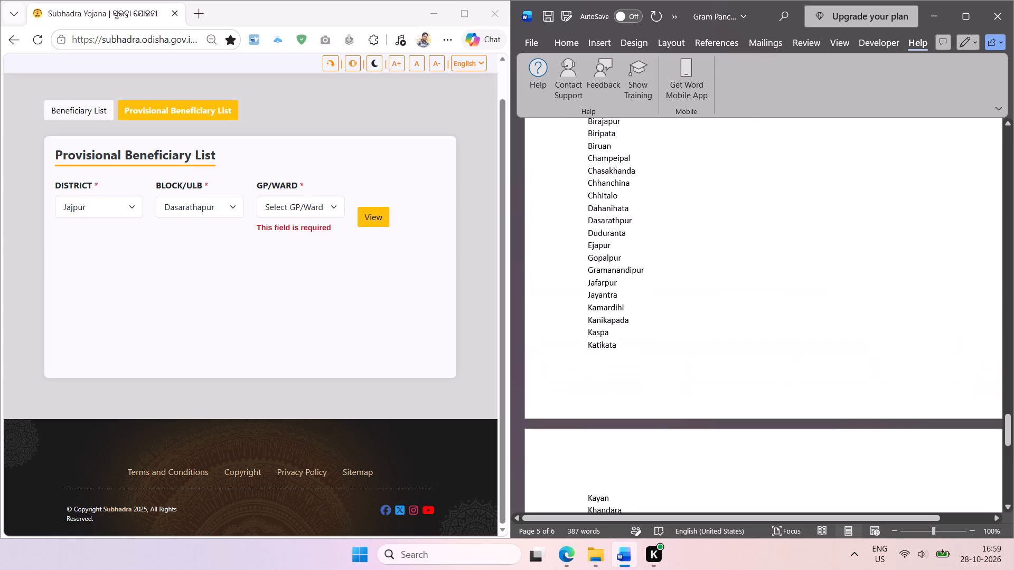
scroll(655, 240, "up", 1)
scroll(651, 364, "down", 5)
scroll(617, 307, "down", 1)
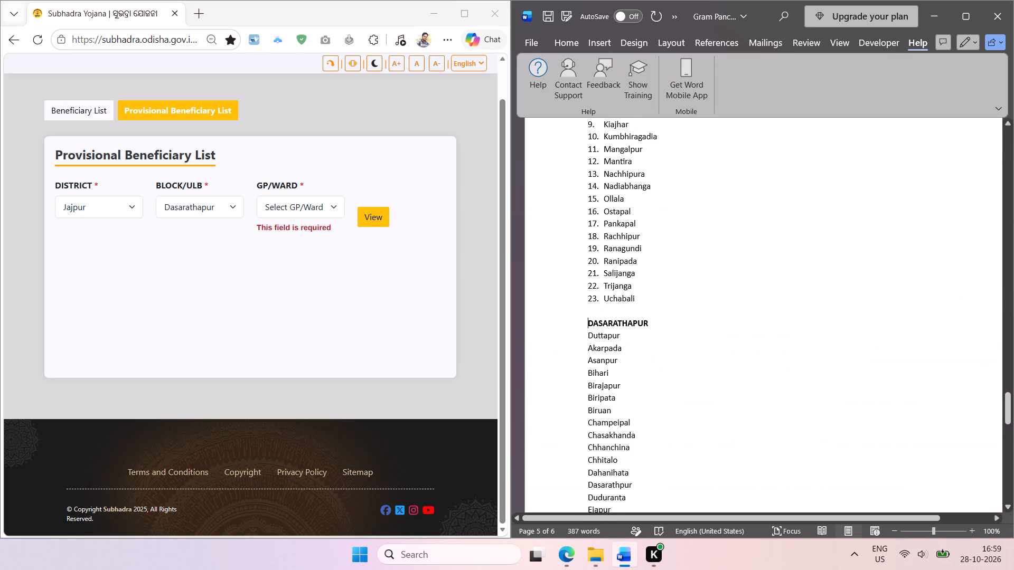
scroll(597, 354, "down", 1)
key("ctrl+Return")
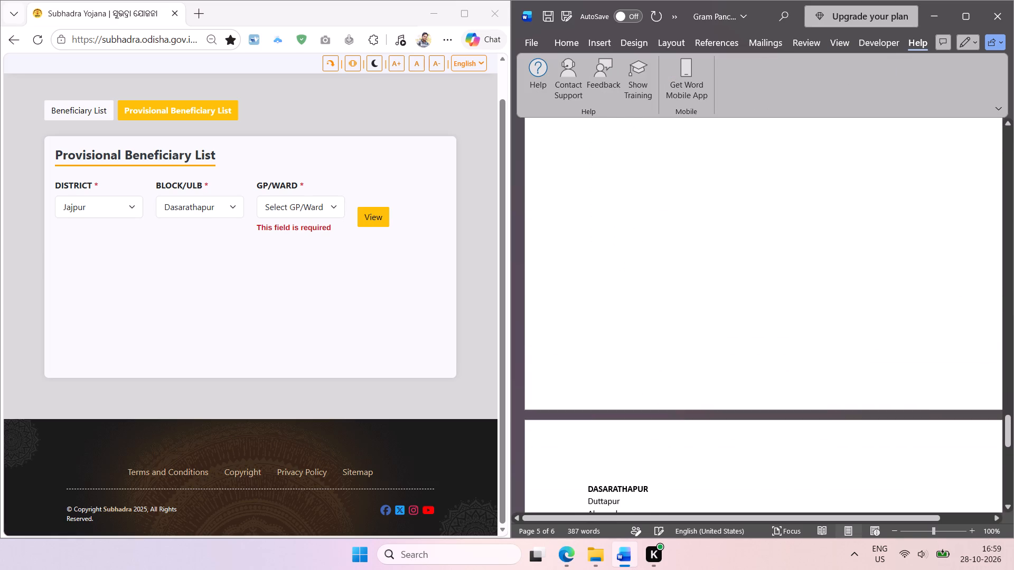
Sort the DASARATHAPUR names, from Duttapur through Thalkudi, in ascending alphabetical order.
left_click(606, 286)
scroll(607, 287, "down", 2)
left_click(588, 180)
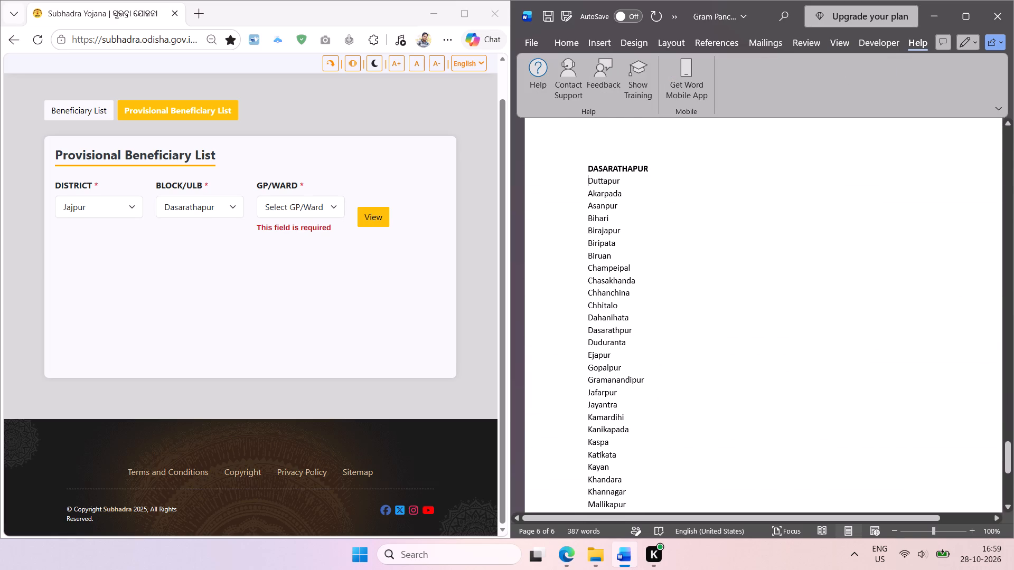
scroll(647, 289, "down", 1)
left_click(618, 386, "shift")
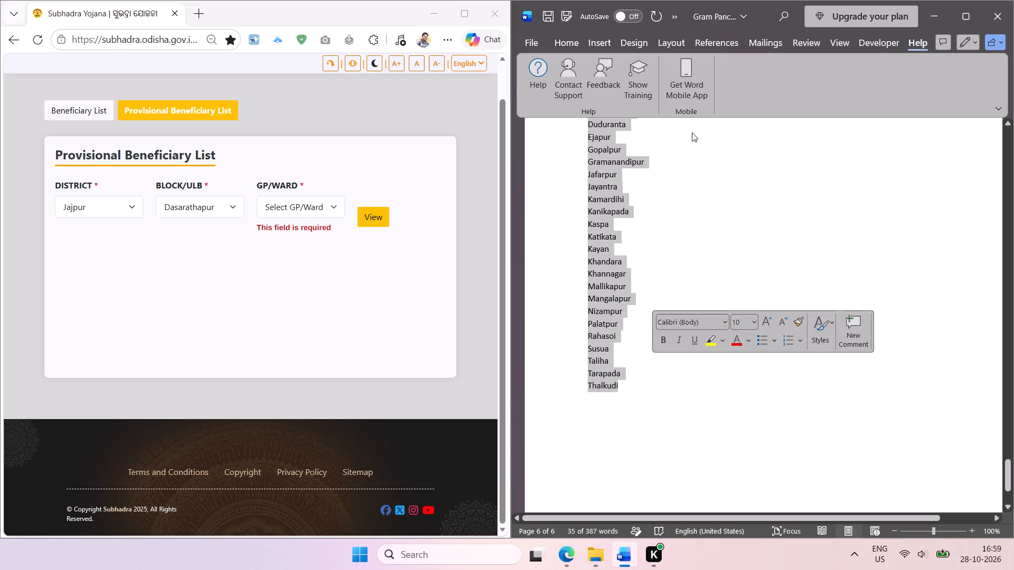
left_click(563, 41)
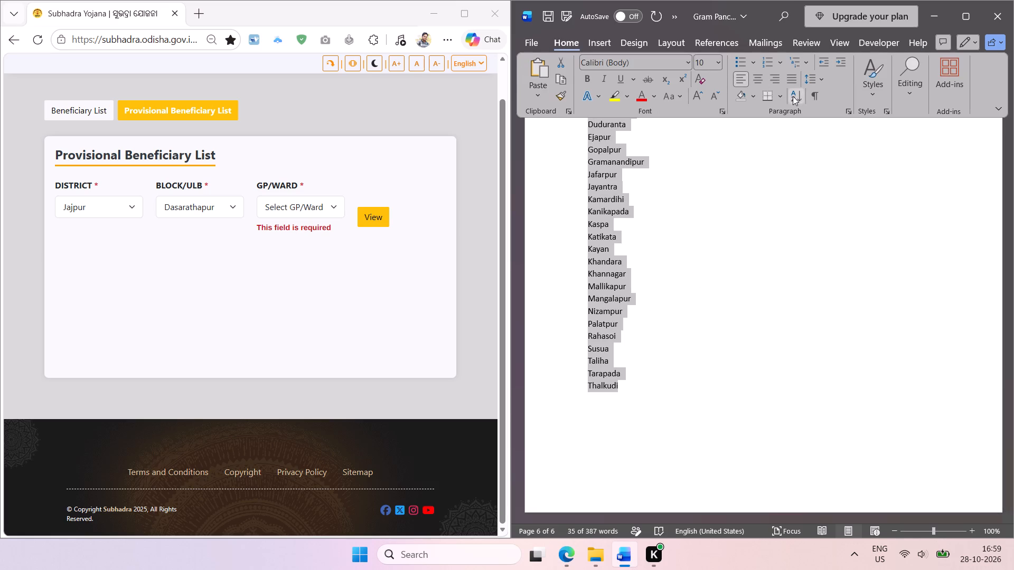
left_click(794, 97)
key("Return")
Apply numbering to the sorted DASARATHAPUR names and decrease the list's indent to the margin.
left_click(769, 66)
left_click(824, 62)
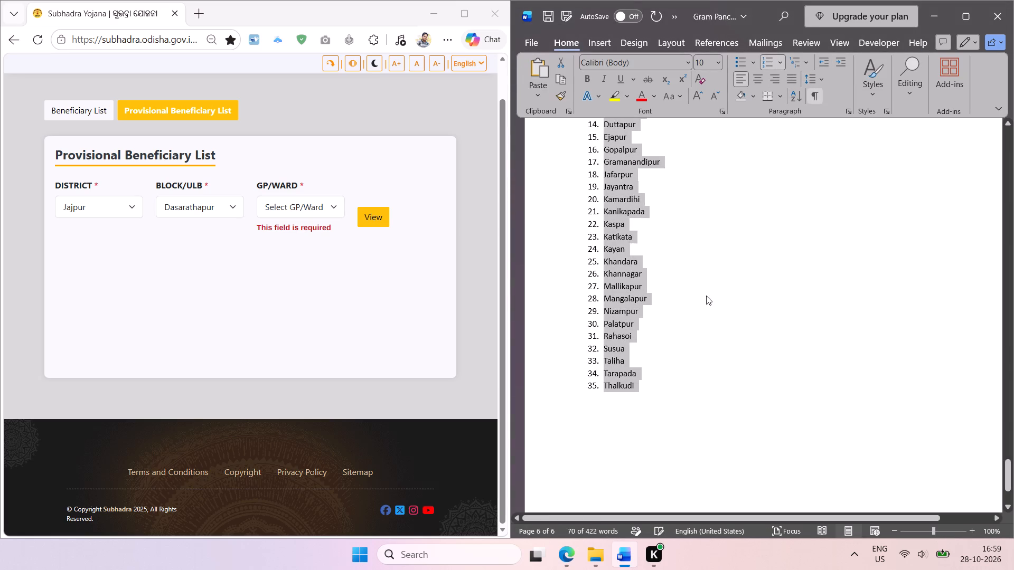
Save the Gram Panchayat document.
left_click(706, 296)
key("ctrl+s")
Copy the DASARATHAPUR heading and paste it below Thalkudi, leaving one blank line after the numbered list.
scroll(684, 365, "up", 1)
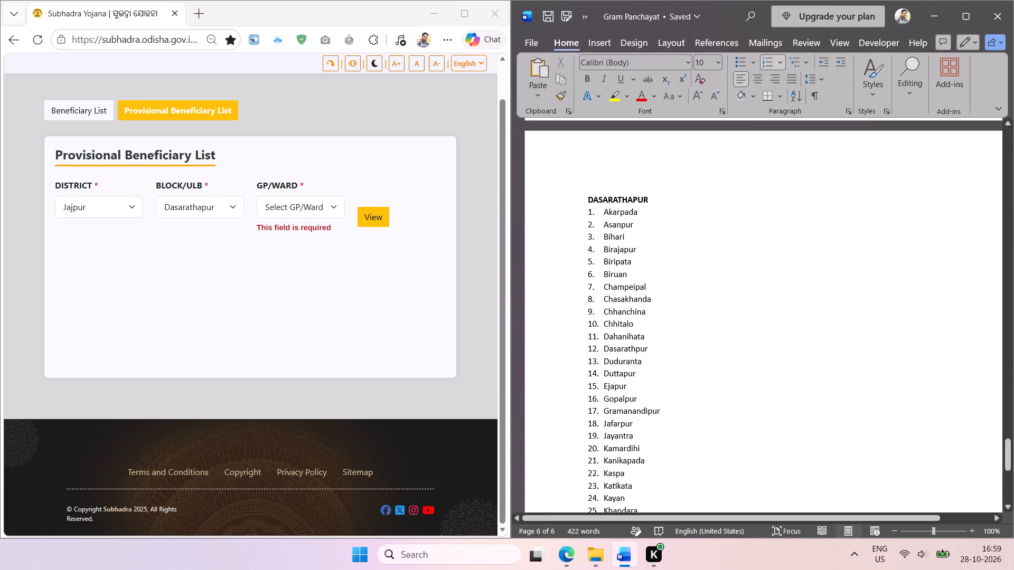
scroll(642, 302, "up", 1)
double_click(622, 203)
key("ctrl+c")
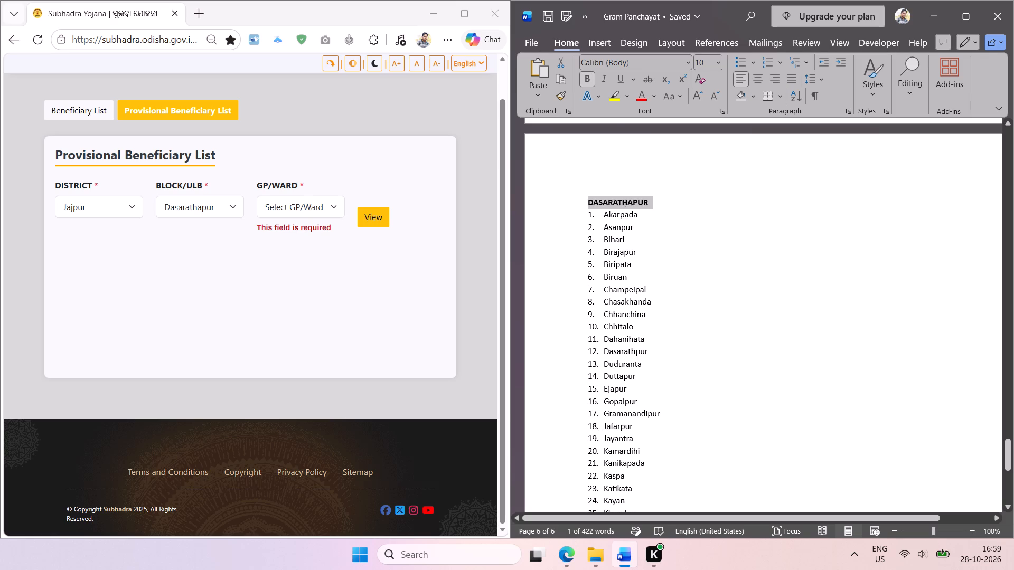
left_click(708, 383)
scroll(698, 388, "down", 4)
left_click(638, 264)
key("Return")
key("Return")
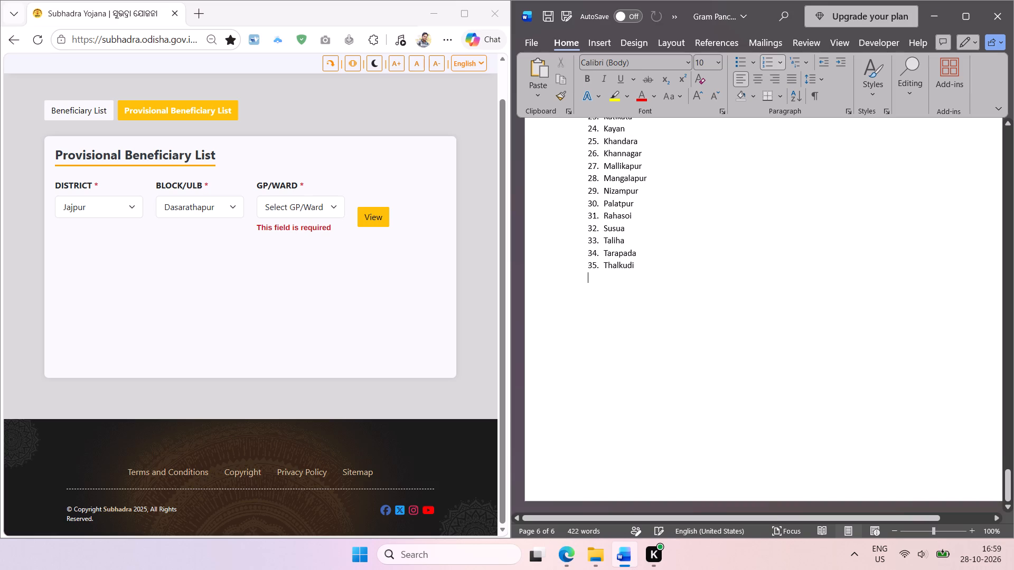
key("Return")
key("ctrl+v")
scroll(675, 312, "down", 4)
Set the Block/ULB to Jajpur on the Subhadra portal in Edge.
left_click(231, 208)
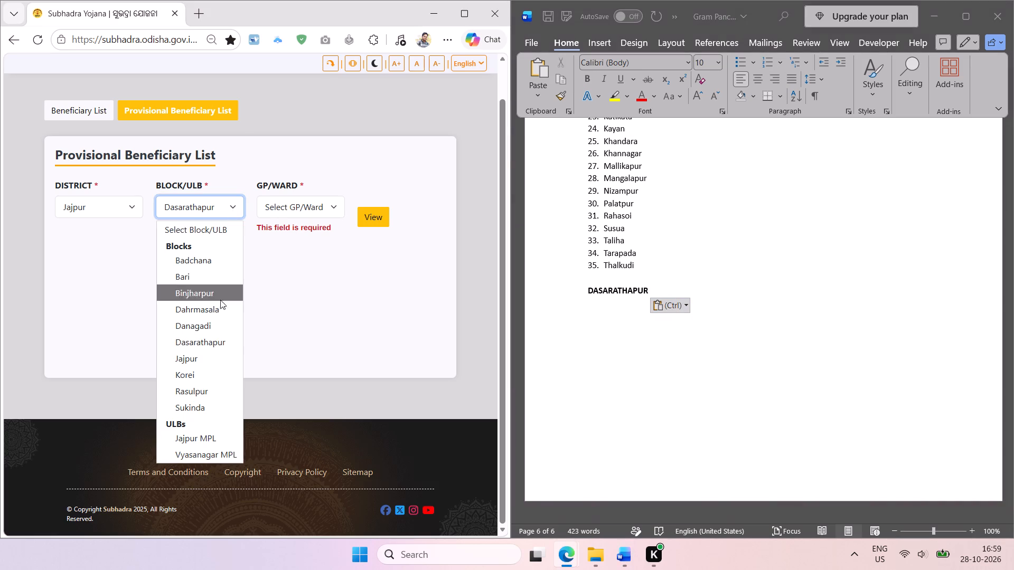
left_click(205, 355)
left_click(202, 306)
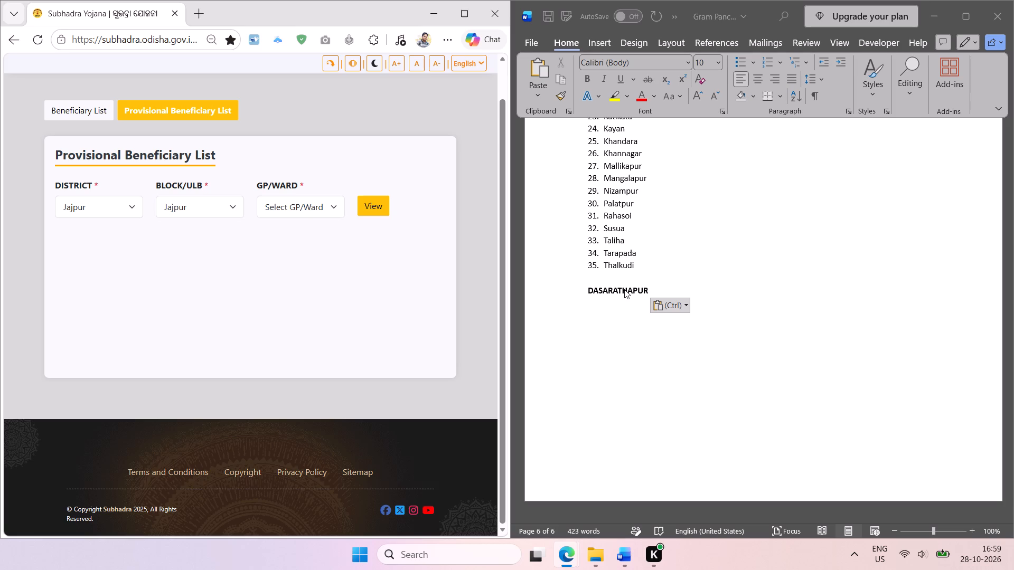
Change the pasted heading in Word to JAJPUR and start a new line below it.
double_click(624, 289)
type("JAJPUR")
key("Return")
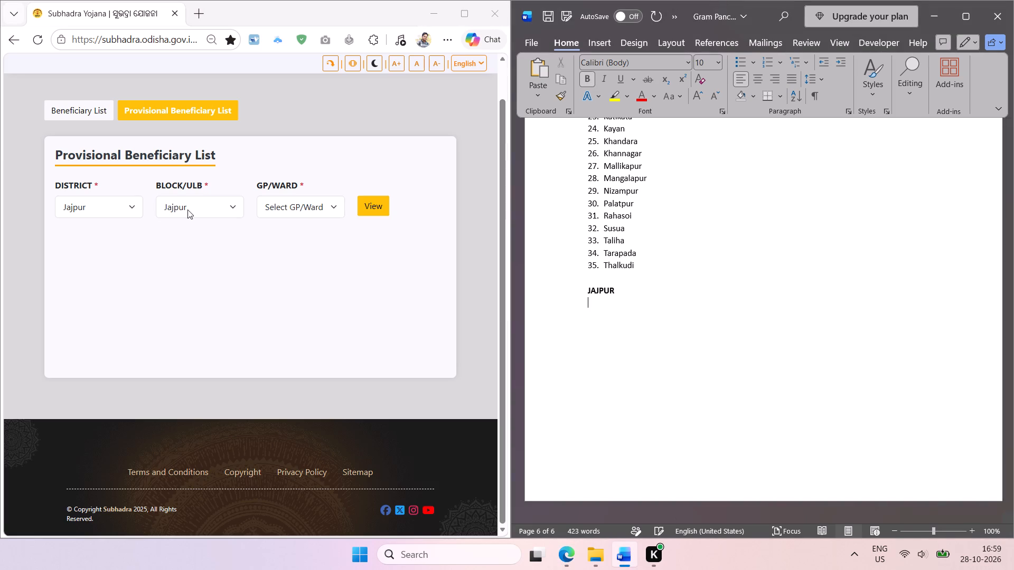
Extract the Jajpur GP names from Badasuar to Nathasahi off the portal and paste them without bold below the JAJPUR heading.
left_click(325, 208)
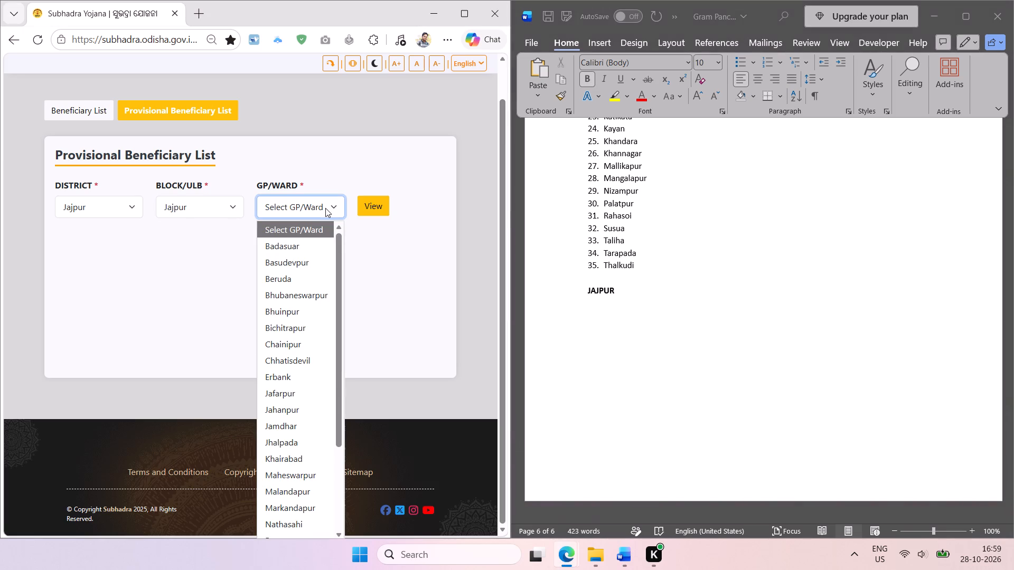
key("shift+super+t")
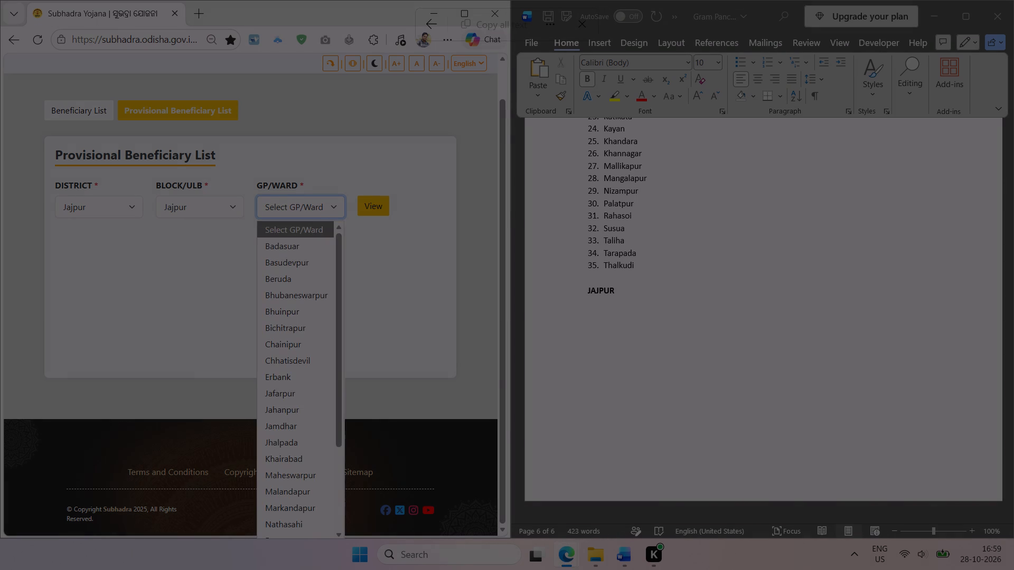
left_click_drag(258, 240, 332, 532)
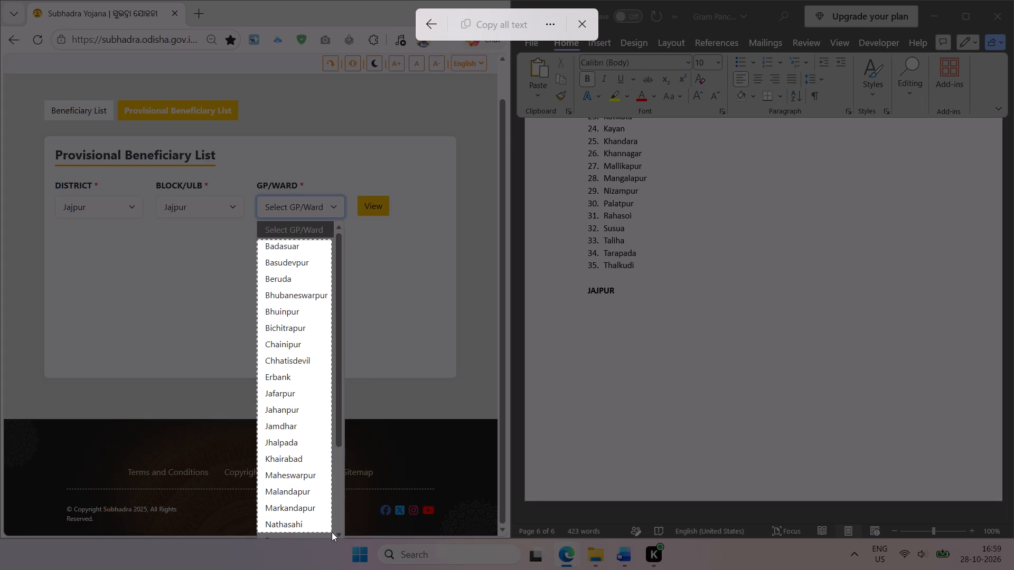
left_click_drag(332, 532, 332, 532)
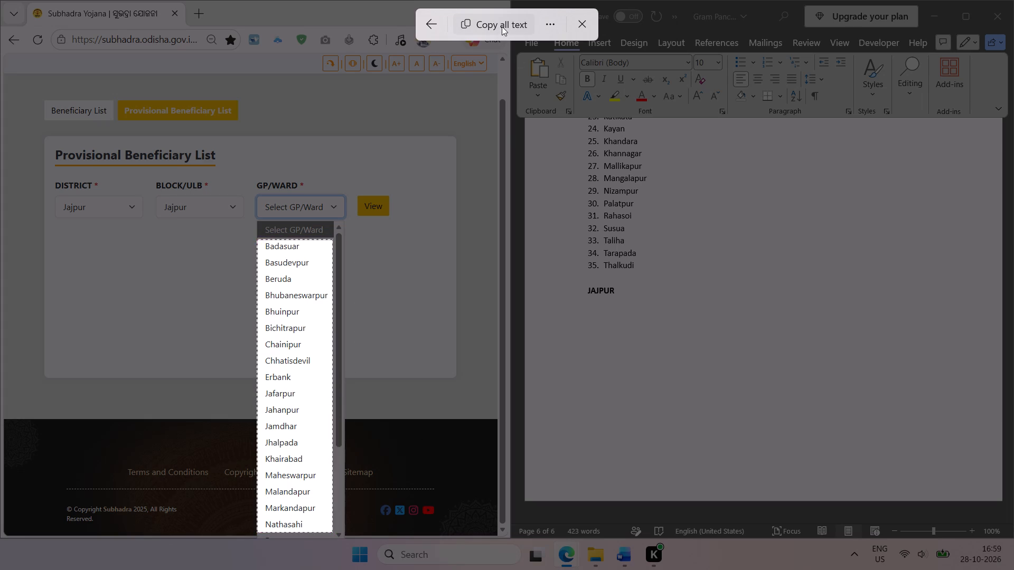
left_click(502, 26)
left_click(615, 289)
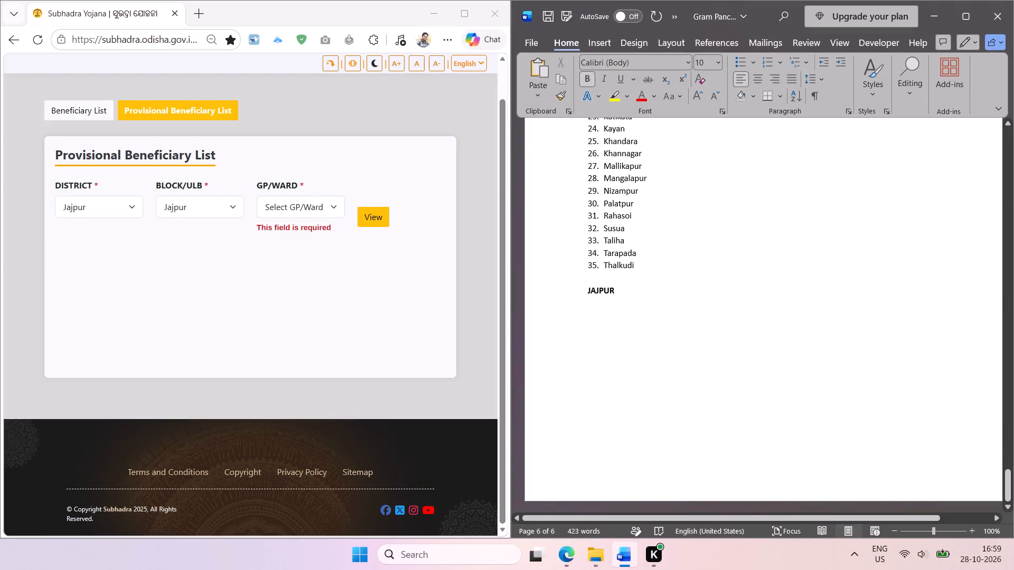
key("ctrl+v")
key("ctrl+z")
key("ctrl+b")
key("ctrl+v")
Extract the Jajpur GP names from Nathasahi to Uparbaruhan off the portal and paste them in Word, leaving a blank line below Nathasahi.
left_click(639, 478)
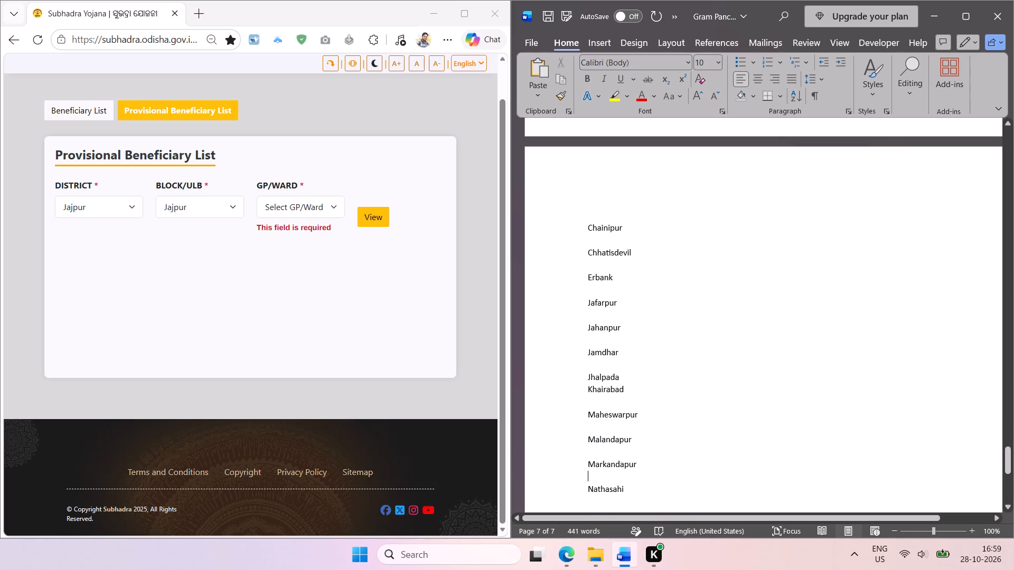
key("Return")
key("ctrl+z")
left_click(635, 482)
key("Return")
key("Return")
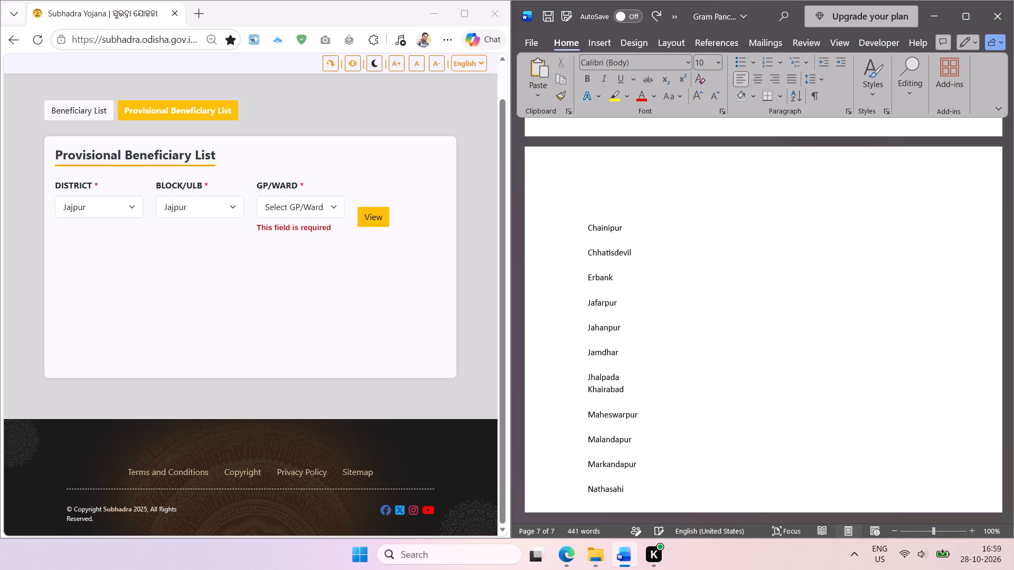
left_click(327, 206)
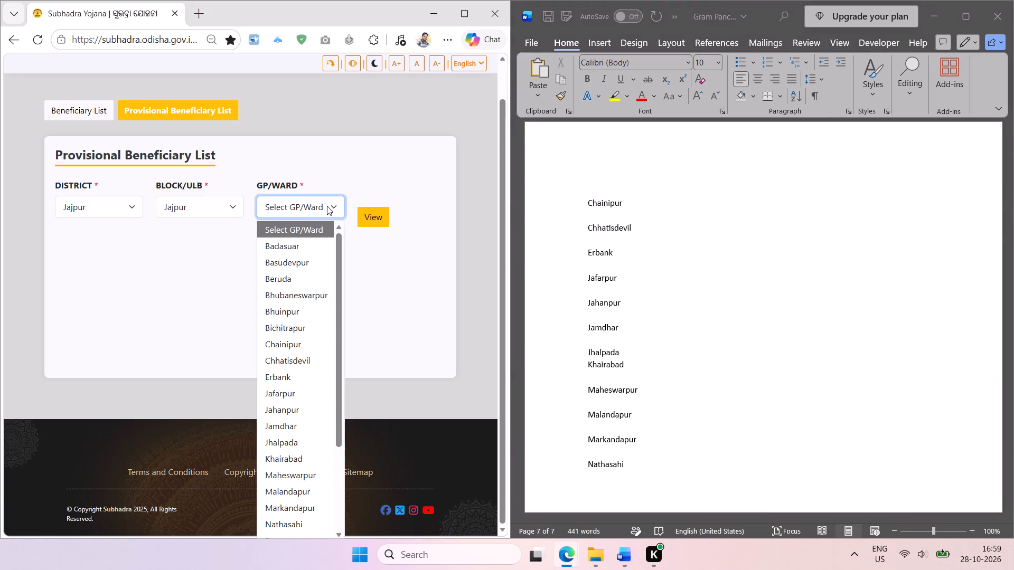
left_click_drag(338, 252, 345, 381)
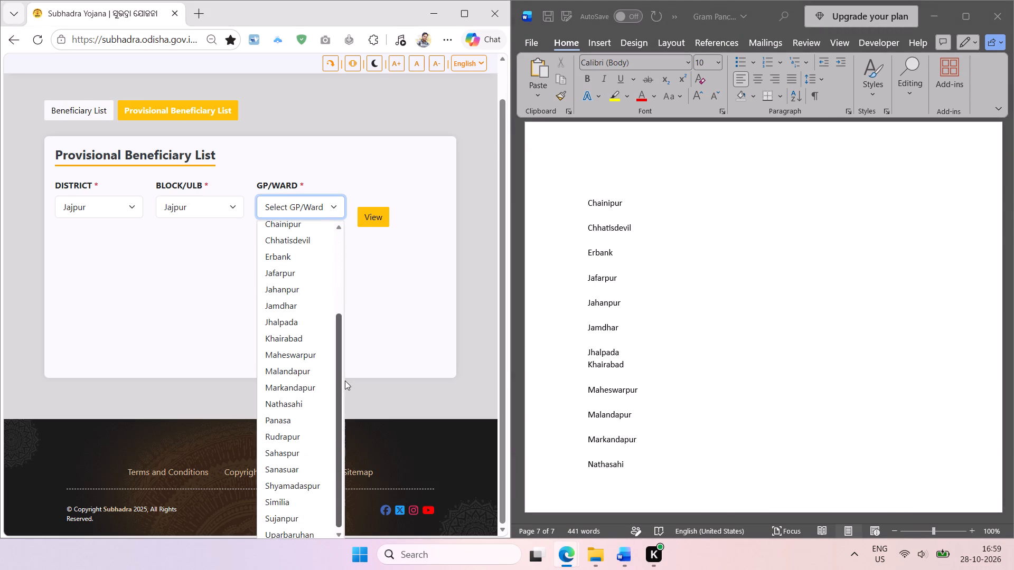
left_click_drag(345, 381, 345, 383)
key("shift+super+t")
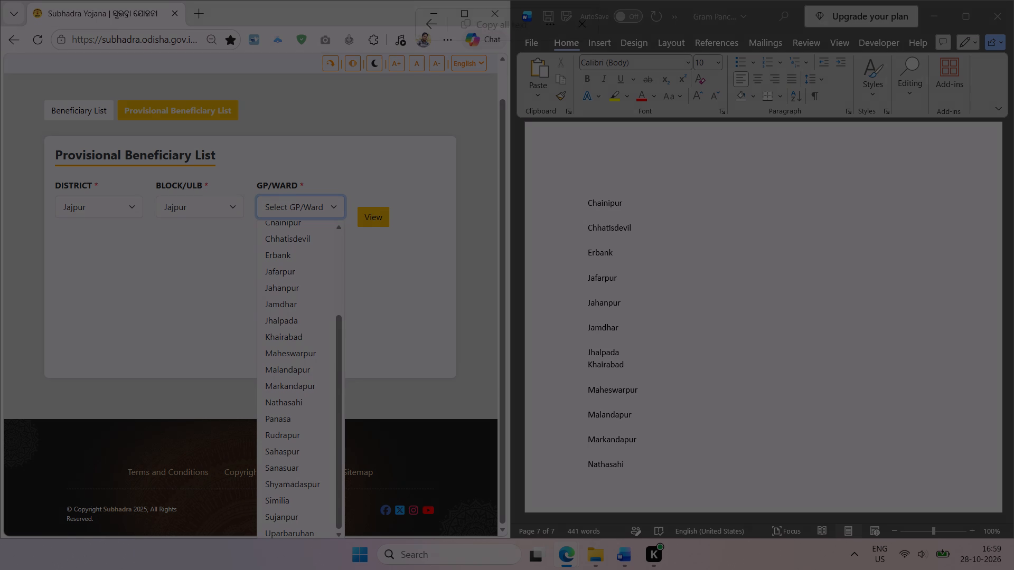
left_click_drag(261, 396, 341, 547)
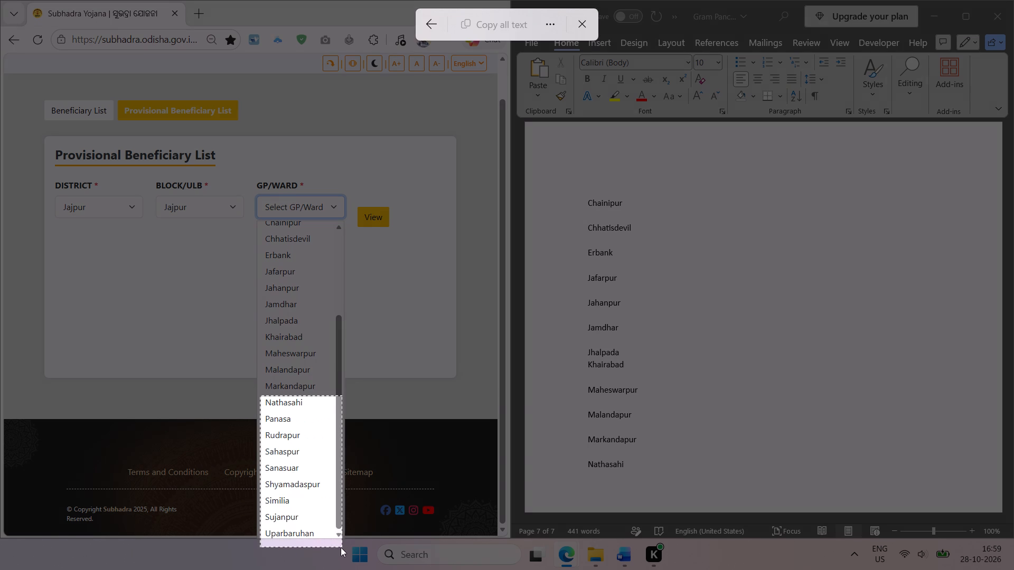
left_click_drag(341, 547, 332, 554)
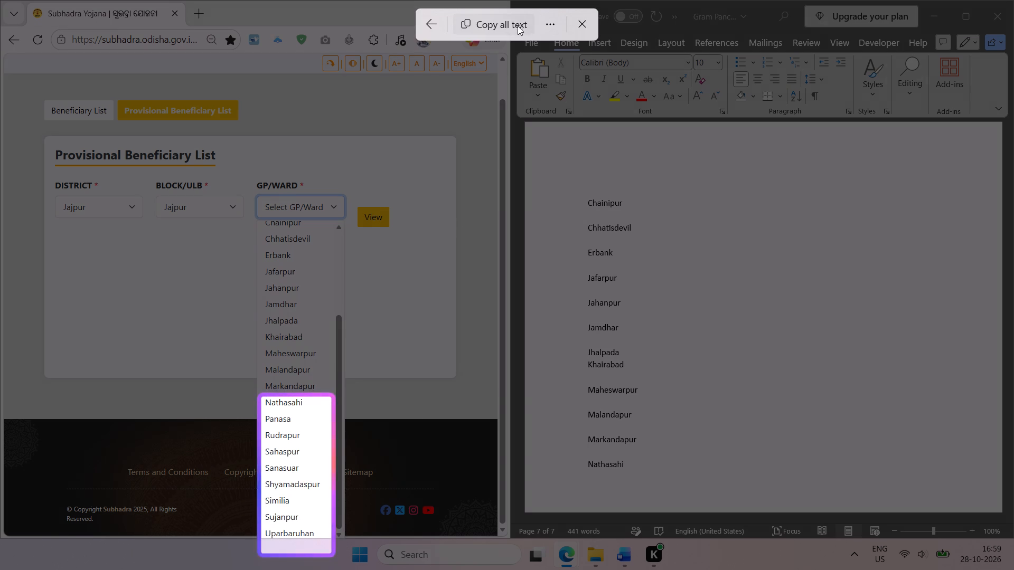
left_click(508, 23)
left_click(630, 472)
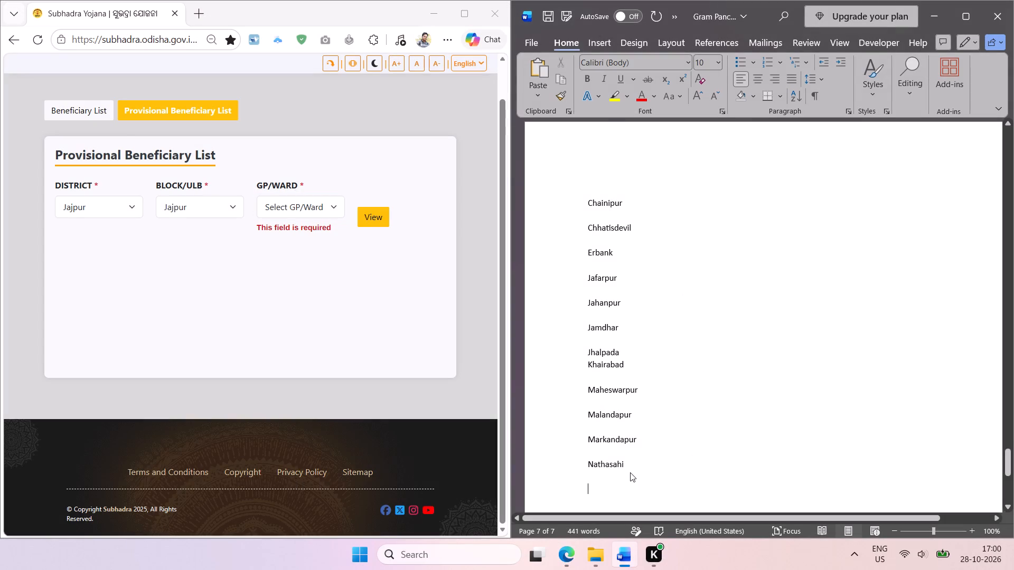
key("ctrl+v")
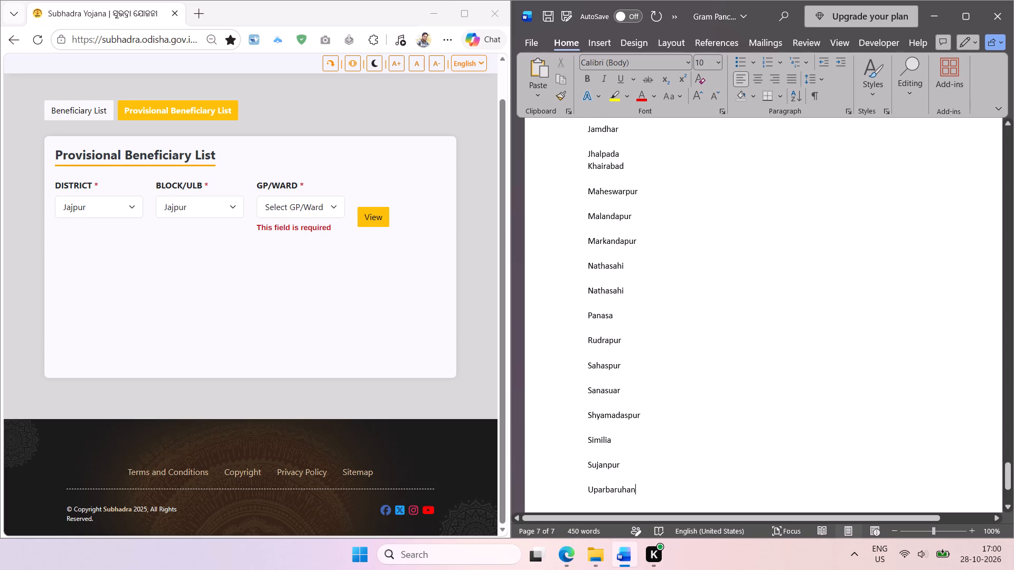
Delete the duplicate Nathasahi entry above Panasa.
double_click(610, 290)
key("BackSpace")
Remove the blank lines between the names from Uparbaruhan up to Panasa.
left_click(605, 466)
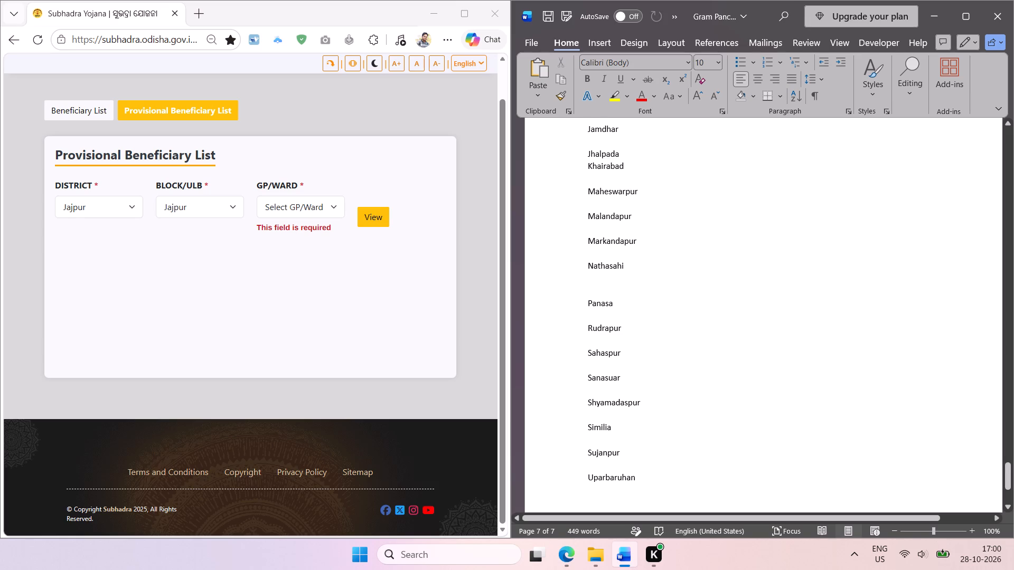
key("BackSpace")
key("Up")
key("BackSpace")
key("Up")
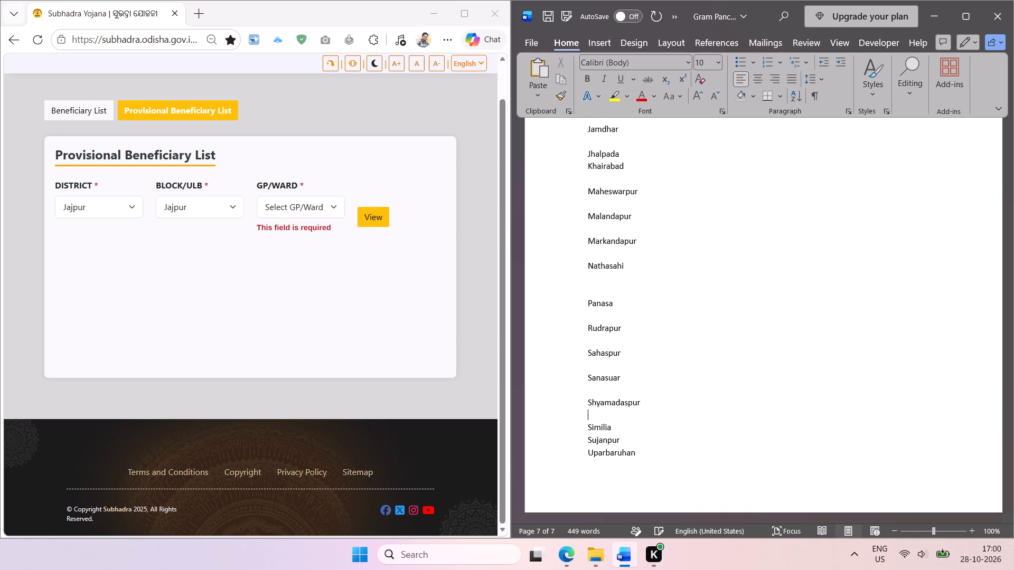
key("BackSpace")
key("Up")
key("BackSpace")
key("Up")
key("BackSpace")
key("Up")
key("BackSpace")
key("Up")
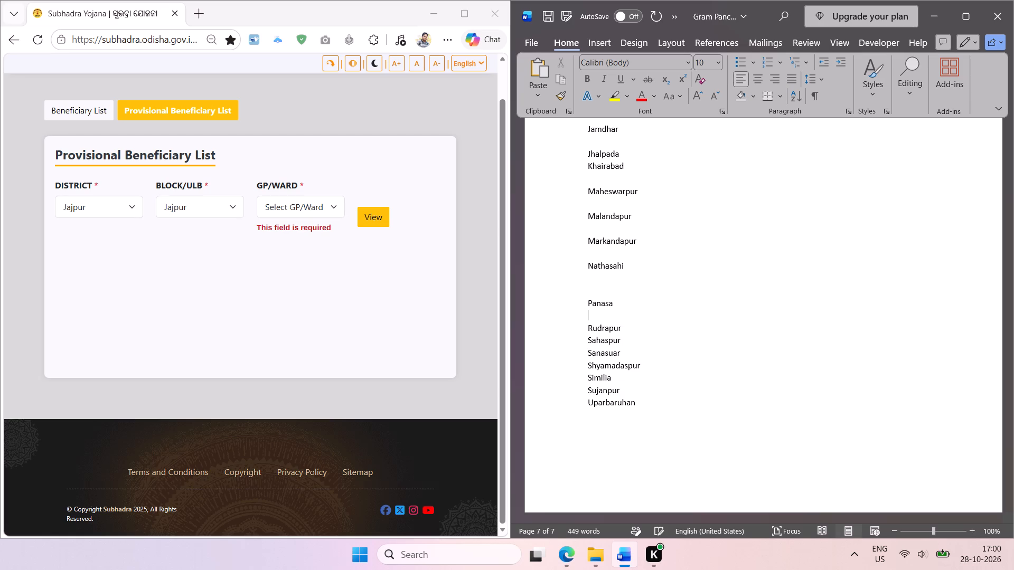
key("BackSpace")
Remove the blank lines between the names from Panasa up to Jahanpur.
key("Up")
key("BackSpace")
key("BackSpace")
key("Up")
key("BackSpace")
key("Up")
key("BackSpace")
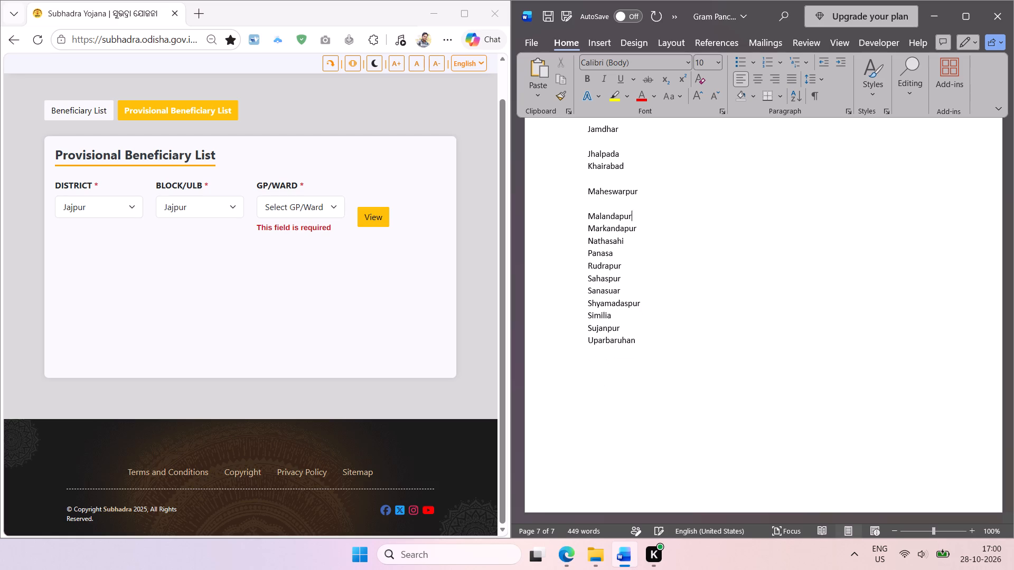
key("Up")
key("BackSpace")
key("Up")
key("BackSpace")
key("Up")
key("Up")
key("BackSpace")
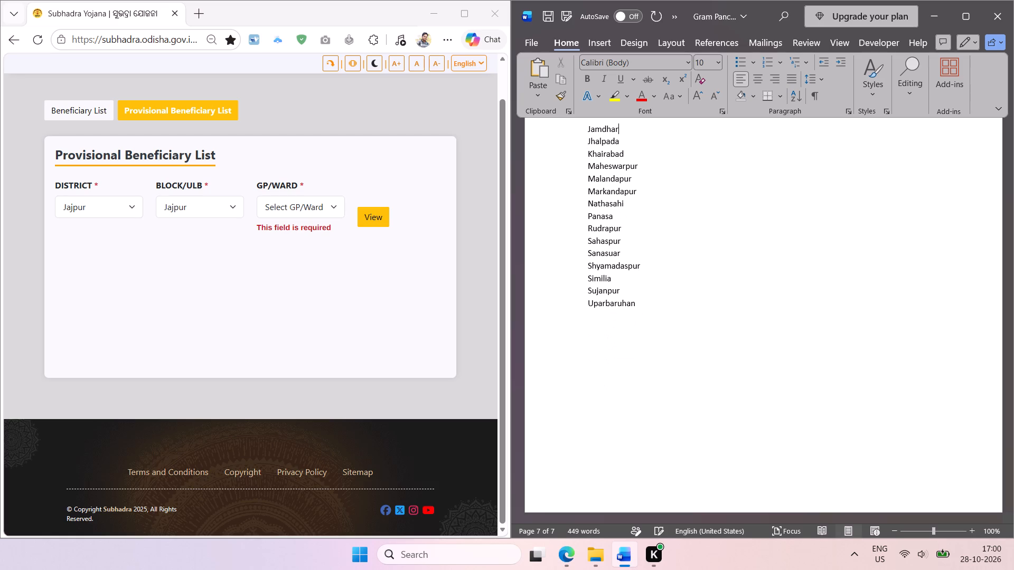
key("Up")
key("BackSpace")
Remove the remaining blank lines between the names from Jahanpur up to Badasuar below the JAJPUR heading.
scroll(605, 466, "up", 2)
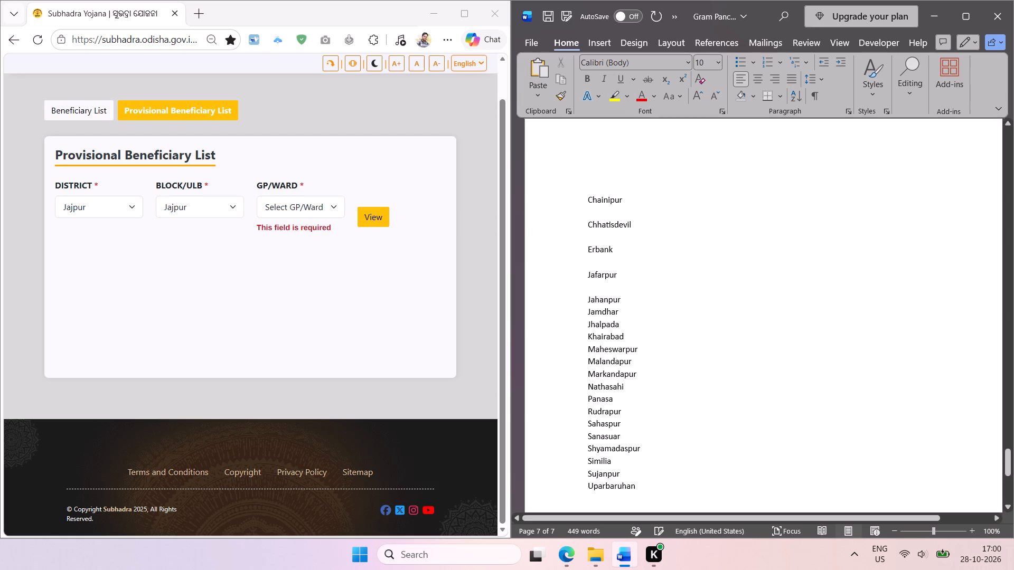
scroll(605, 466, "up", 1)
key("Up")
key("BackSpace")
key("Up")
key("BackSpace")
key("Up")
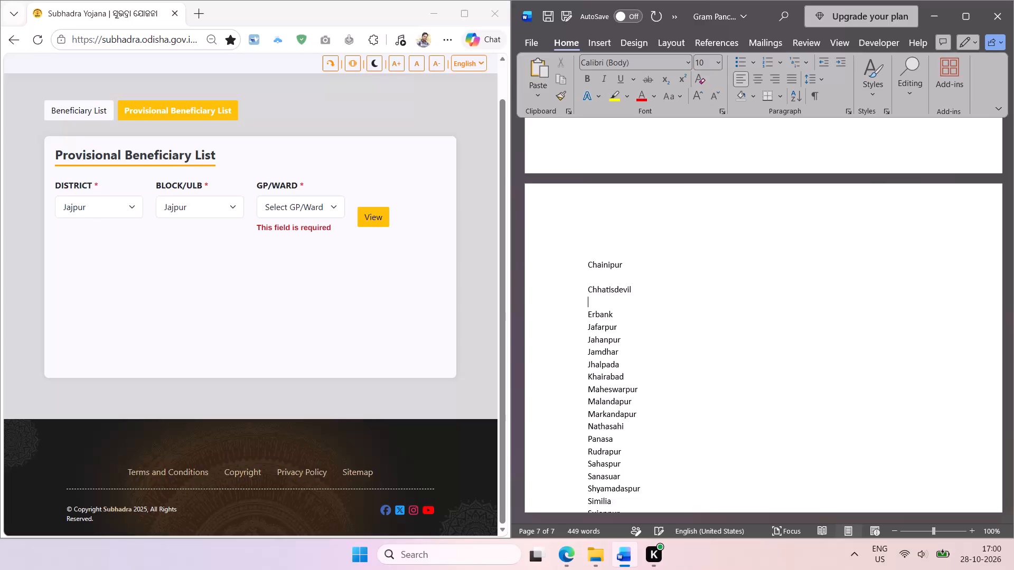
key("BackSpace")
key("Up")
key("BackSpace")
key("Up")
key("BackSpace")
scroll(605, 466, "up", 2)
key("Up")
key("BackSpace")
key("Up")
key("BackSpace")
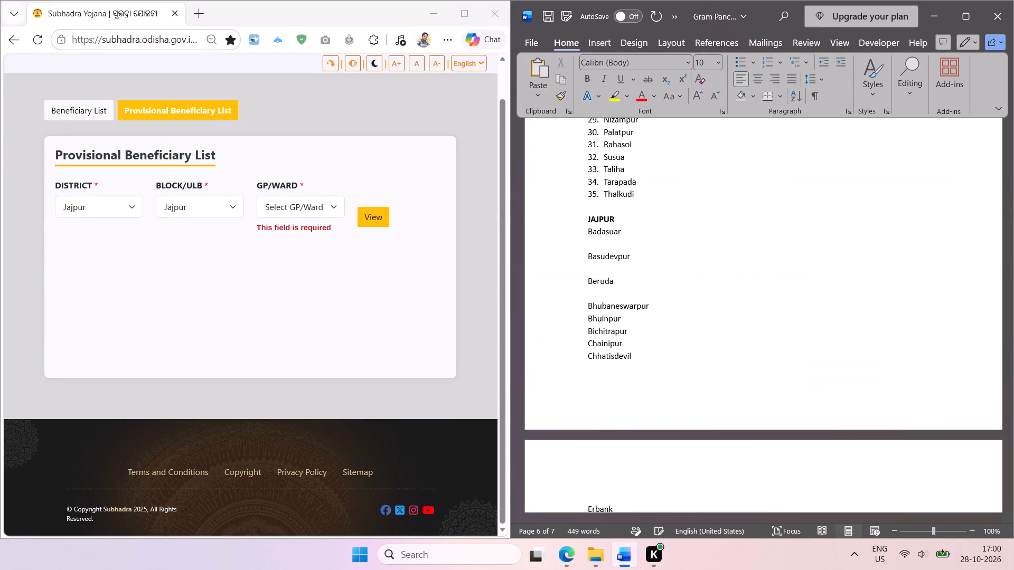
key("Up")
key("BackSpace")
key("Up")
key("BackSpace")
key("Up")
key("BackSpace")
key("Up")
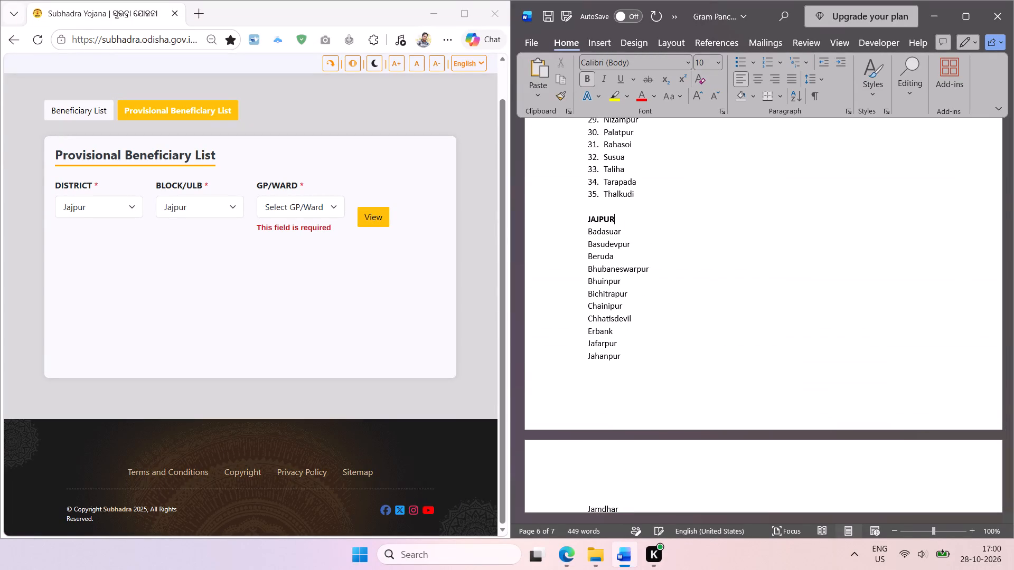
Insert a page break before the JAJPUR heading.
left_click(586, 222)
key("ctrl+Return")
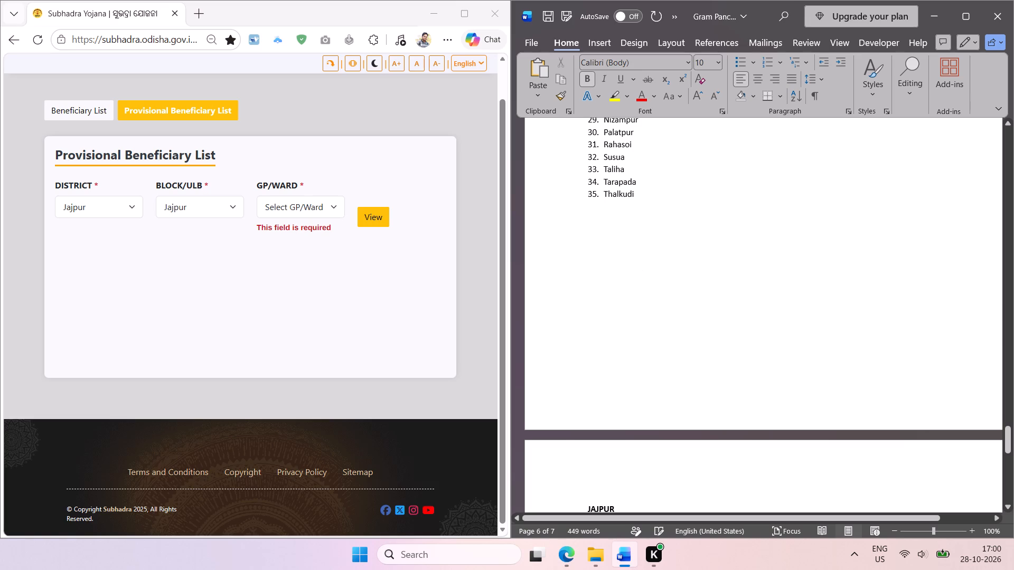
Sort the Jajpur names from Badasuar to Uparbaruhan alphabetically, number them and reduce the list's indent by two levels.
scroll(656, 251, "down", 2)
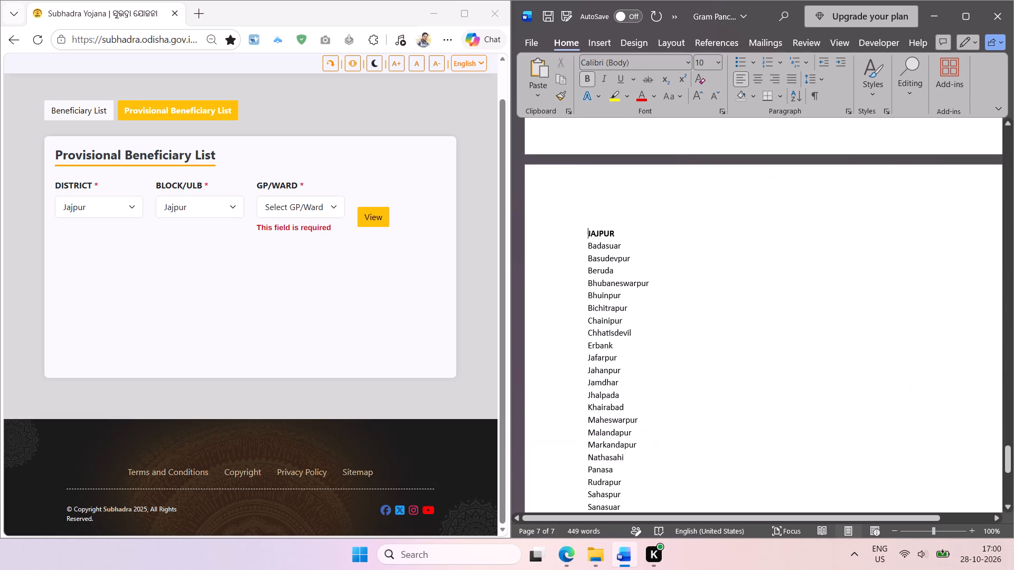
scroll(664, 253, "down", 2)
left_click(589, 157)
scroll(677, 289, "down", 1)
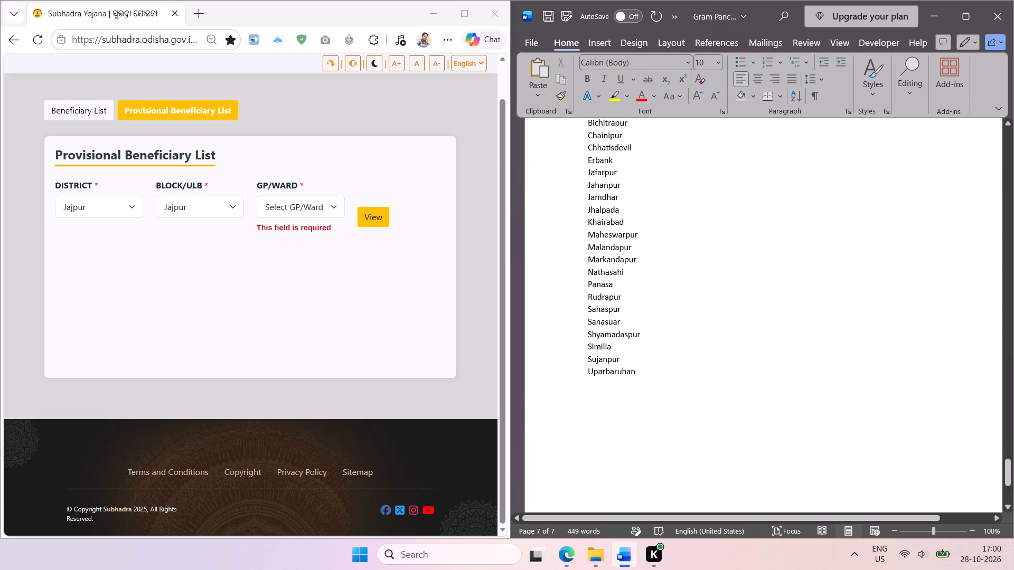
scroll(687, 305, "down", 1)
left_click(638, 369, "shift")
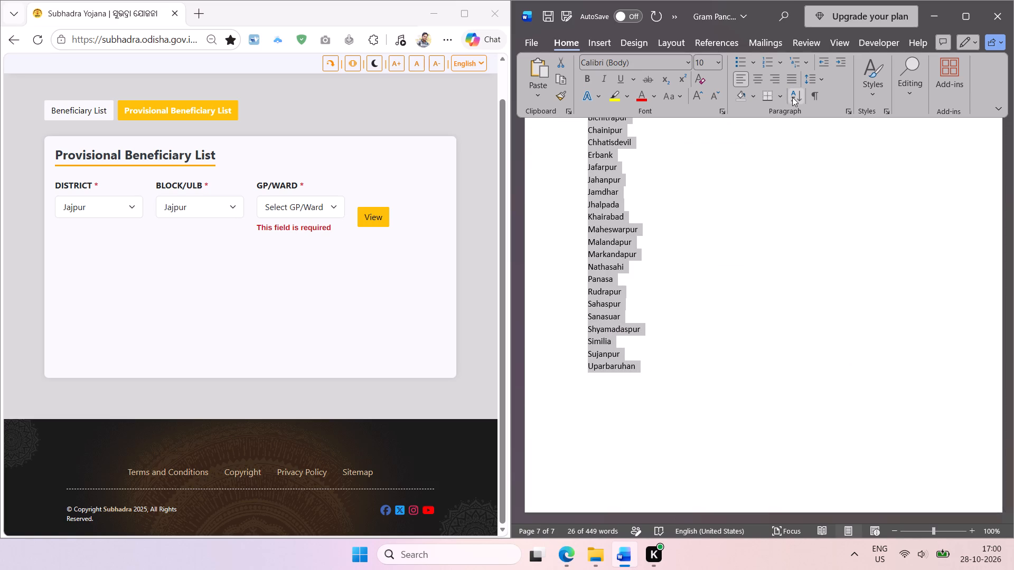
left_click(792, 97)
key("Return")
left_click(769, 60)
double_click(821, 61)
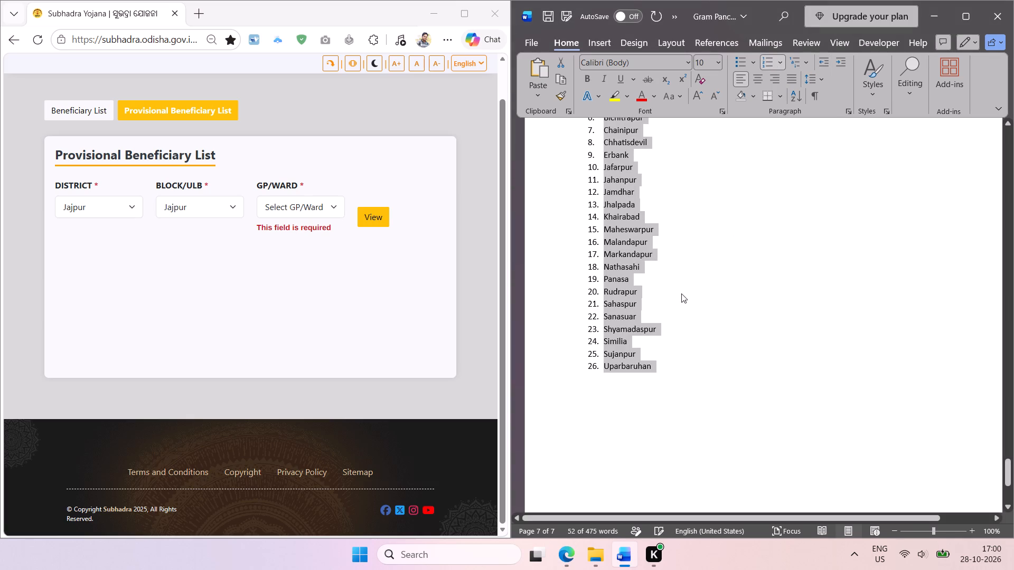
left_click(681, 293)
Copy the JAJPUR heading and paste it below Uparbaruhan, leaving one blank line after the numbered list.
scroll(680, 287, "up", 1)
double_click(604, 241)
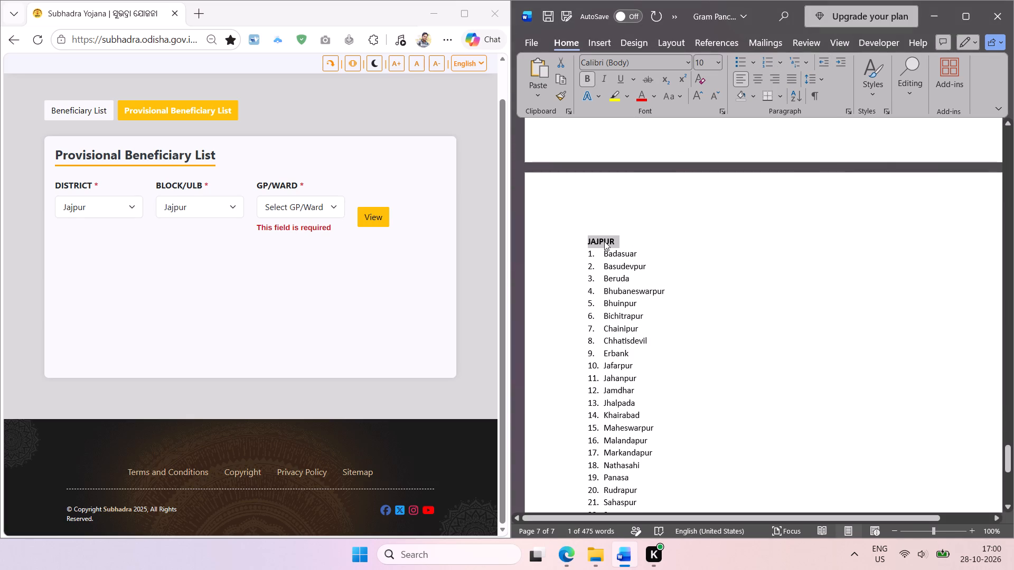
key("ctrl+c")
left_click(721, 416)
scroll(699, 402, "down", 2)
left_click(660, 197)
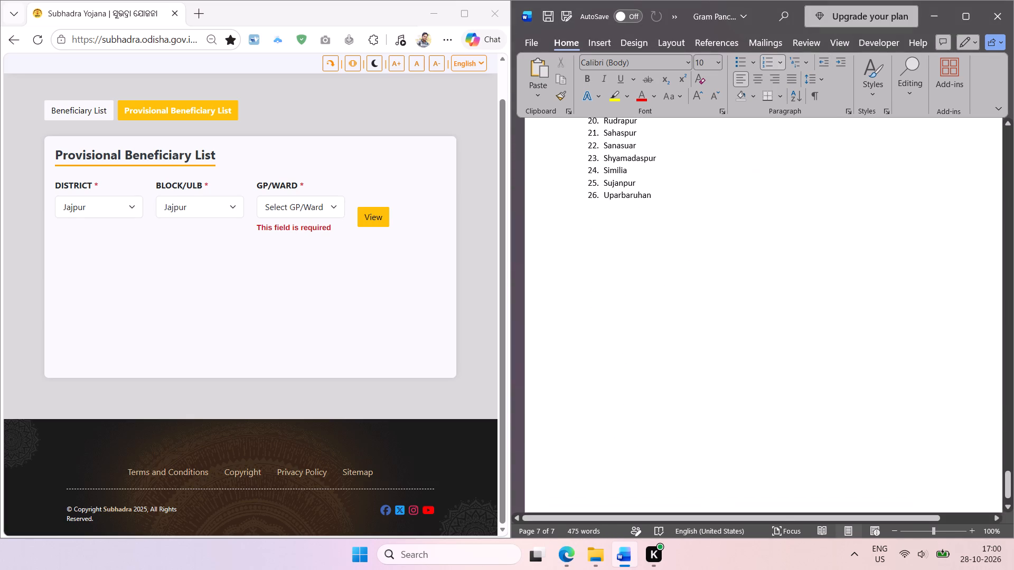
key("Return")
key("Return")
key("Return")
key("ctrl+v")
Set the Block/ULB to Korei on the Subhadra portal in Edge.
left_click(224, 211)
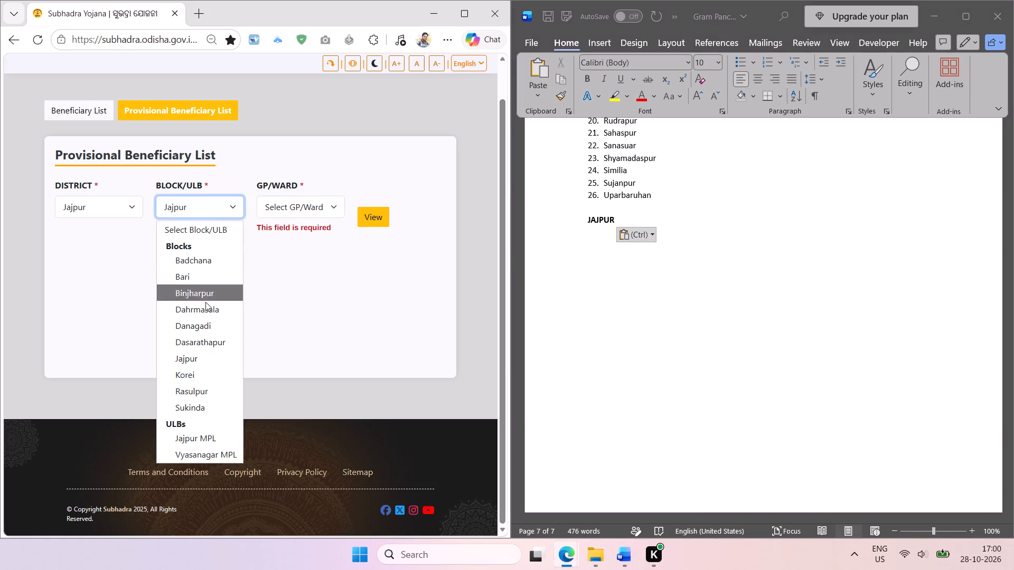
left_click(200, 370)
left_click(220, 282)
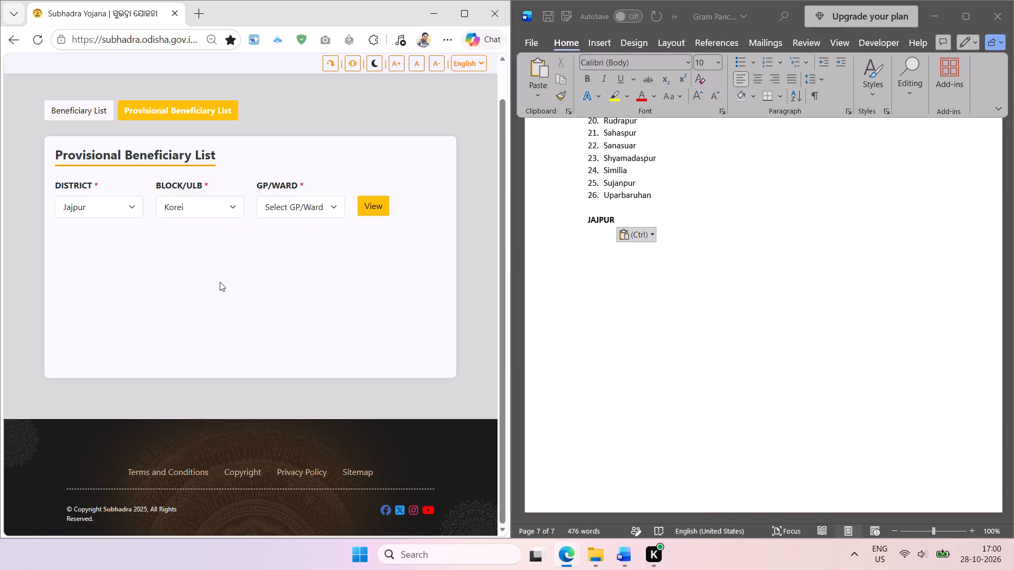
Replace the pasted JAJPUR heading with Korei extracted from the portal, change it to uppercase and start a new line below.
key("shift+super+t")
left_click_drag(163, 195, 219, 301)
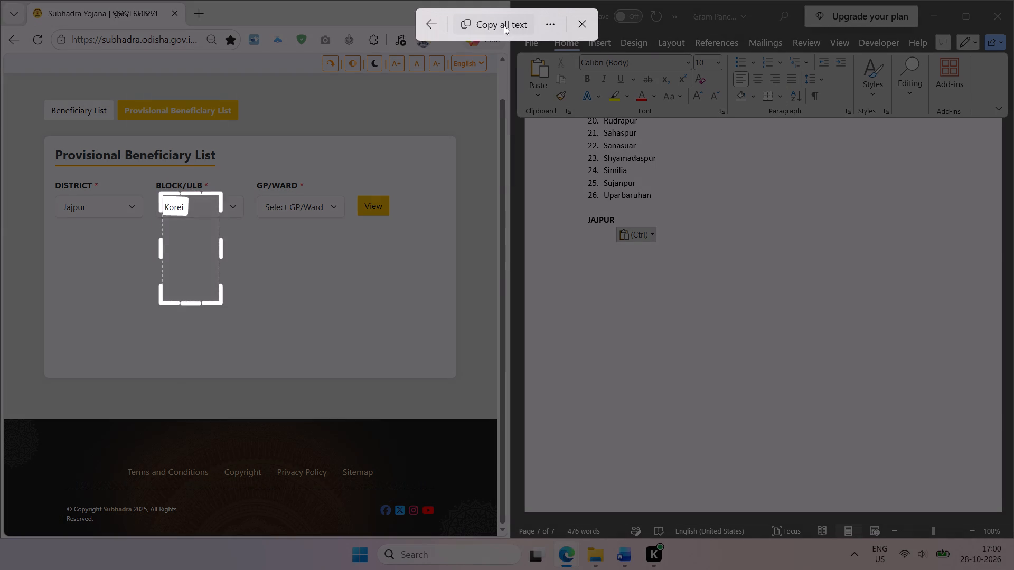
left_click(504, 25)
left_click(675, 261)
double_click(596, 220)
key("ctrl+v")
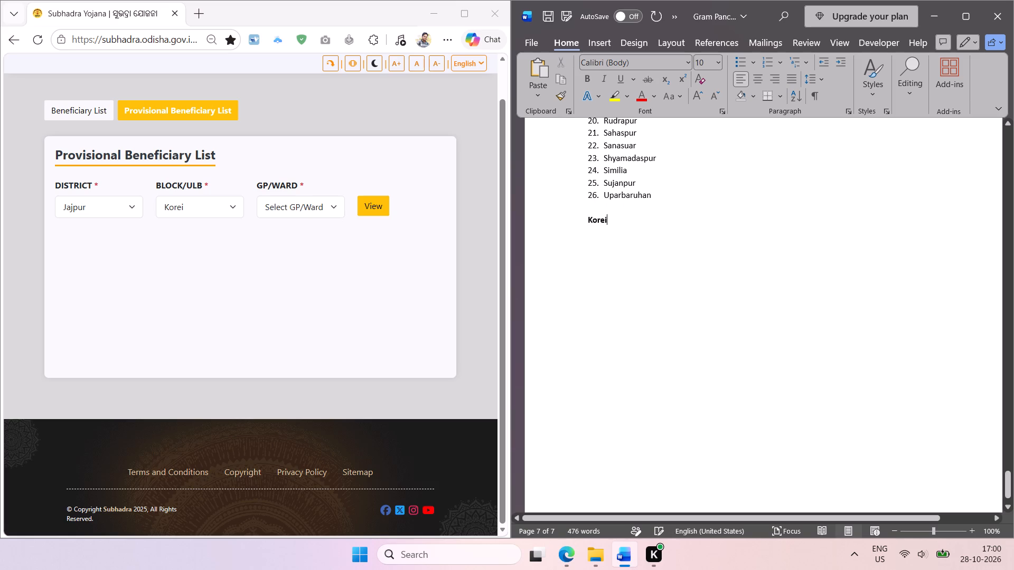
key("shift+F3")
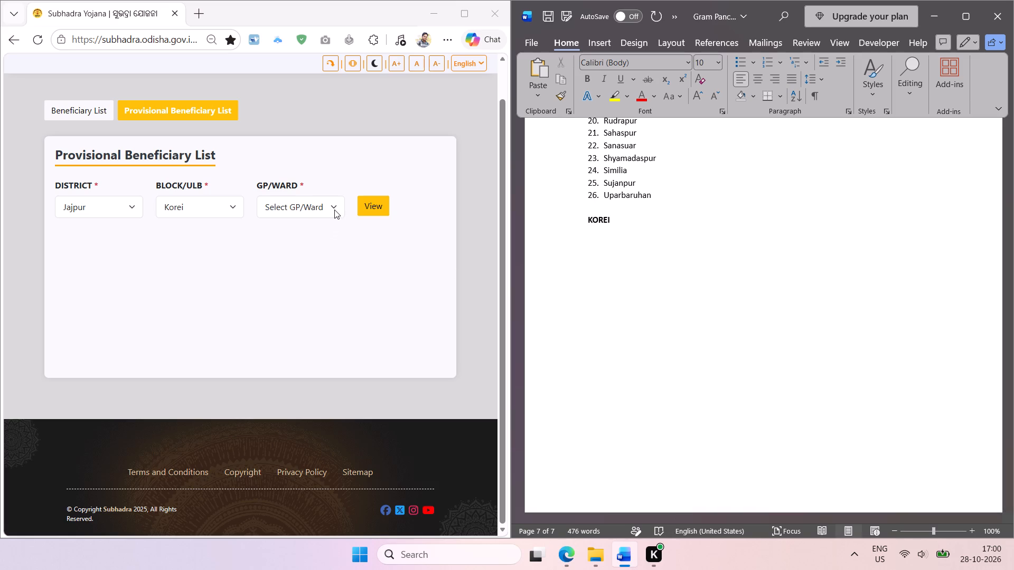
key("Return")
Extract the Korei GP/Ward names from Tandara to Mulapal as text from the portal and paste them below the KOREI heading in Word.
left_click(340, 206)
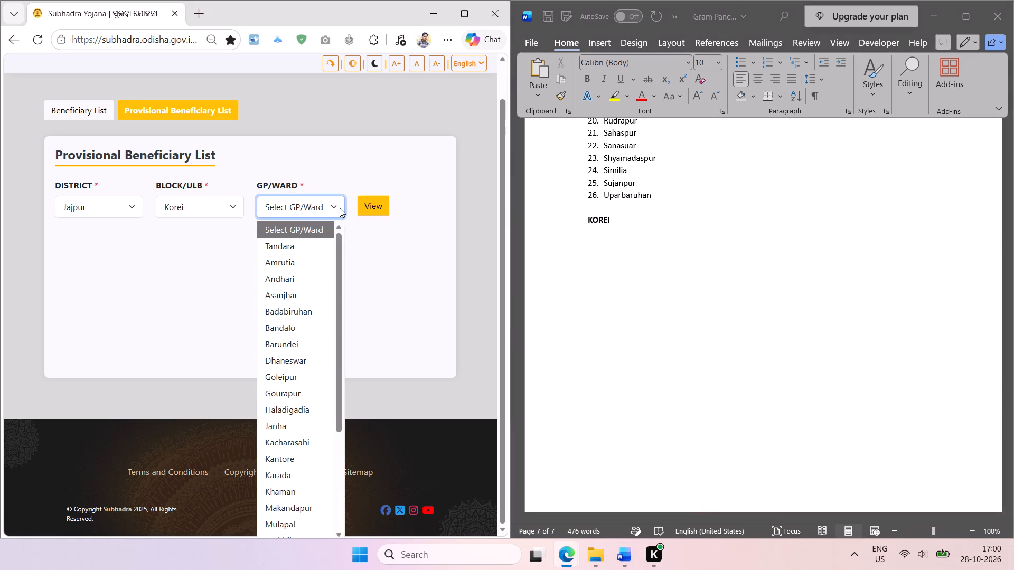
key("shift+super+t")
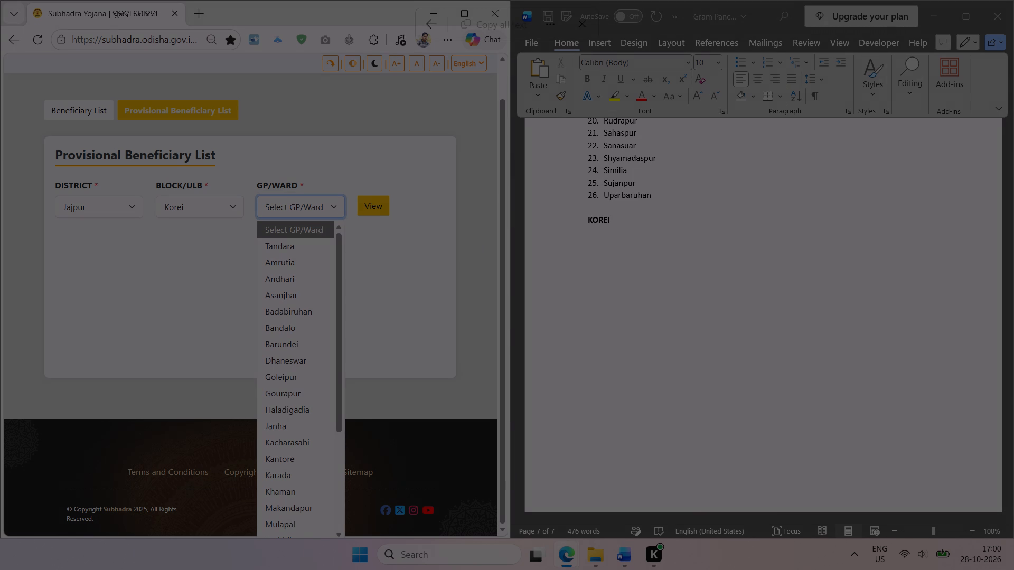
left_click_drag(260, 239, 330, 533)
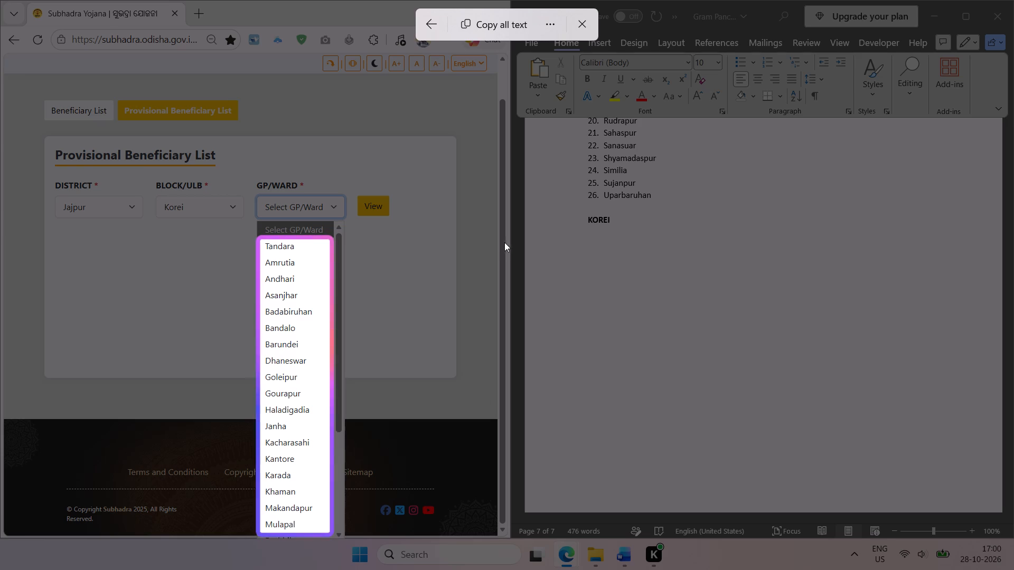
left_click(512, 23)
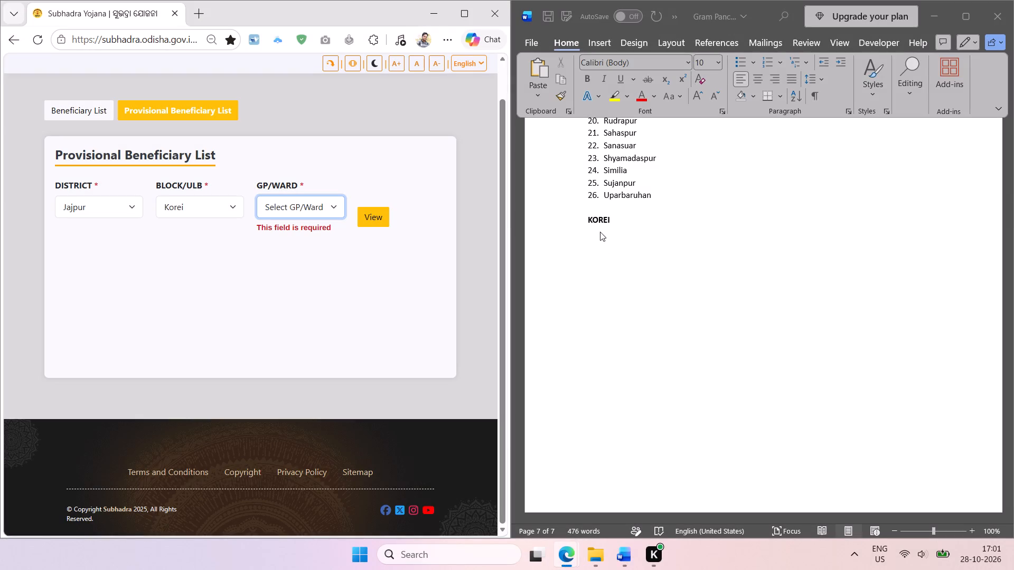
left_click(600, 232)
key("ctrl+v")
key("Return")
key("Return")
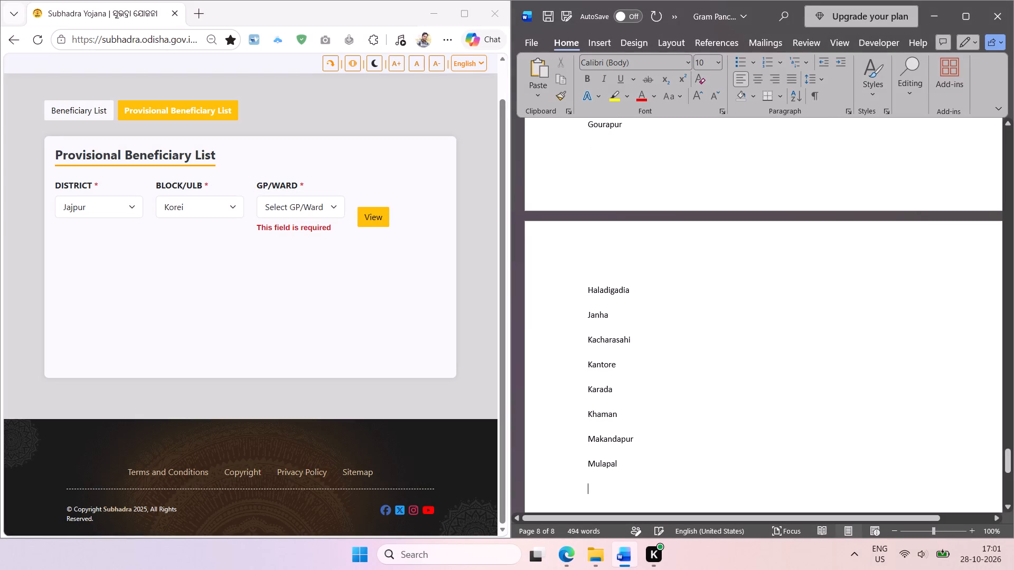
Extract the remaining Korei GP/Ward names from Mulapal to Tulati from the portal and paste them at the end of the Word list.
scroll(585, 331, "down", 3)
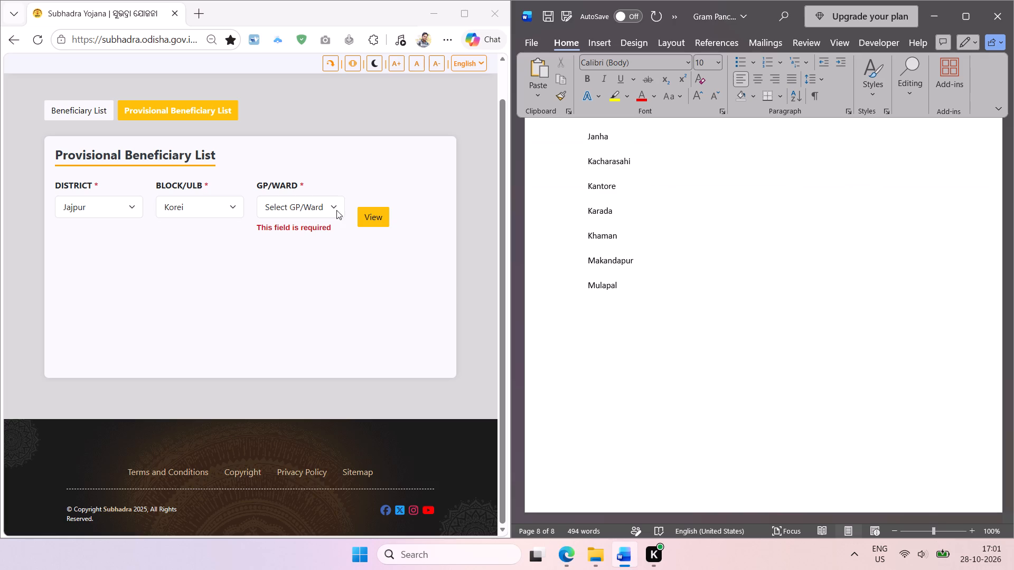
left_click(331, 206)
left_click_drag(339, 234, 351, 367)
key("shift+super+t")
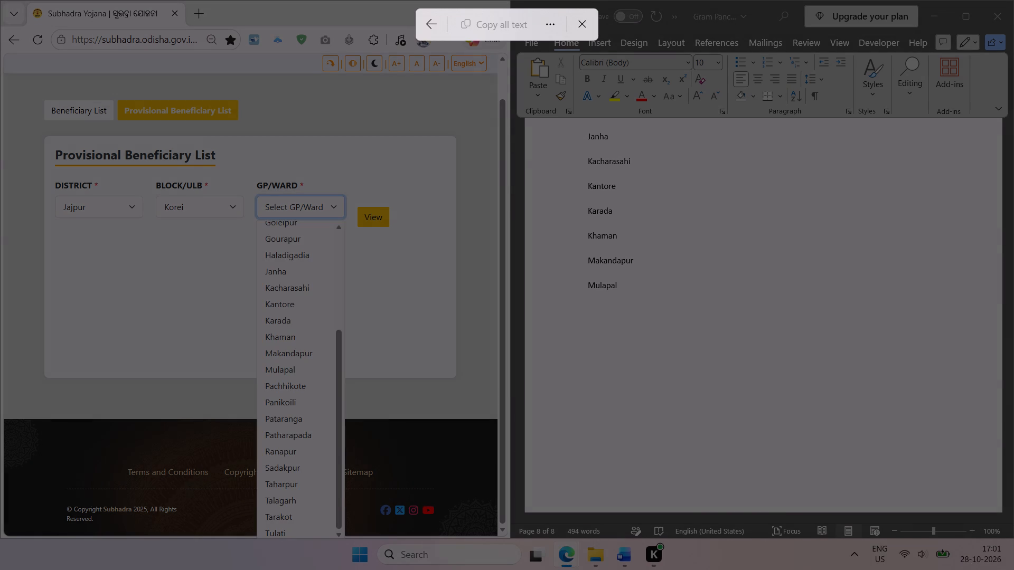
left_click_drag(260, 360, 323, 558)
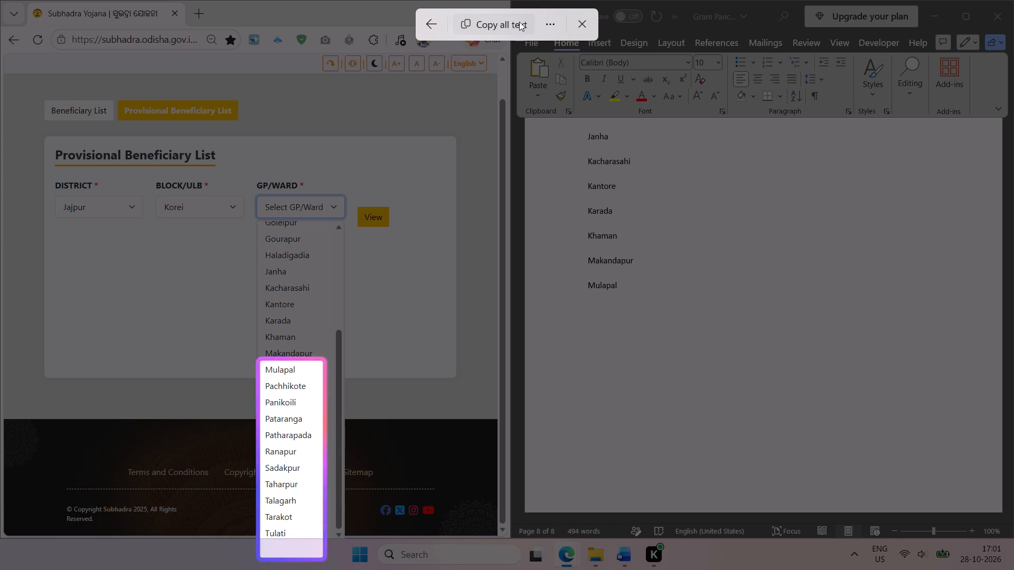
left_click(505, 20)
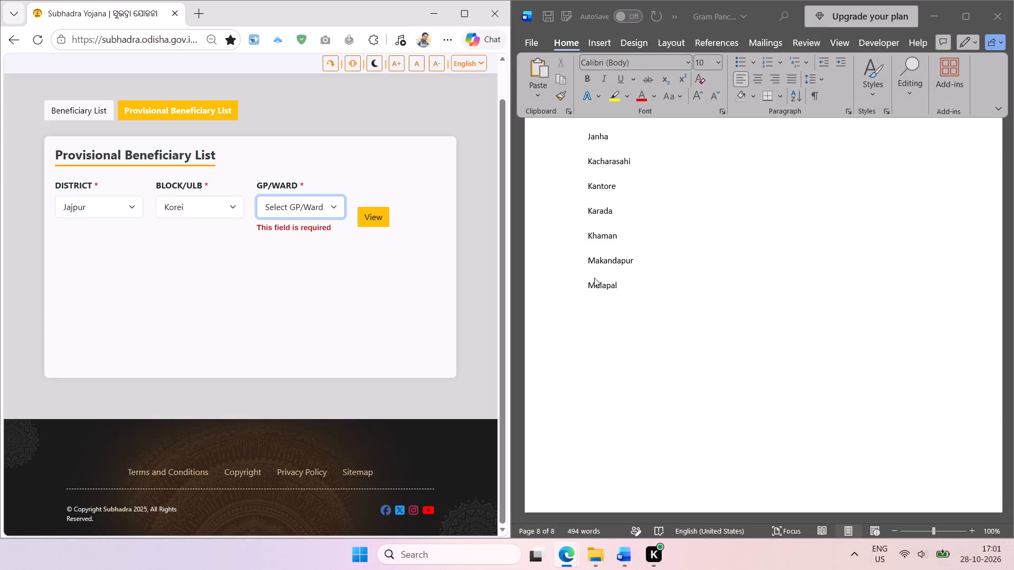
left_click(601, 293)
key("ctrl+v")
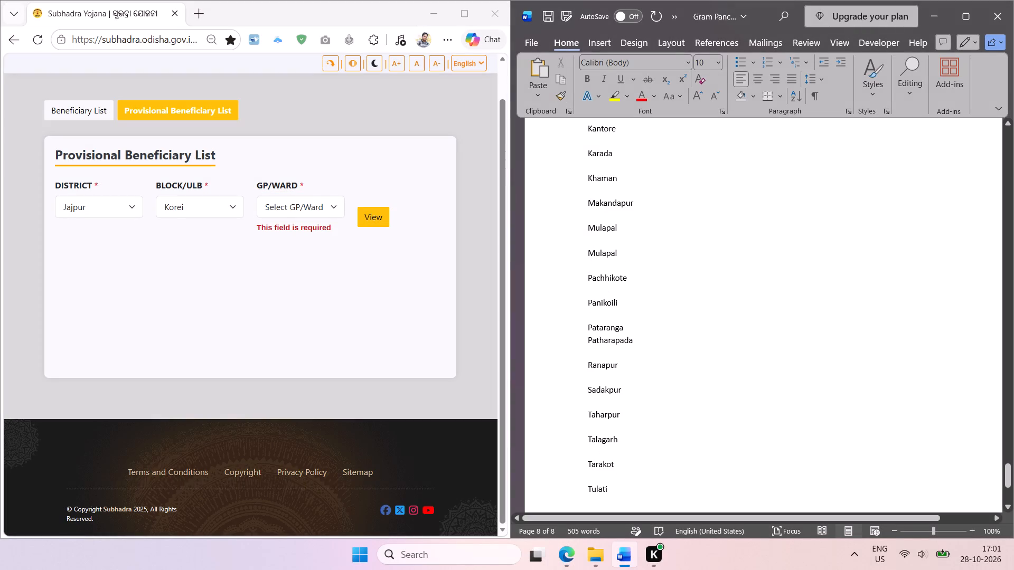
Delete the first of the two Mulapal entries in the Korei list.
double_click(606, 225)
key("BackSpace")
Remove the blank lines between the Korei names from Patharapada to Tulati.
left_click(602, 464)
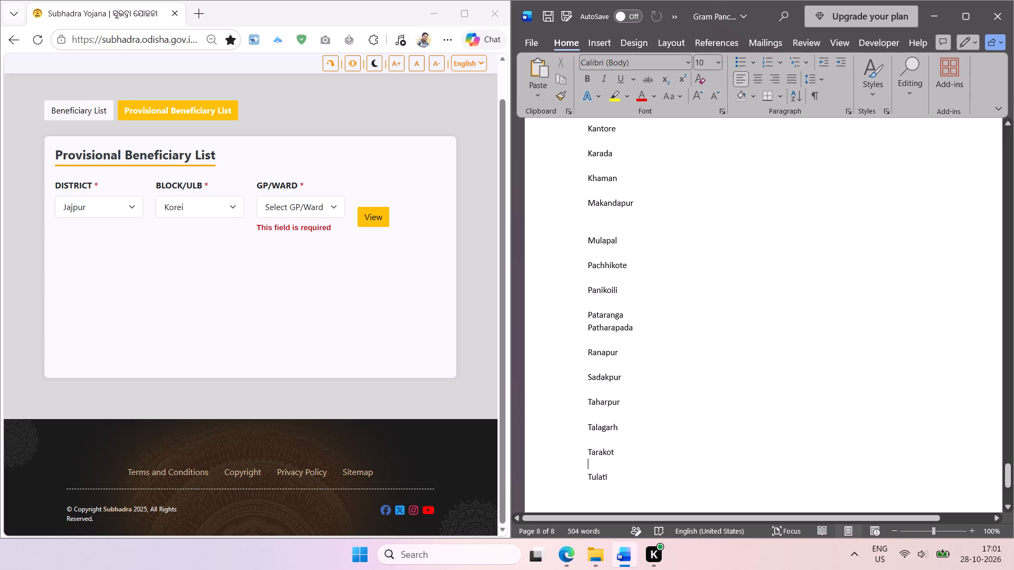
key("BackSpace")
key("Up")
key("BackSpace")
key("Up")
key("BackSpace")
key("Up")
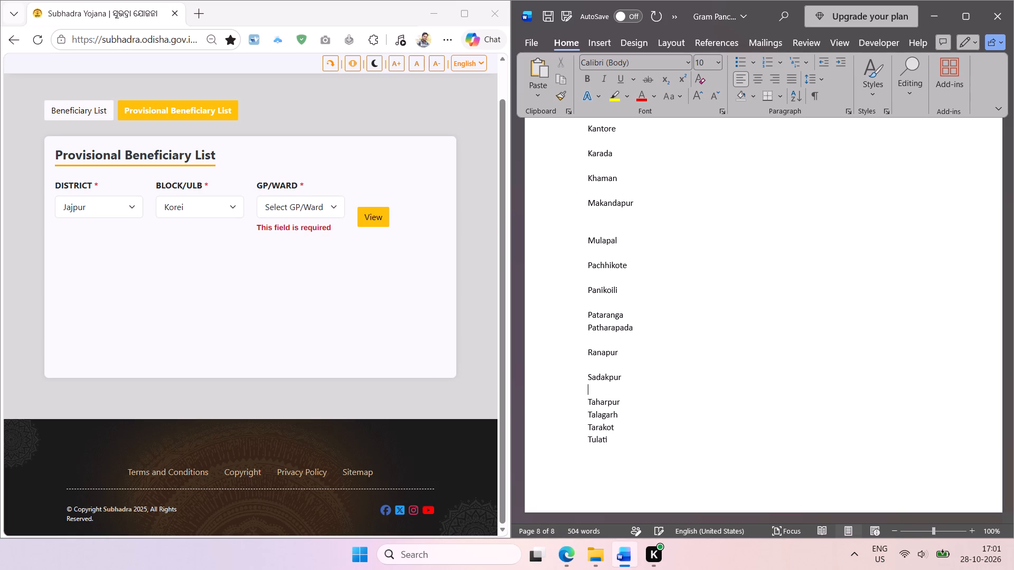
key("BackSpace")
key("Up")
key("BackSpace")
key("Up")
key("BackSpace")
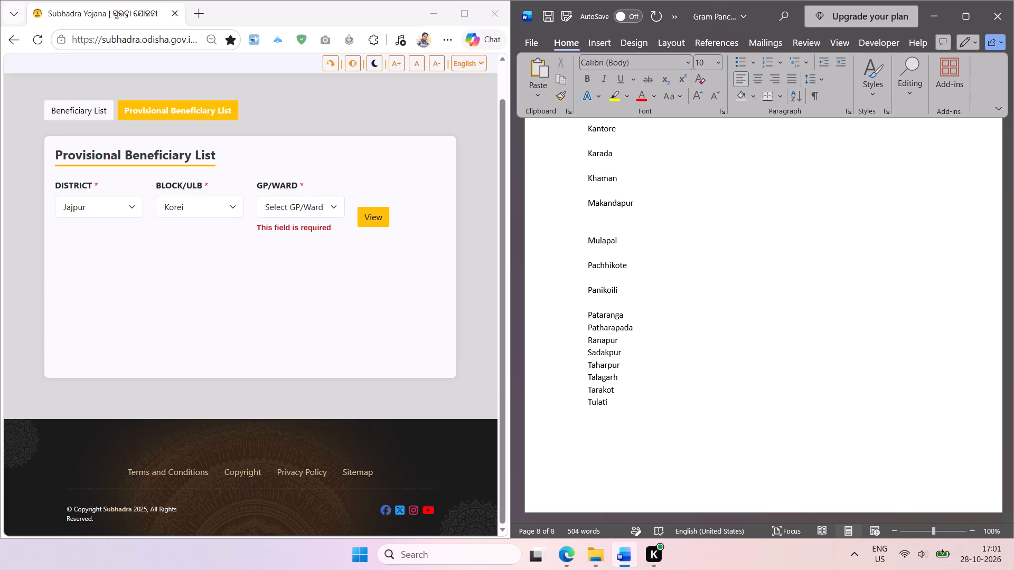
Remove the blank lines between the Korei names from Makandapur to Pataranga.
key("Up")
key("Up")
key("BackSpace")
key("Up")
key("BackSpace")
key("Up")
key("BackSpace")
key("Up")
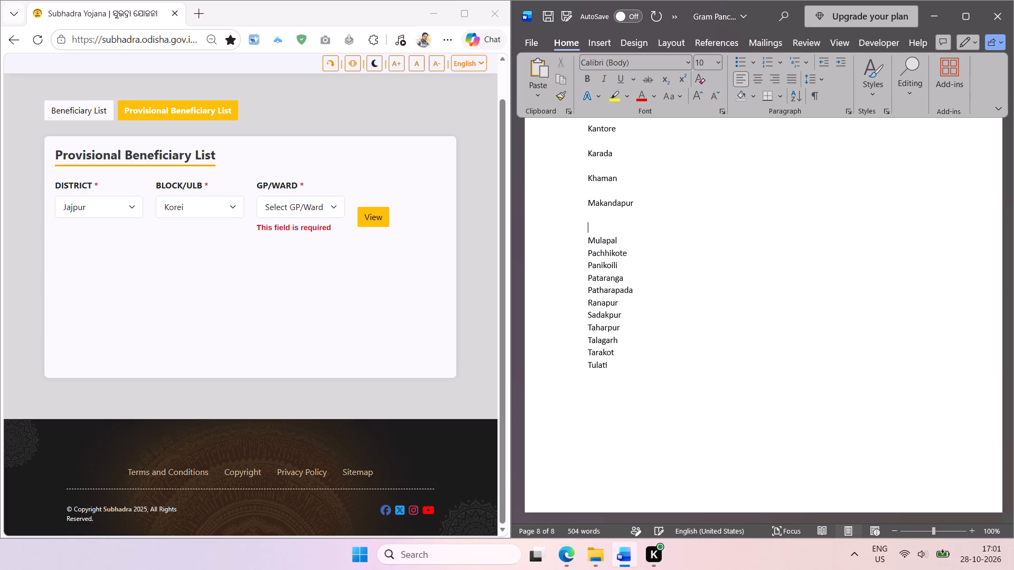
key("BackSpace")
key("BackSpace")
Remove the blank lines between the Korei names from Haladigadia to Makandapur.
key("Up")
key("BackSpace")
key("Up")
key("BackSpace")
key("Up")
key("BackSpace")
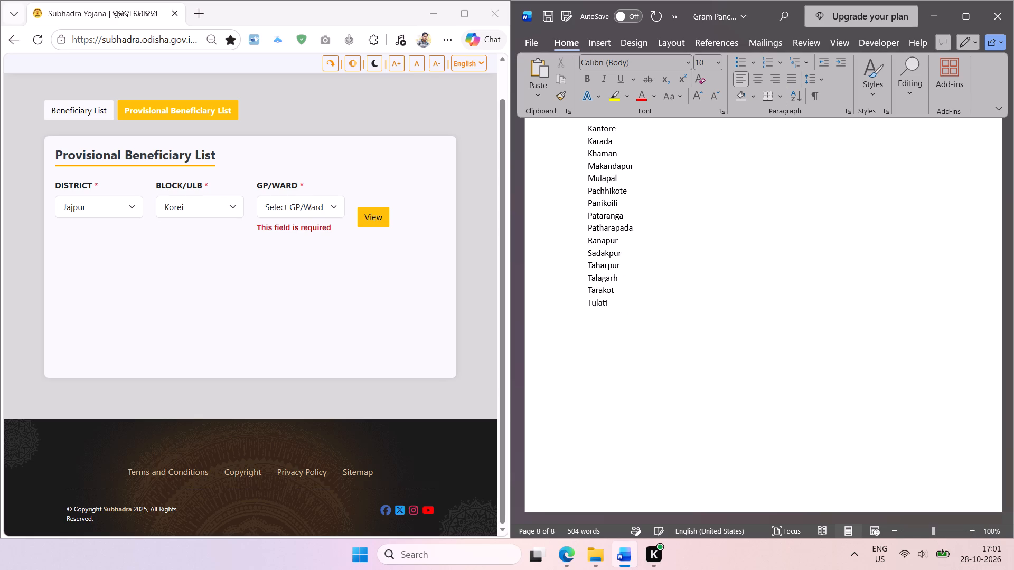
scroll(611, 461, "up", 3)
key("Up")
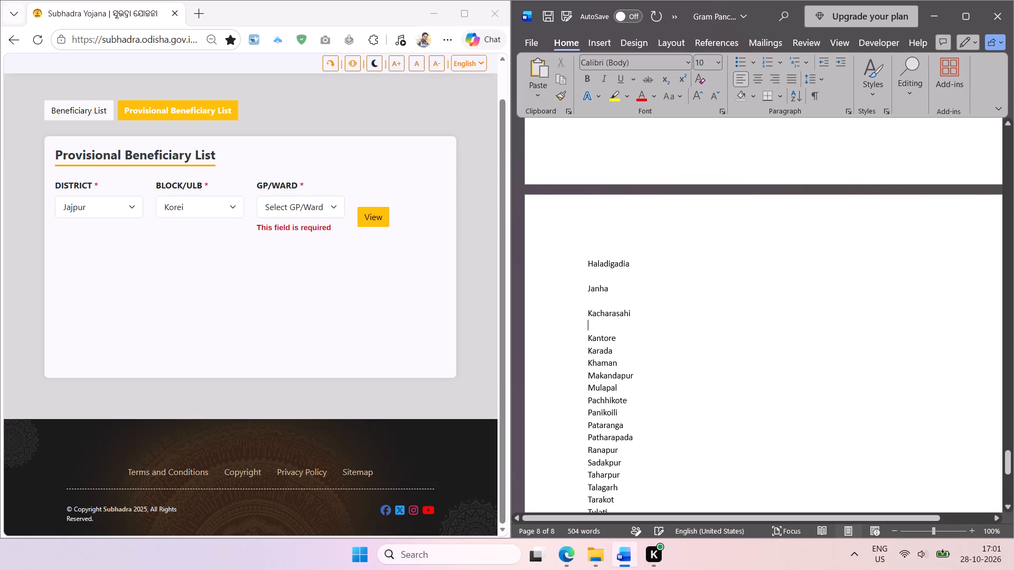
key("BackSpace")
key("Up")
key("BackSpace")
key("Up")
key("BackSpace")
Remove the blank lines between the Korei names from Bandalo to Haladigadia.
scroll(611, 461, "up", 1)
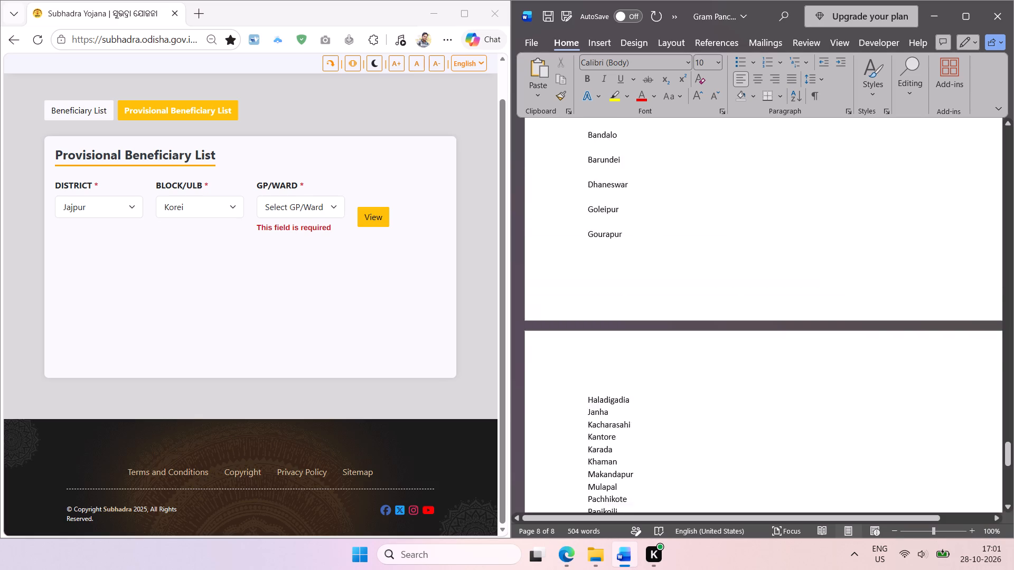
scroll(611, 461, "up", 1)
key("Up")
key("BackSpace")
key("Up")
key("BackSpace")
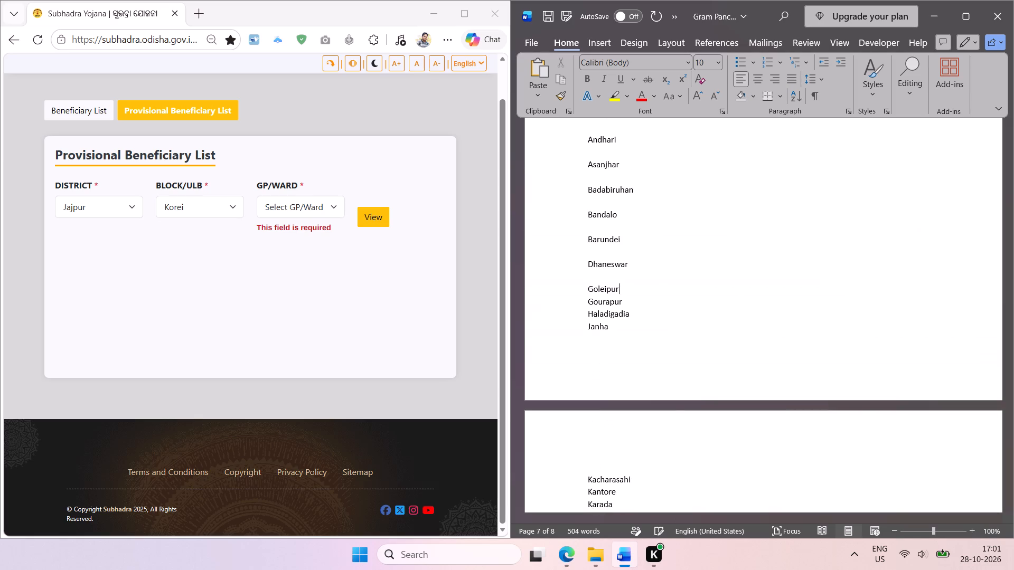
key("Up")
key("BackSpace")
key("Up")
key("BackSpace")
key("Up")
key("BackSpace")
Remove the blank lines between the Korei names from Tandara to Bandalo.
key("Up")
key("BackSpace")
key("Up")
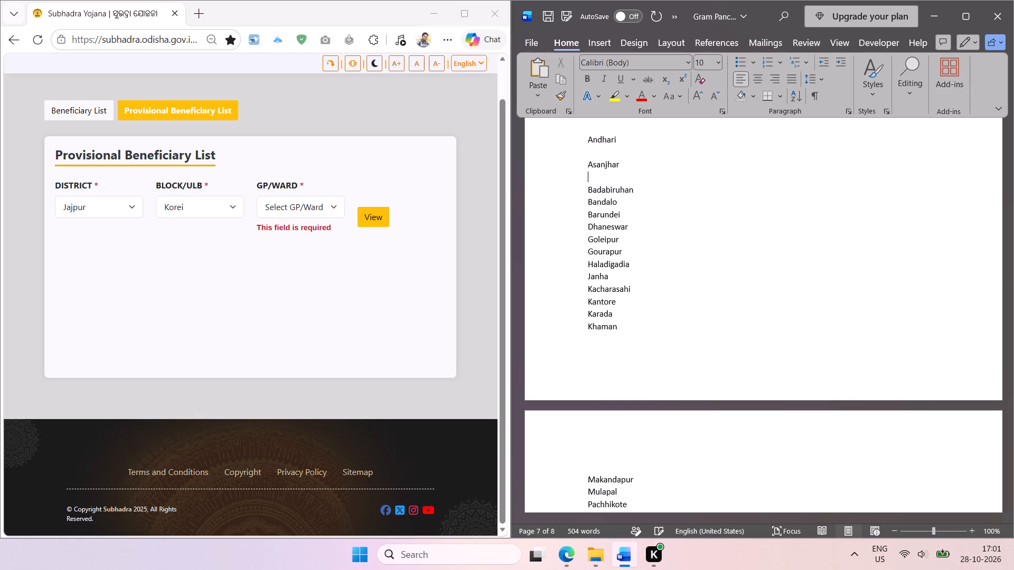
key("BackSpace")
key("Up")
key("BackSpace")
scroll(611, 461, "up", 2)
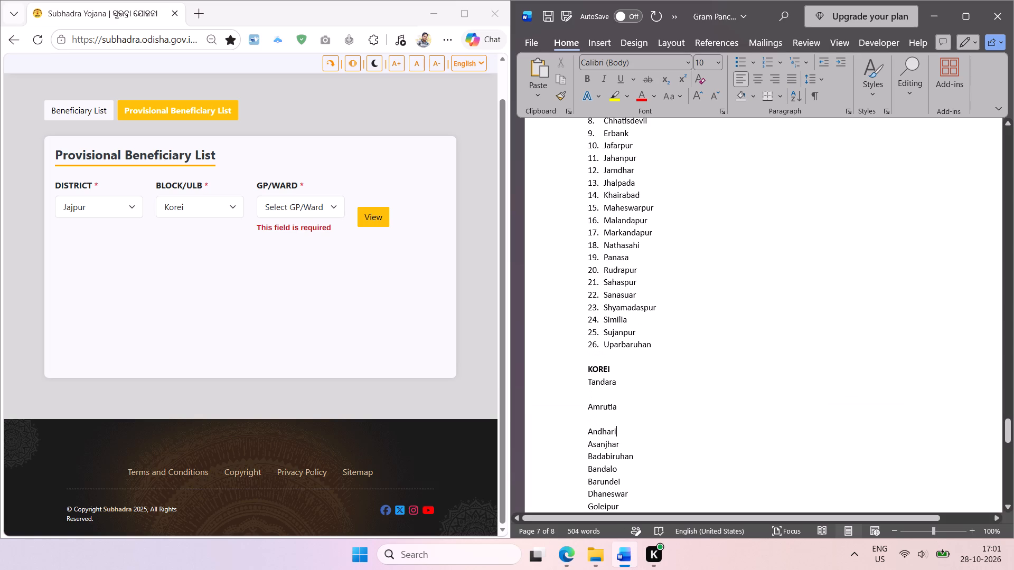
key("Up")
key("BackSpace")
key("Up")
key("BackSpace")
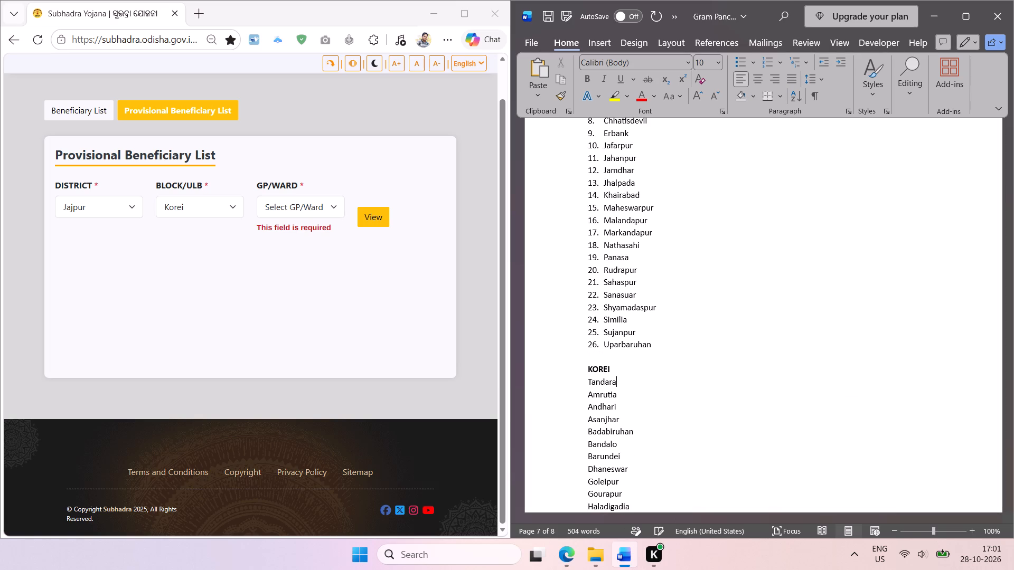
Insert a page break before the KOREI heading.
scroll(611, 461, "down", 4)
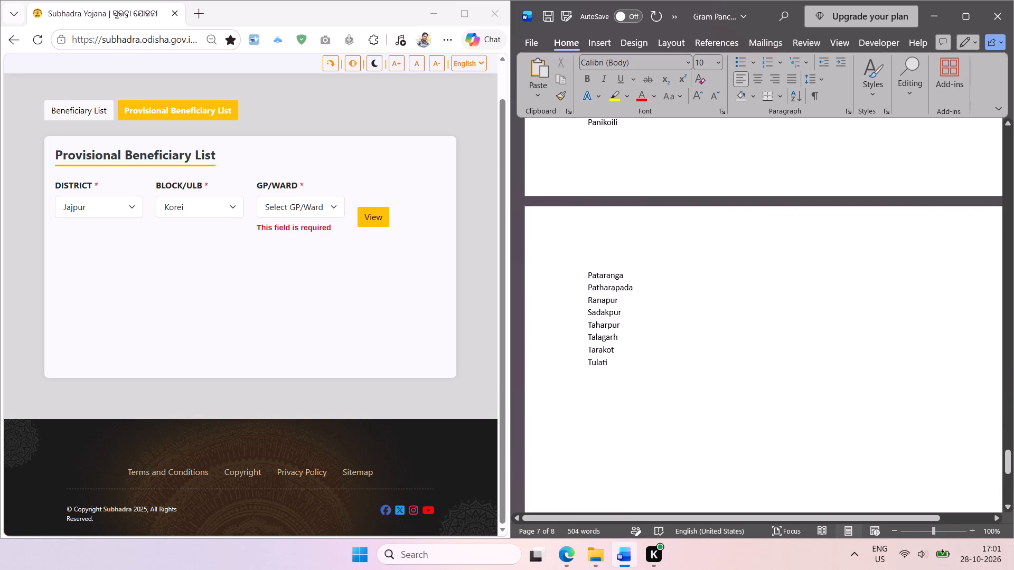
left_click(588, 125)
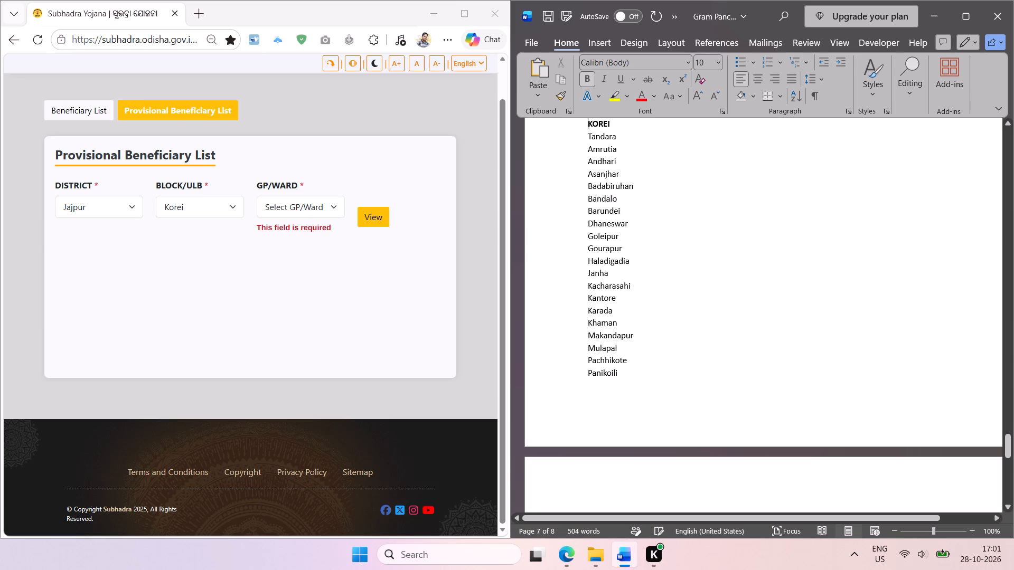
key("ctrl+Return")
Sort the Korei names from Tandara to Tulati alphabetically, number them and reduce the list's indent by two levels.
scroll(705, 202, "down", 1)
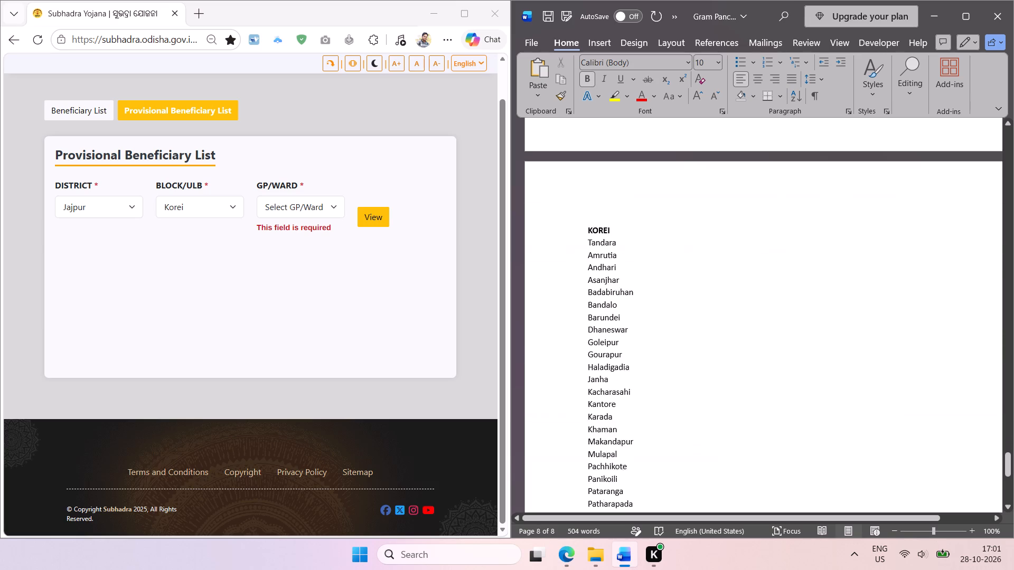
scroll(696, 213, "down", 3)
left_click_drag(608, 469, 576, 151)
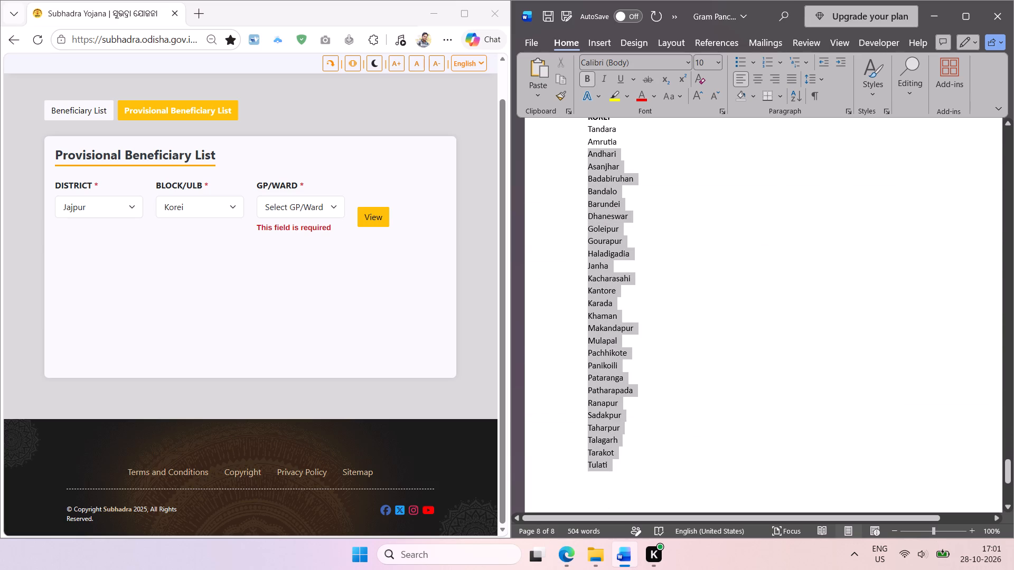
left_click_drag(576, 151, 577, 131)
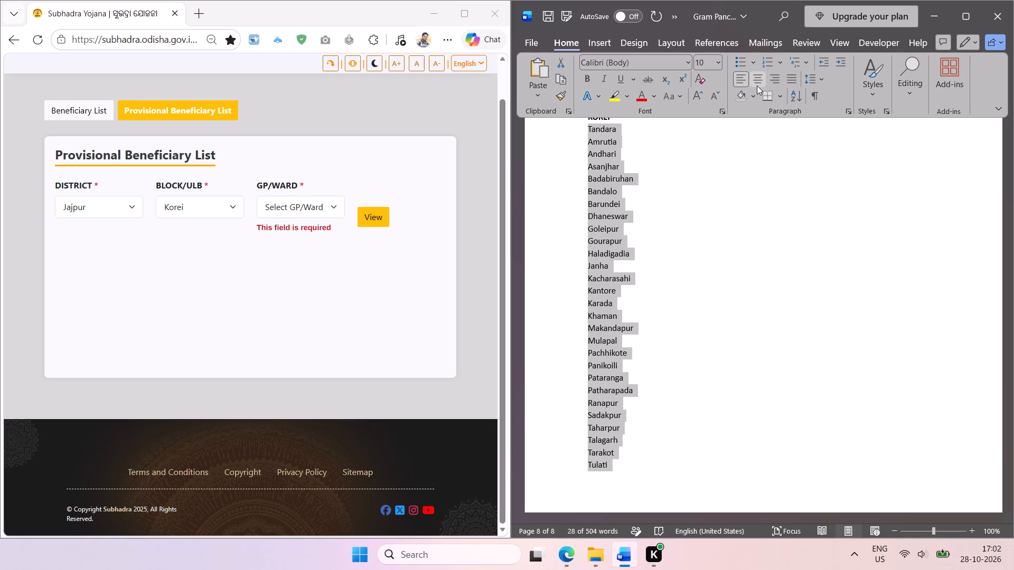
left_click(795, 96)
key("Return")
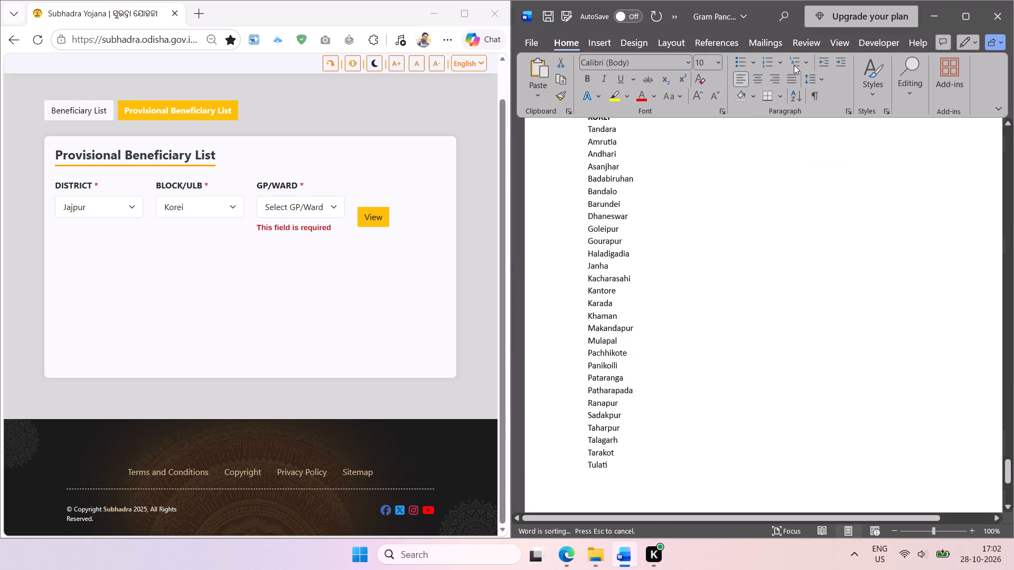
left_click(765, 62)
double_click(822, 61)
left_click(678, 222)
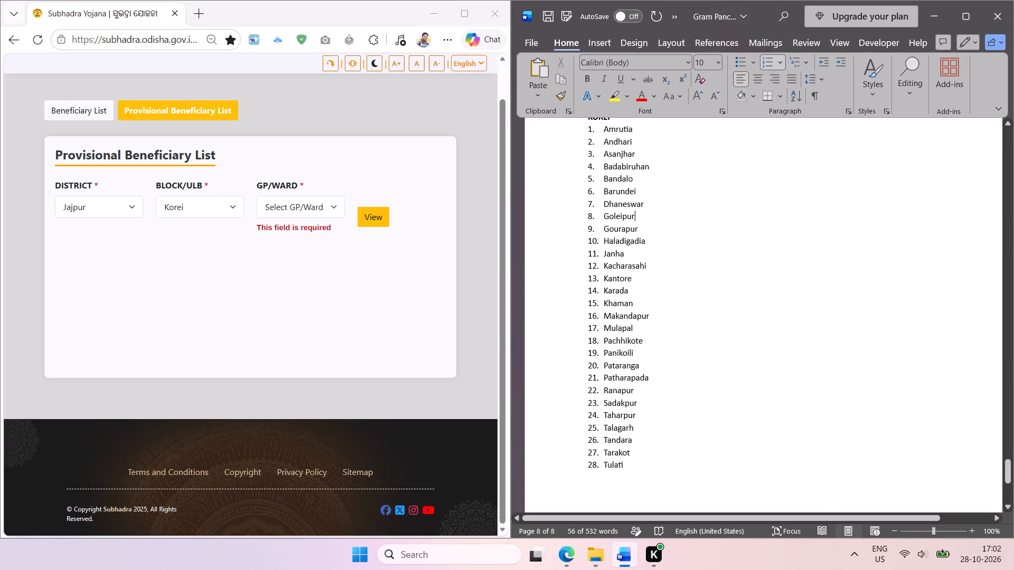
Copy the KOREI heading and save the document.
scroll(626, 196, "up", 2)
double_click(598, 144)
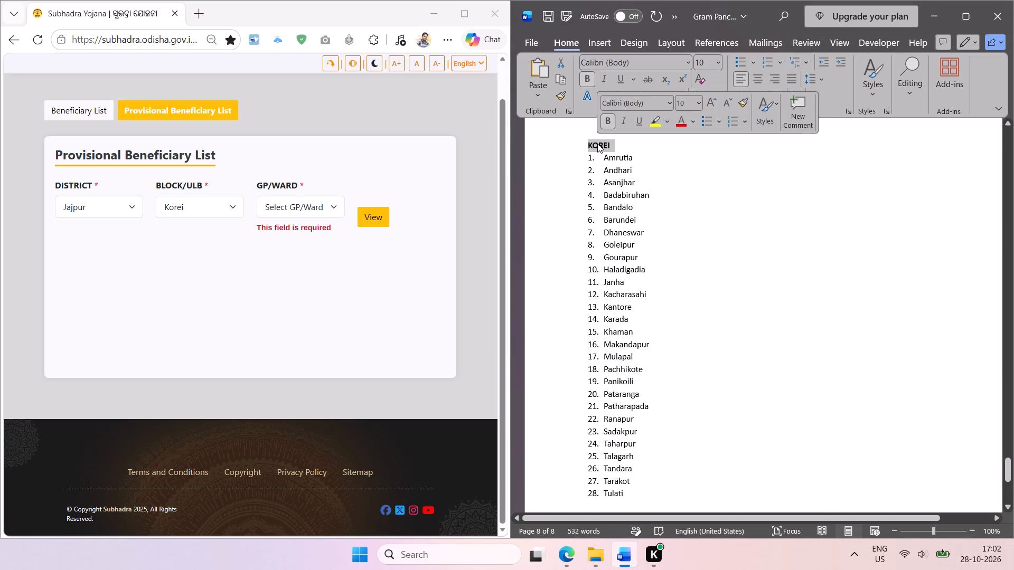
key("ctrl+c")
left_click(684, 237)
key("ctrl+s")
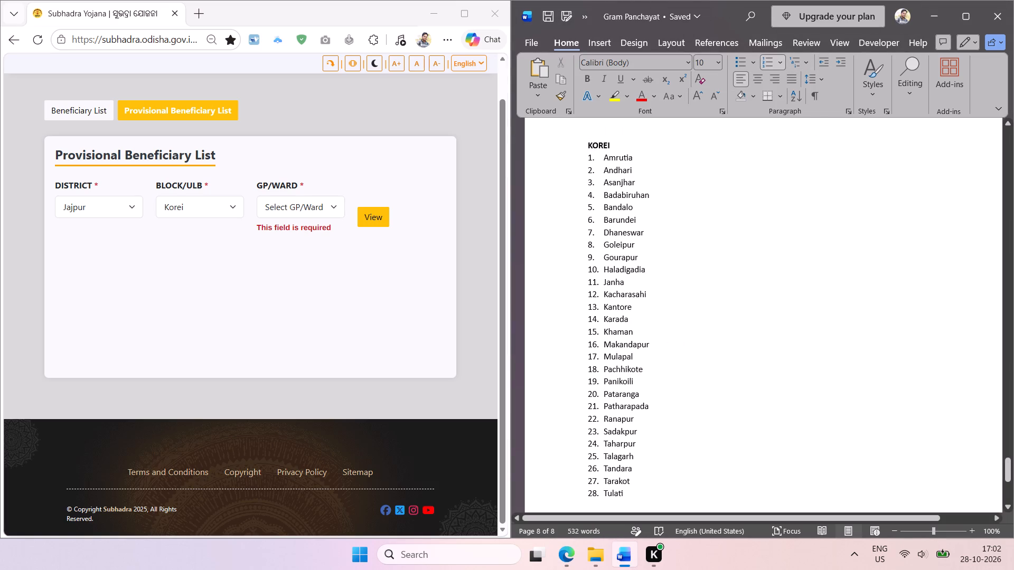
Paste the copied KOREI heading below Tulati, leaving one blank line after the numbered list.
left_click(643, 493)
scroll(679, 462, "down", 2)
key("Return")
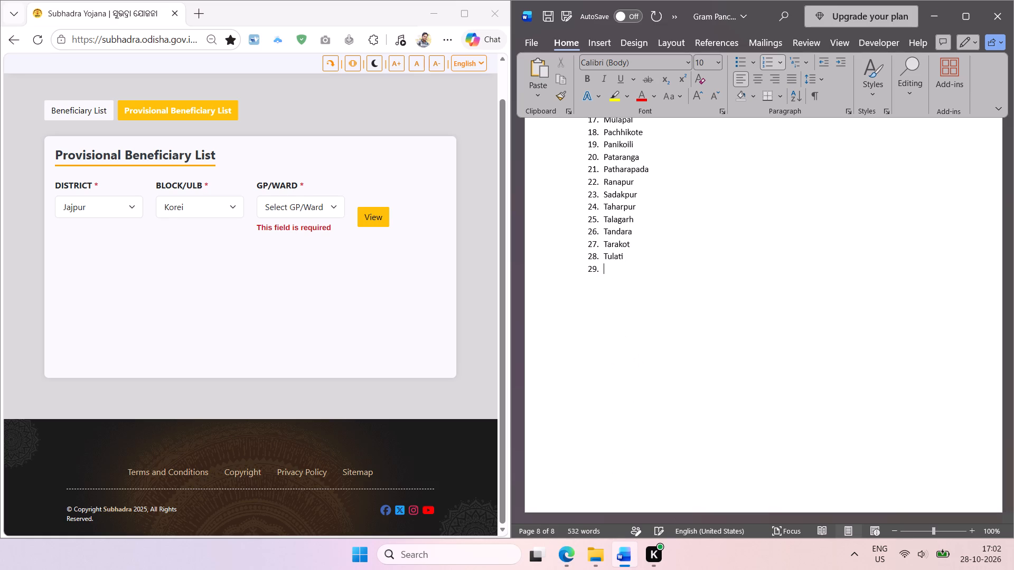
key("Return")
key("Return")
key("ctrl+v")
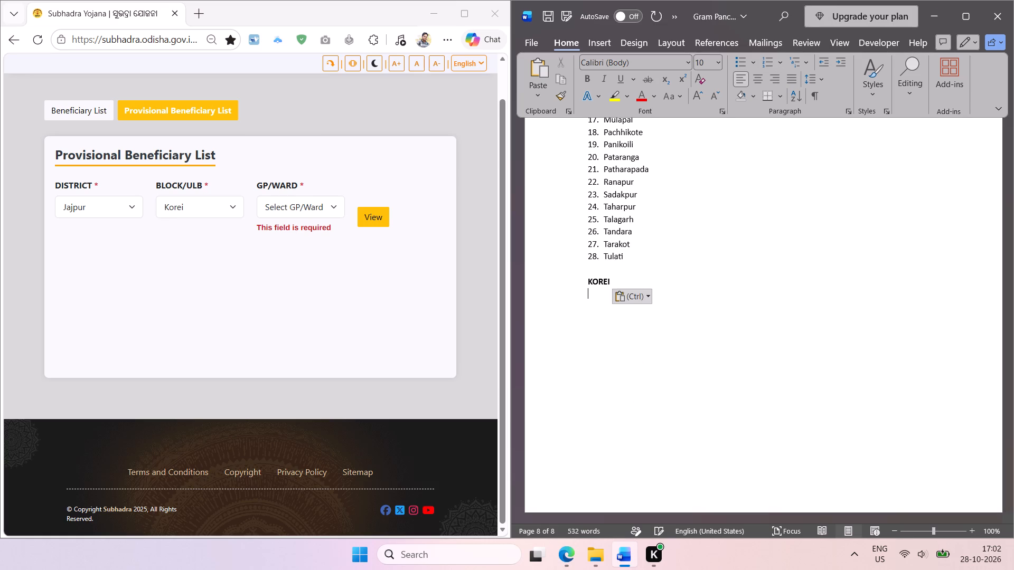
Set the Block/ULB to Rasulpur on the Subhadra portal in Edge.
left_click(230, 202)
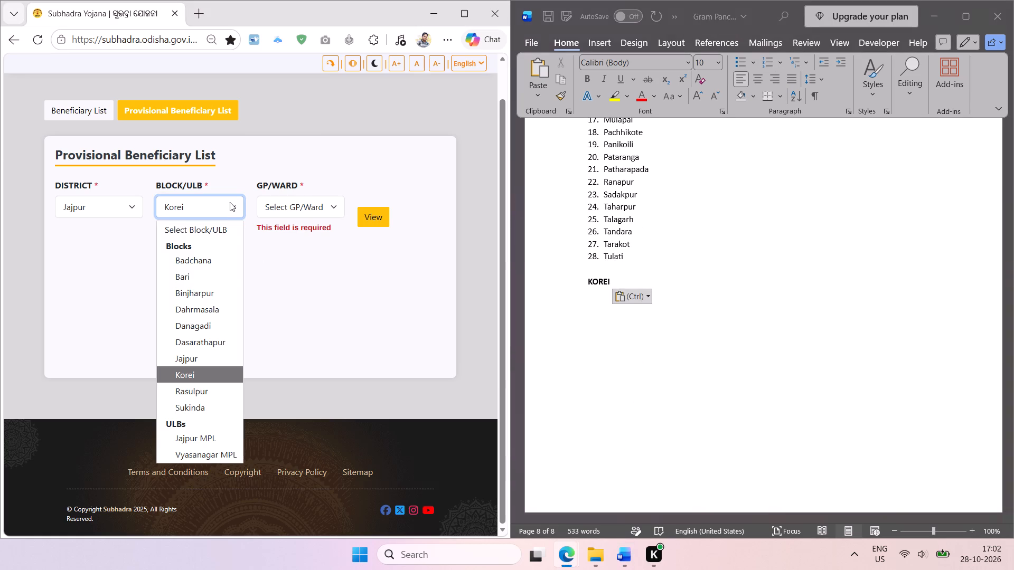
left_click(213, 396)
left_click(252, 320)
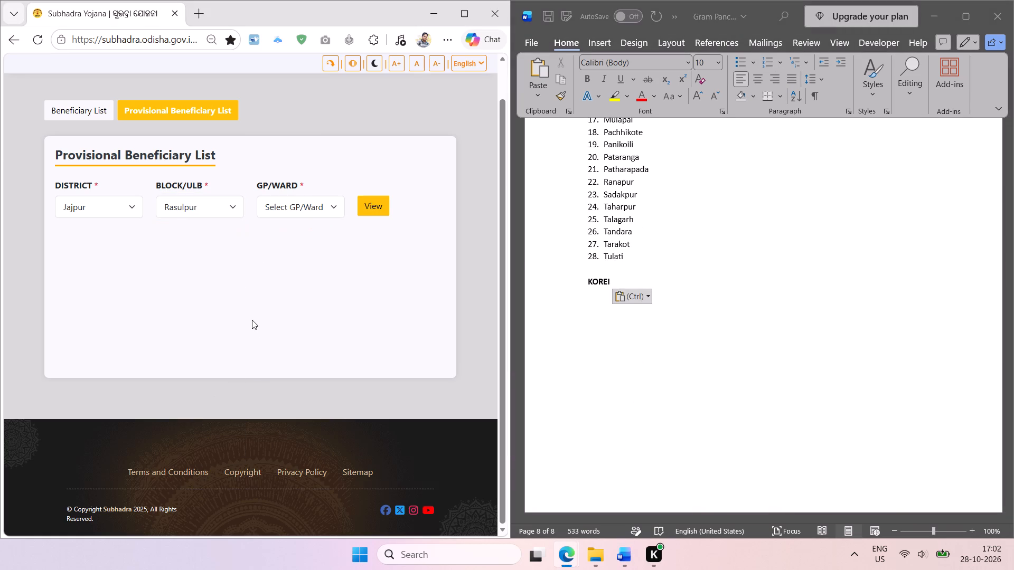
Extract the block name Rasulpur from the portal and replace the last KOREI heading in Word with it, in uppercase.
key("shift+super+t")
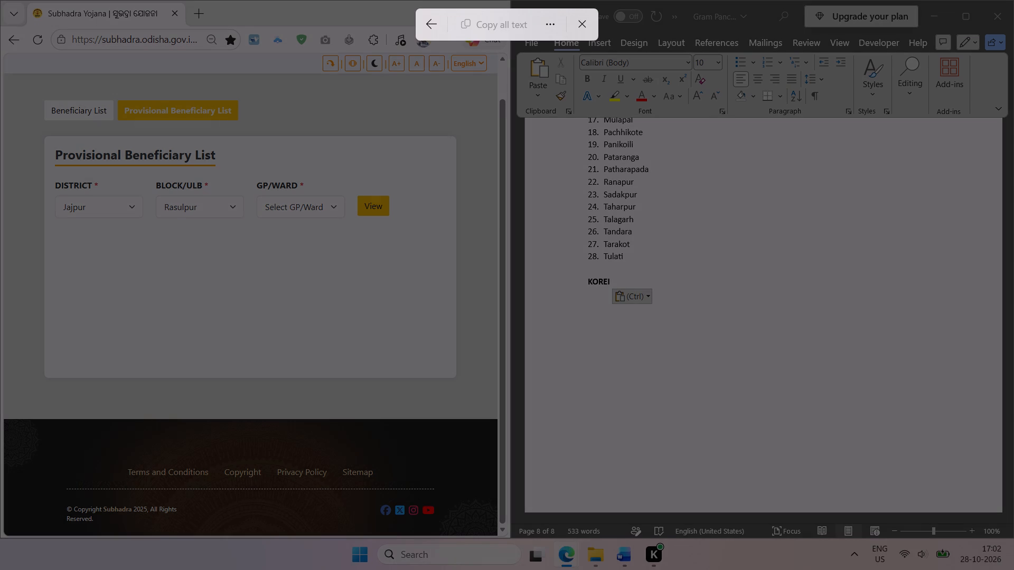
left_click_drag(158, 196, 214, 236)
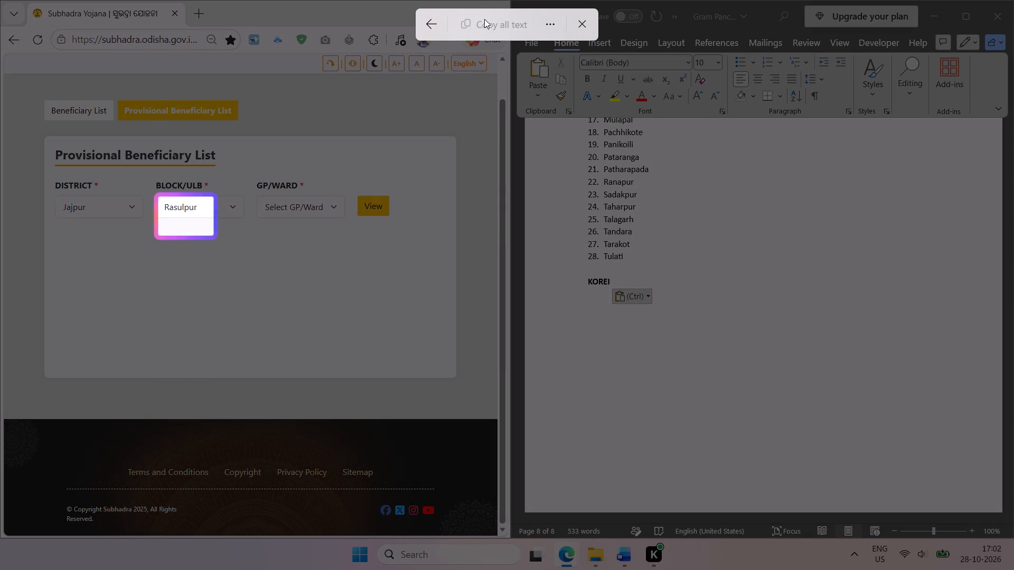
left_click(494, 22)
left_click(635, 309)
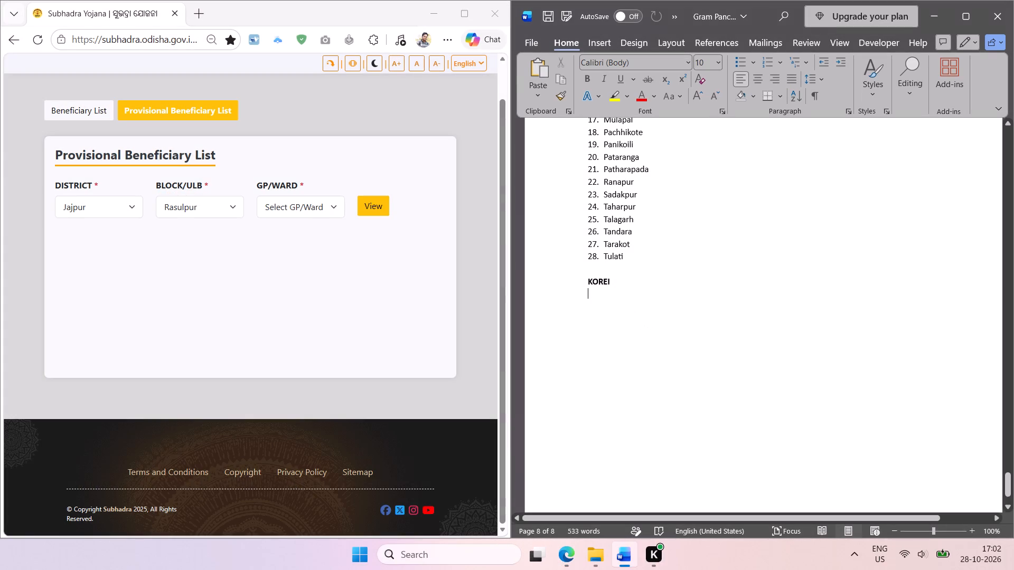
double_click(596, 278)
key("ctrl+v")
key("shift+F3")
key("Return")
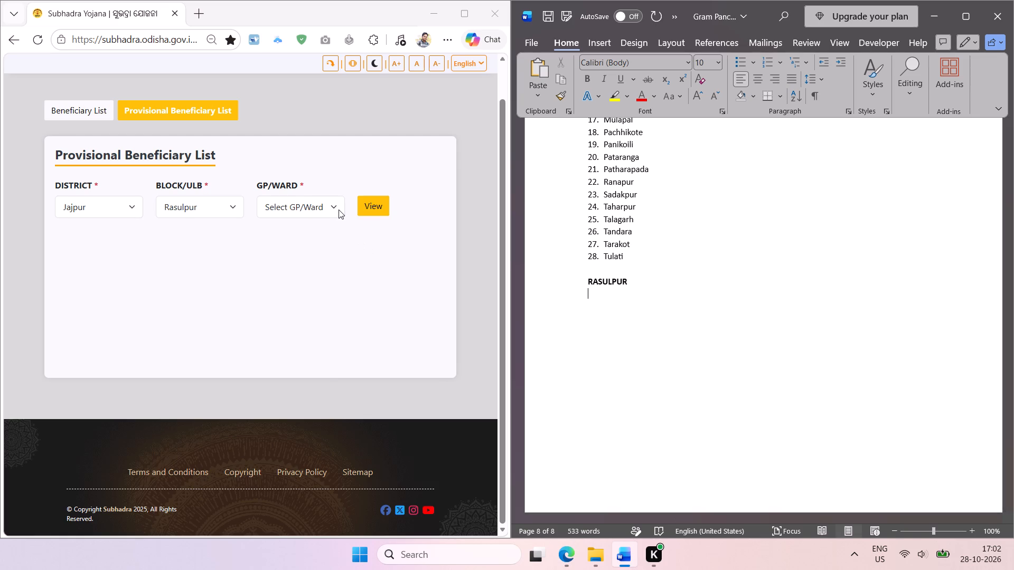
Extract the Rasulpur GP/Ward names from Arthanga to Odisso as text and paste them below the RASULPUR heading in Word.
left_click(339, 210)
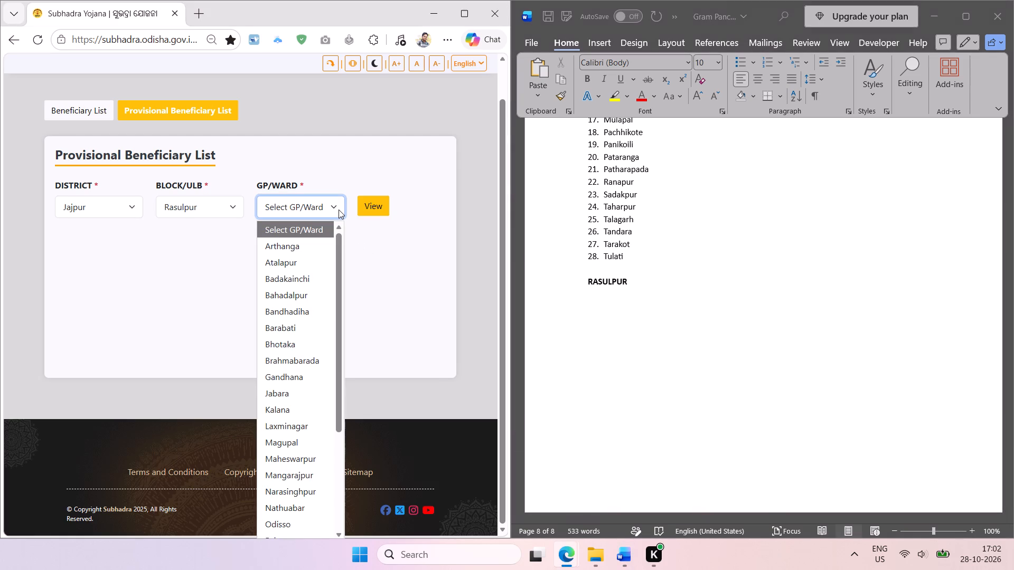
key("shift+super+t")
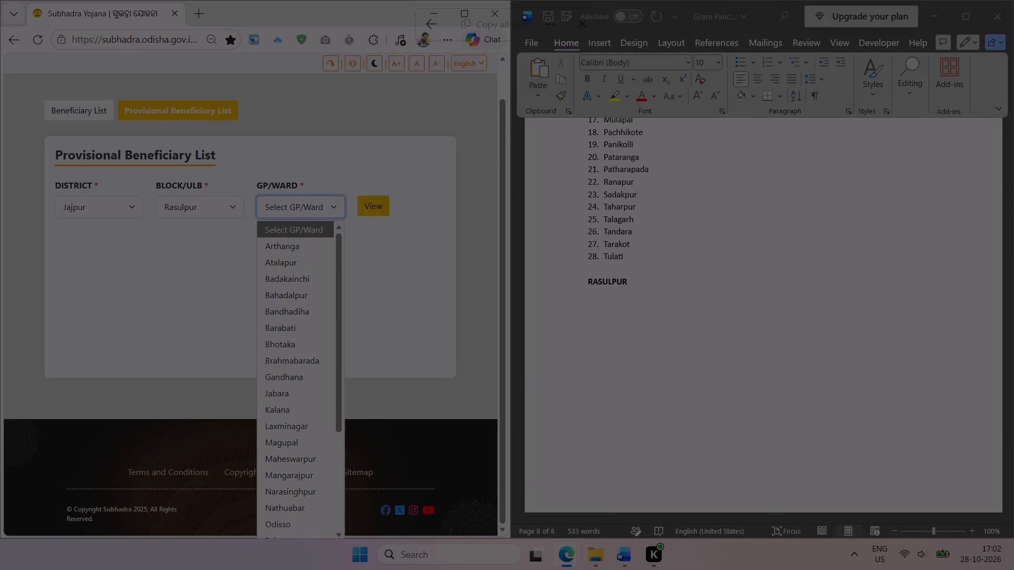
left_click_drag(258, 238, 333, 530)
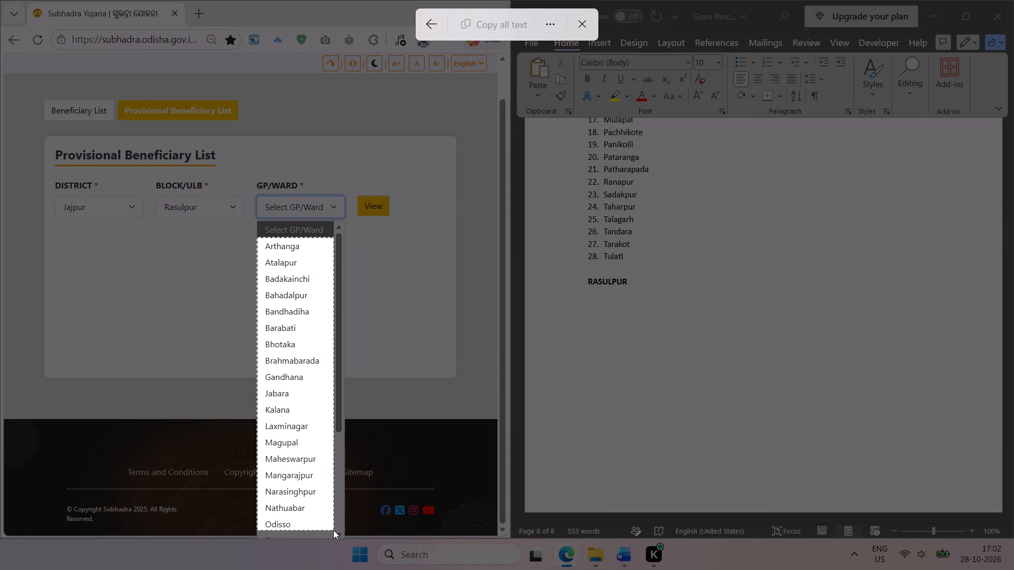
left_click_drag(333, 530, 334, 530)
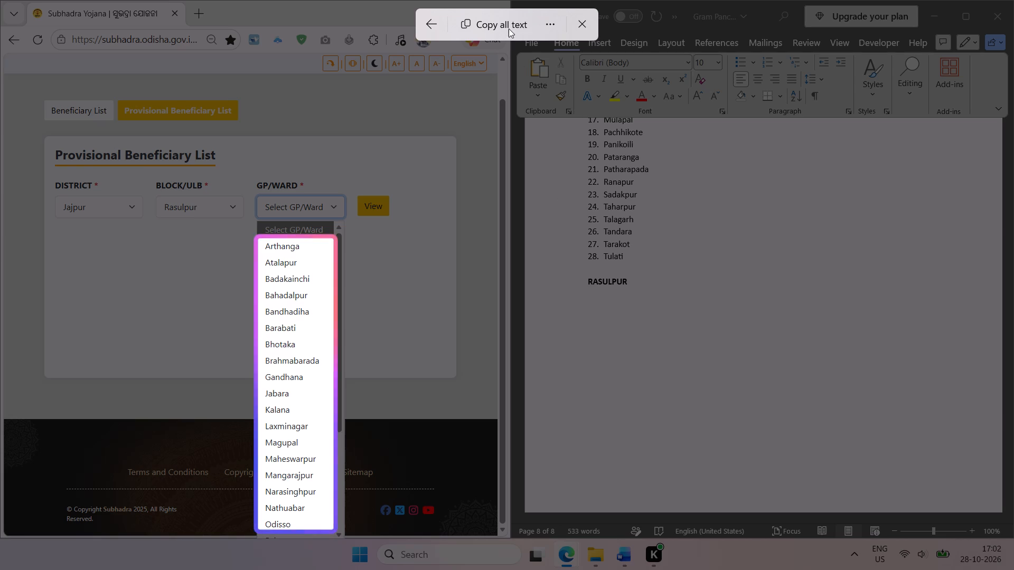
left_click(504, 21)
left_click(602, 290)
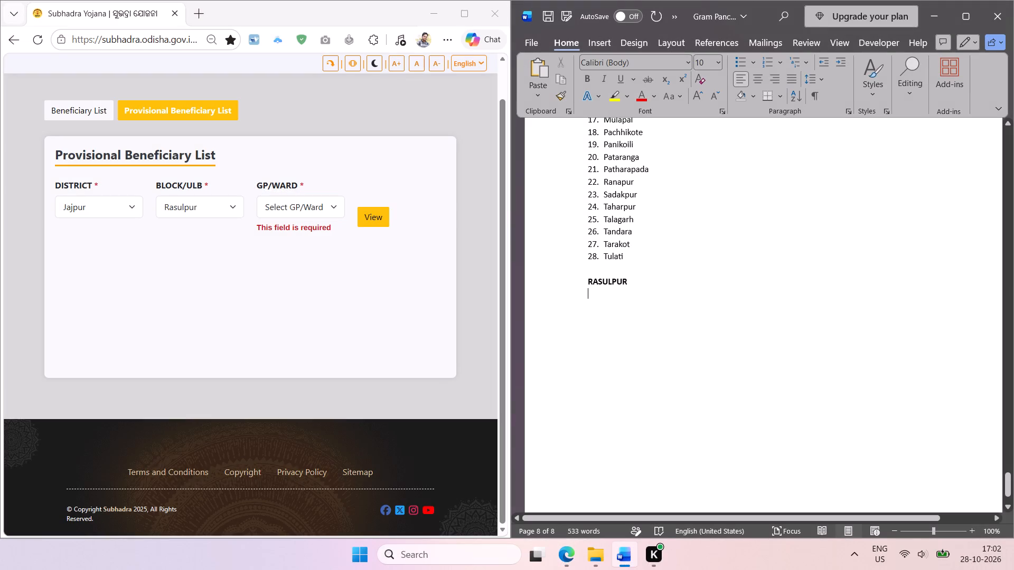
key("ctrl+v")
left_click(617, 492)
key("Return")
key("Return")
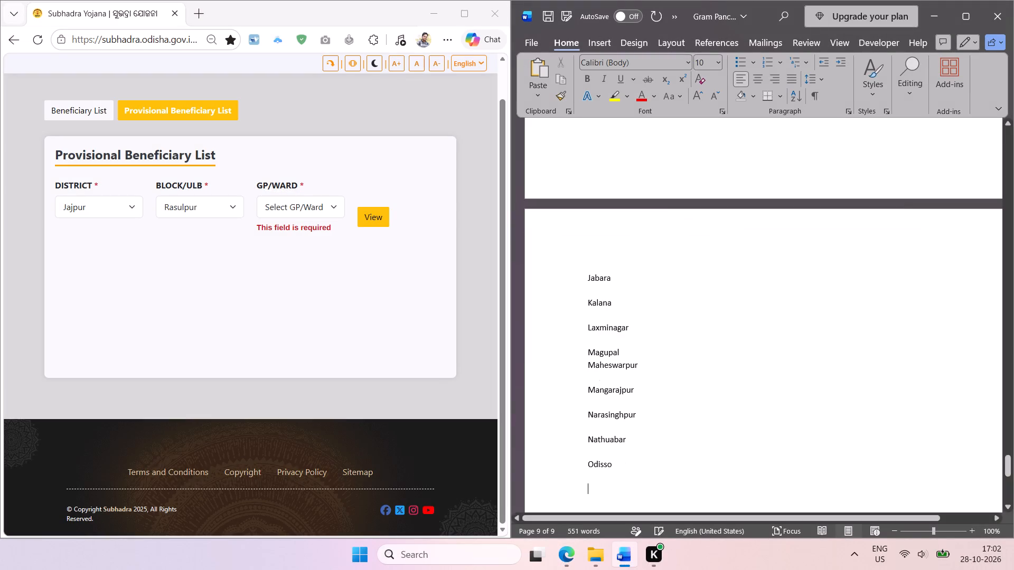
Extract the GP/Ward names from Odisso to Tikarpada as text and paste them at the end of the Word list.
left_click(327, 201)
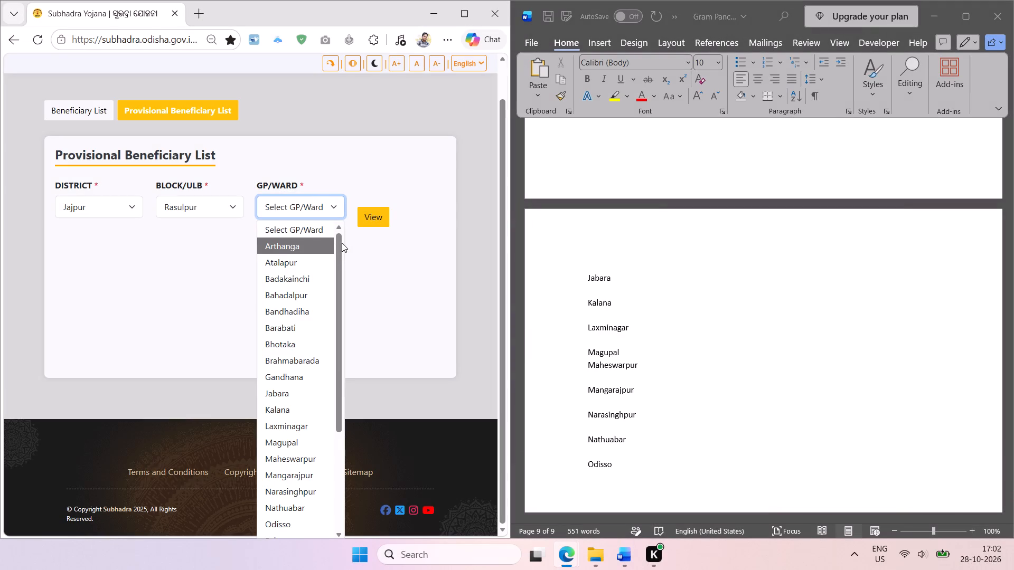
left_click_drag(342, 243, 348, 357)
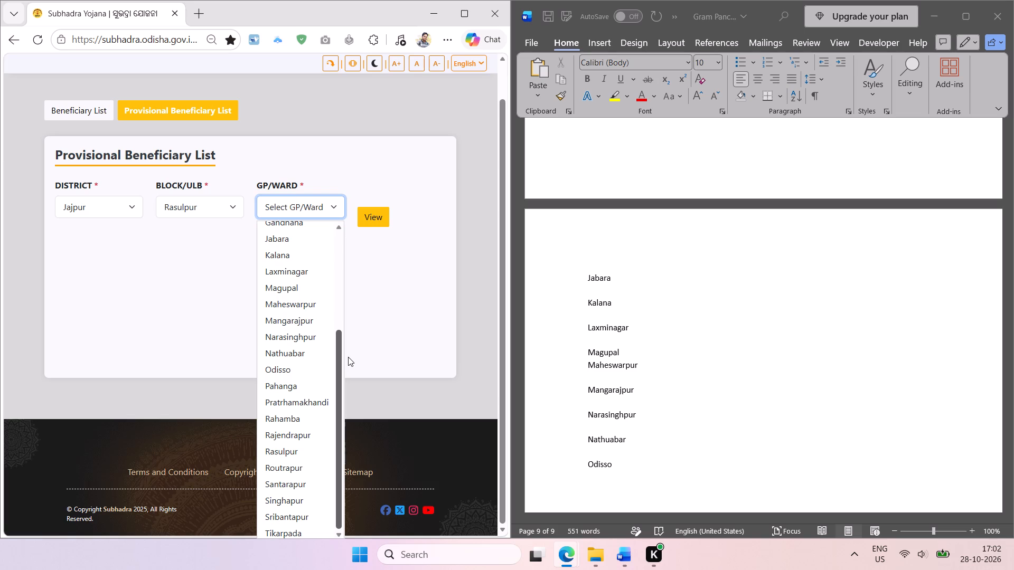
left_click_drag(348, 357, 349, 357)
key("shift+super+t")
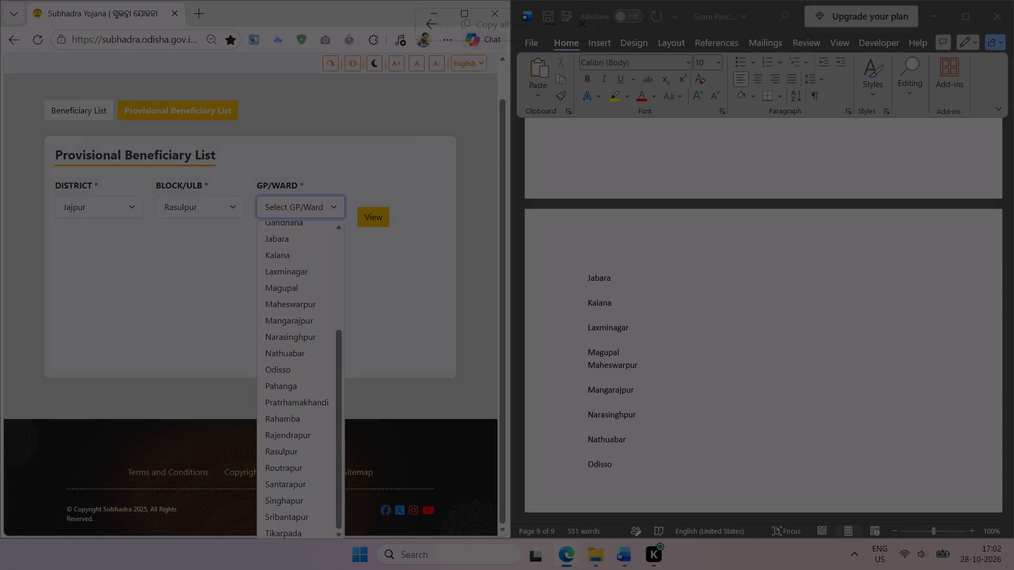
left_click_drag(258, 362, 337, 547)
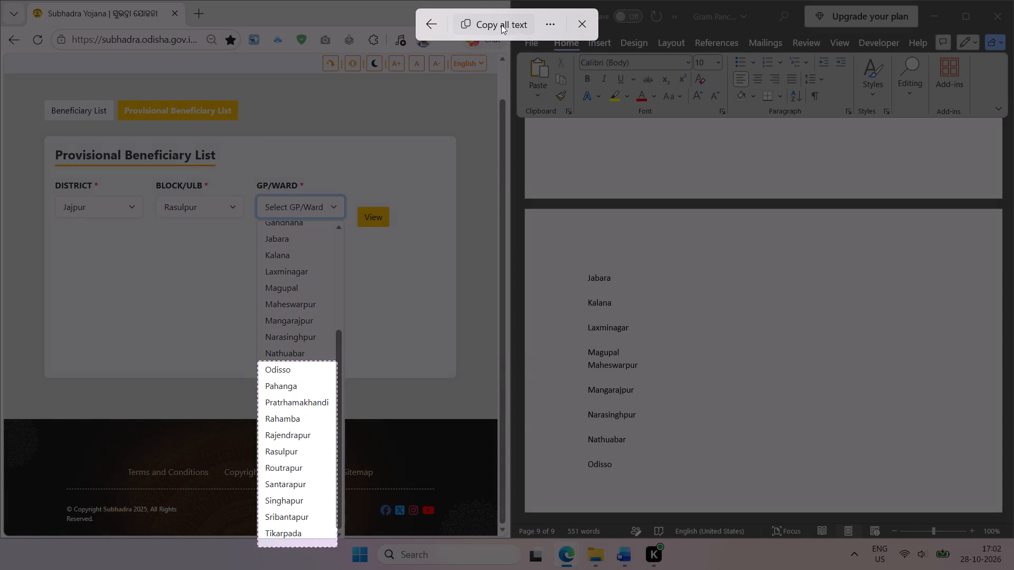
left_click(501, 17)
left_click(604, 483)
key("ctrl+v")
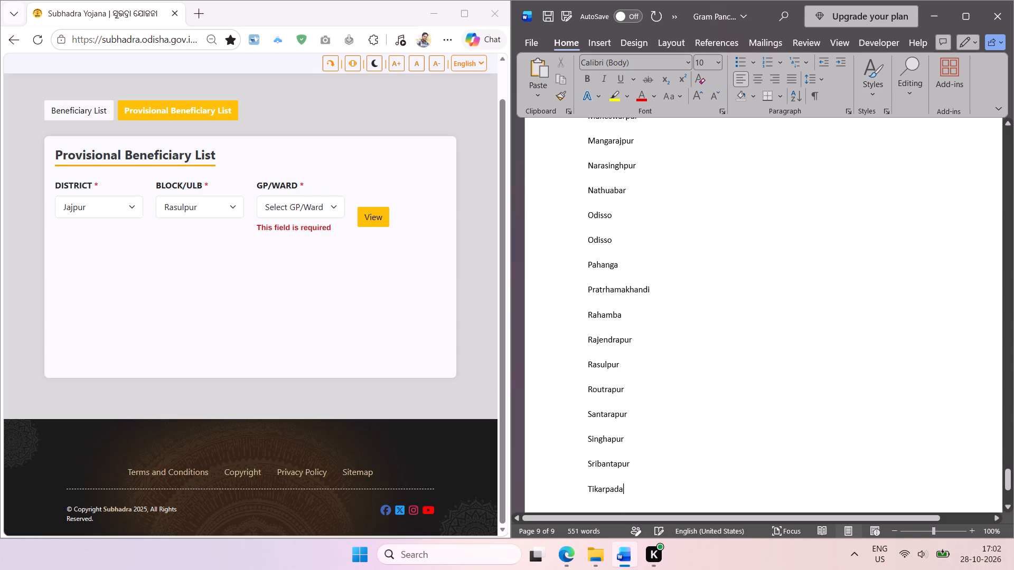
Delete the duplicate Odisso entry from the Rasulpur list.
double_click(604, 239)
key("BackSpace")
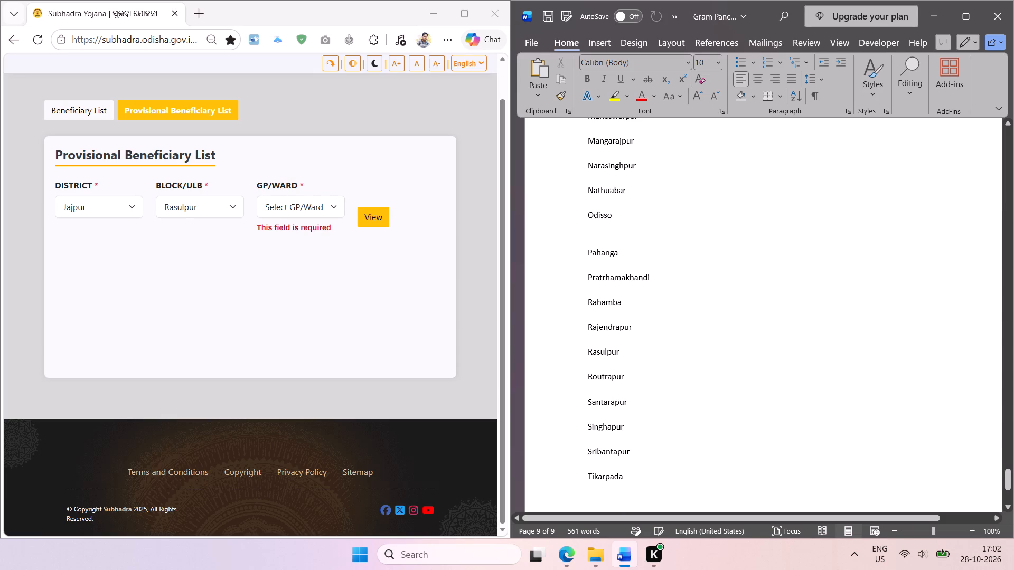
Remove the blank lines between the names from Odisso to Tikarpada.
left_click(611, 462)
key("BackSpace")
key("Up")
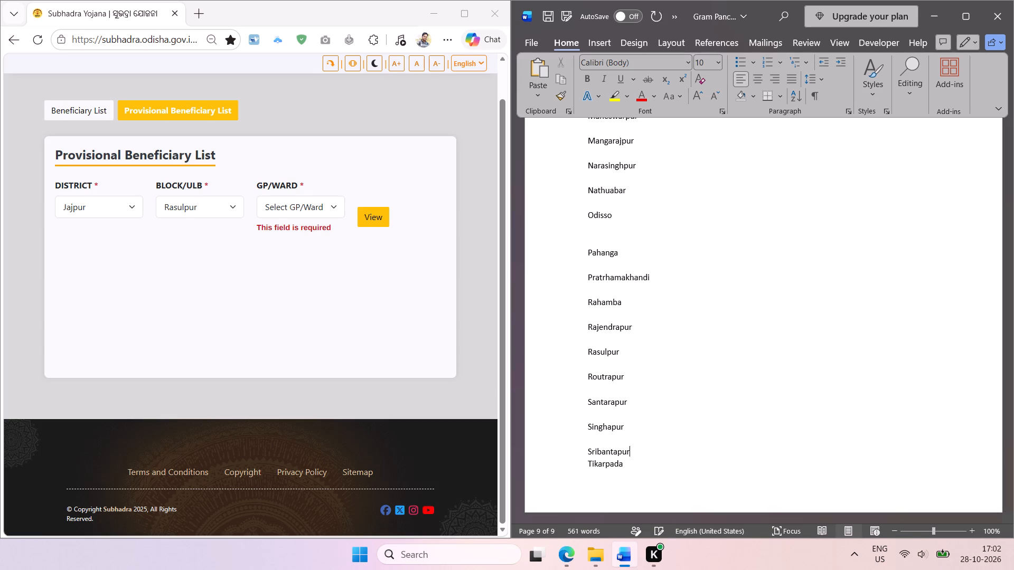
key("BackSpace")
key("Up")
key("BackSpace")
key("Up")
key("BackSpace")
key("Up")
key("BackSpace")
key("Up")
key("BackSpace")
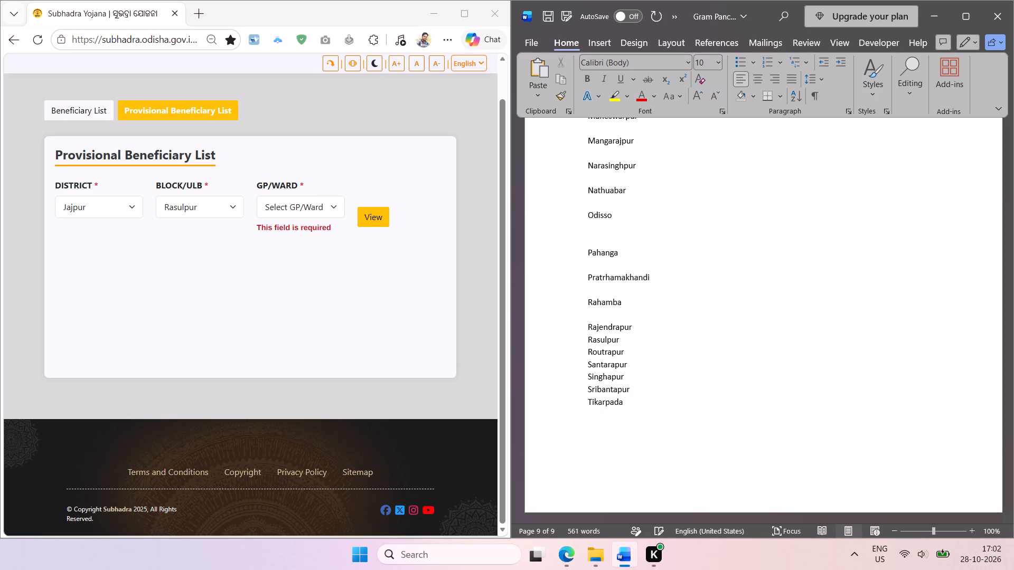
key("Up")
key("BackSpace")
key("Up")
key("BackSpace")
key("Up")
key("BackSpace")
key("Up")
key("BackSpace")
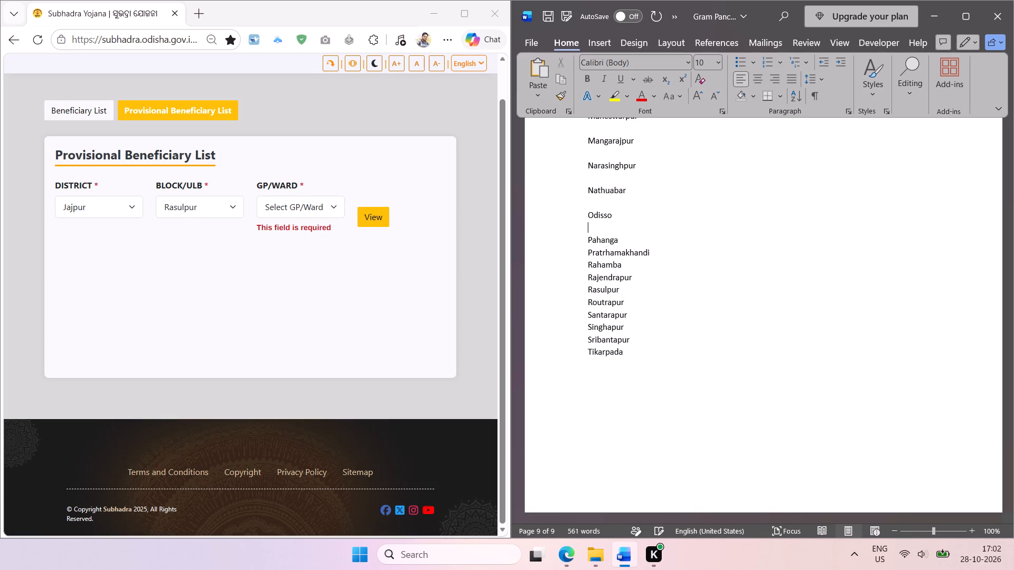
key("BackSpace")
Remove the blank lines between the names from Jabara to Odisso.
key("Up")
key("BackSpace")
key("Up")
key("BackSpace")
key("Up")
key("BackSpace")
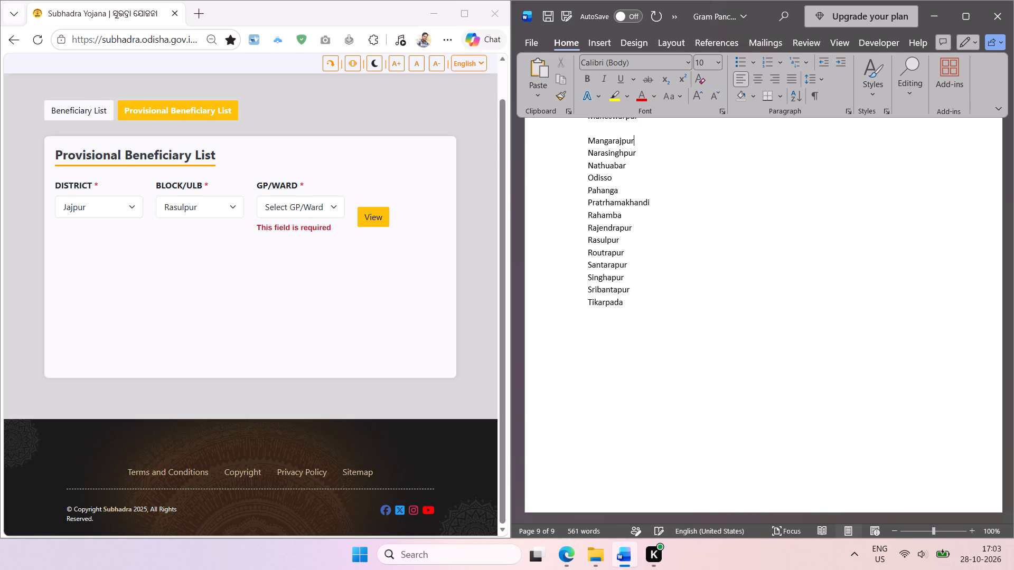
scroll(646, 451, "up", 2)
key("Up")
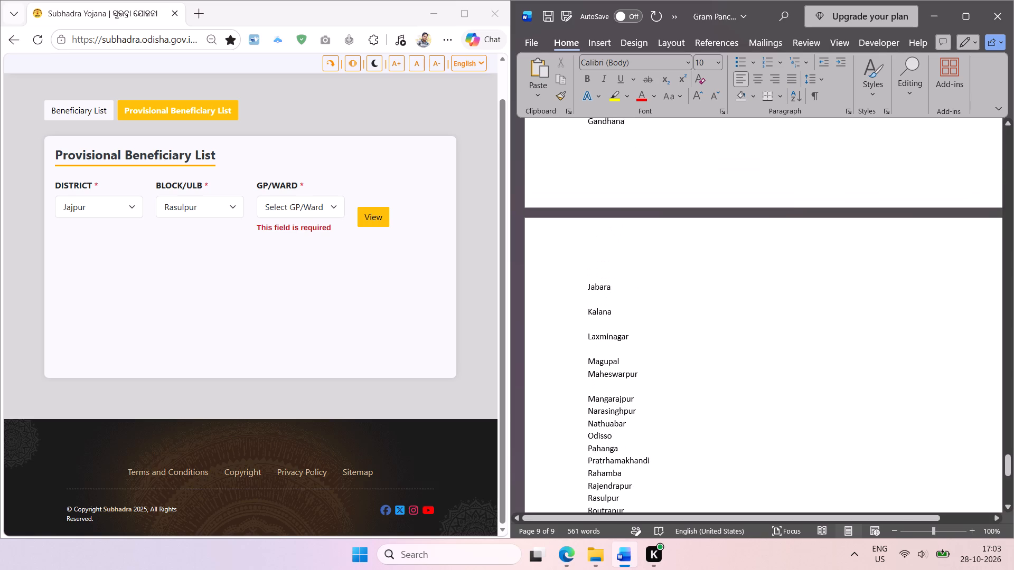
key("BackSpace")
key("Up")
key("Up")
key("BackSpace")
key("Up")
key("BackSpace")
key("Up")
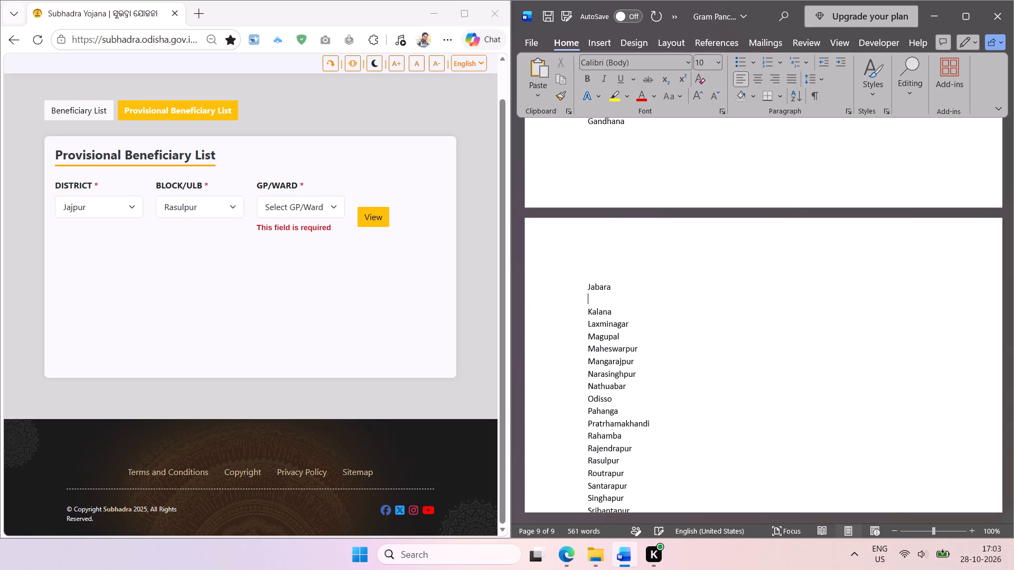
key("BackSpace")
Remove the blank lines between the names from Arthanga to Jabara.
scroll(646, 451, "up", 1)
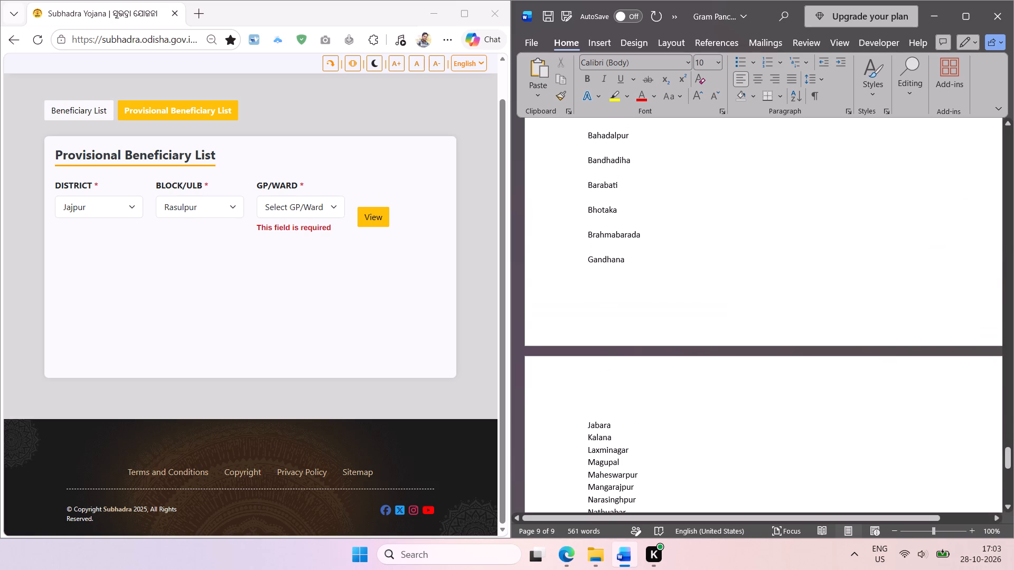
scroll(646, 451, "up", 1)
key("Up")
key("Up")
key("Up")
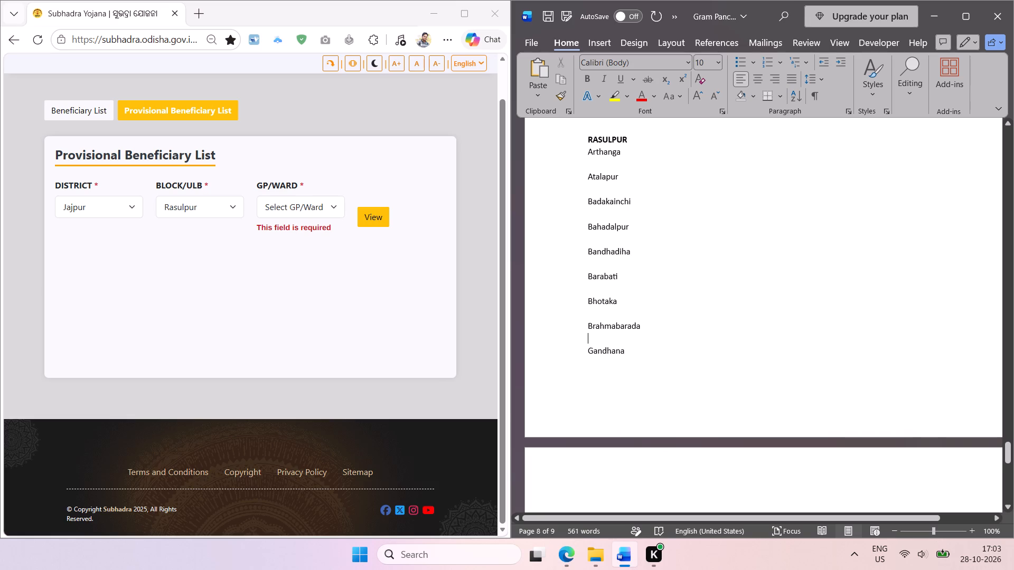
key("BackSpace")
key("Up")
key("BackSpace")
key("Up")
key("BackSpace")
key("Up")
key("BackSpace")
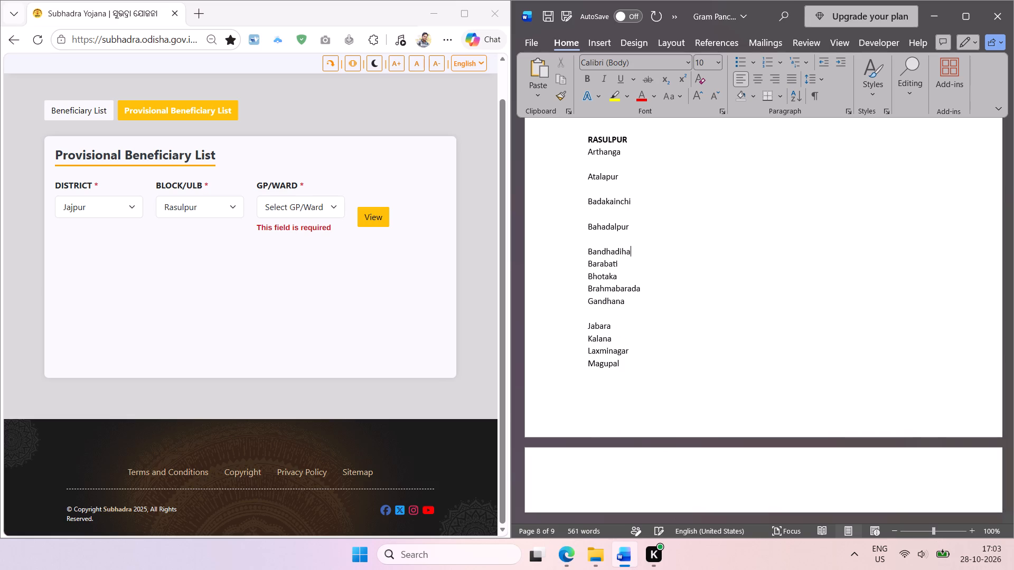
key("Up")
key("BackSpace")
key("Up")
key("BackSpace")
key("Up")
key("BackSpace")
key("Up")
key("BackSpace")
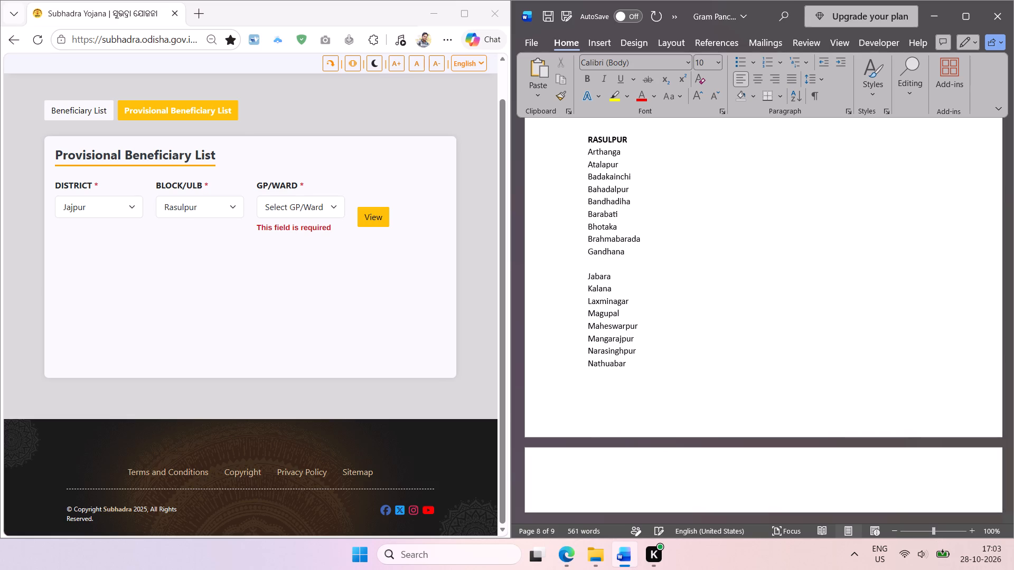
left_click(612, 268)
key("BackSpace")
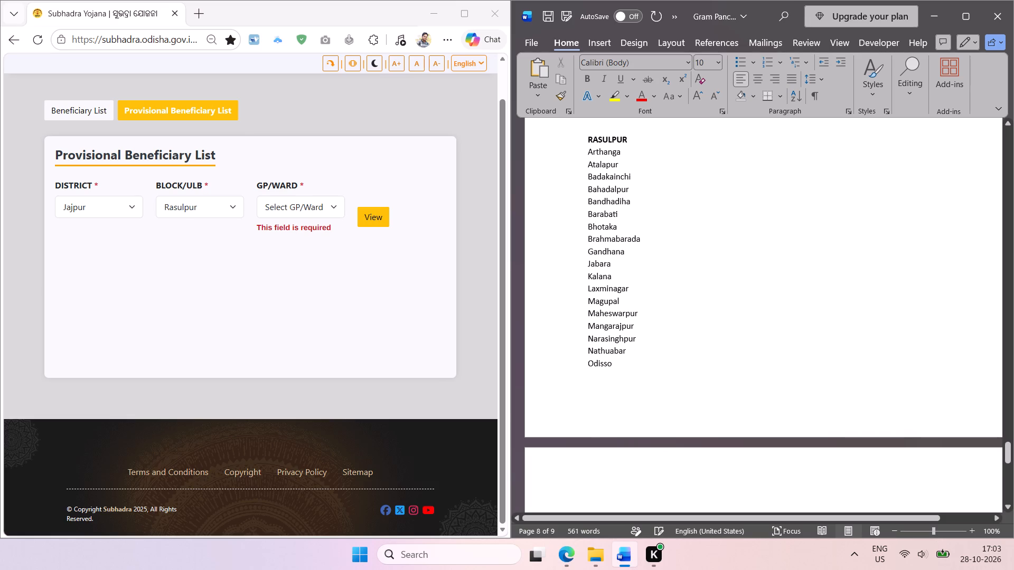
Insert a page break before the RASULPUR heading.
left_click(589, 138)
key("ctrl+Return")
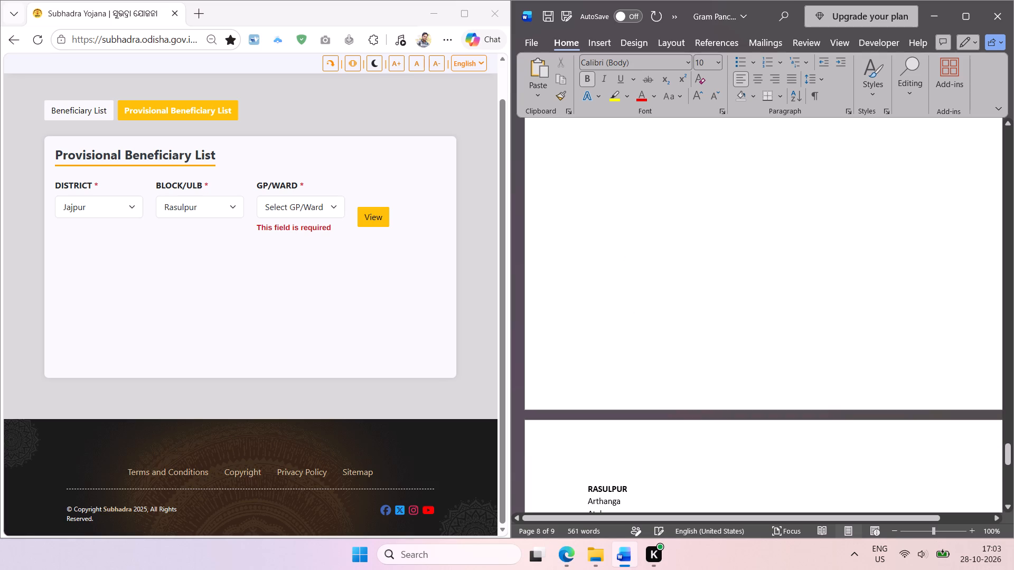
Sort the Rasulpur names from Arthanga to Tikarpada alphabetically in ascending order.
scroll(748, 252, "down", 2)
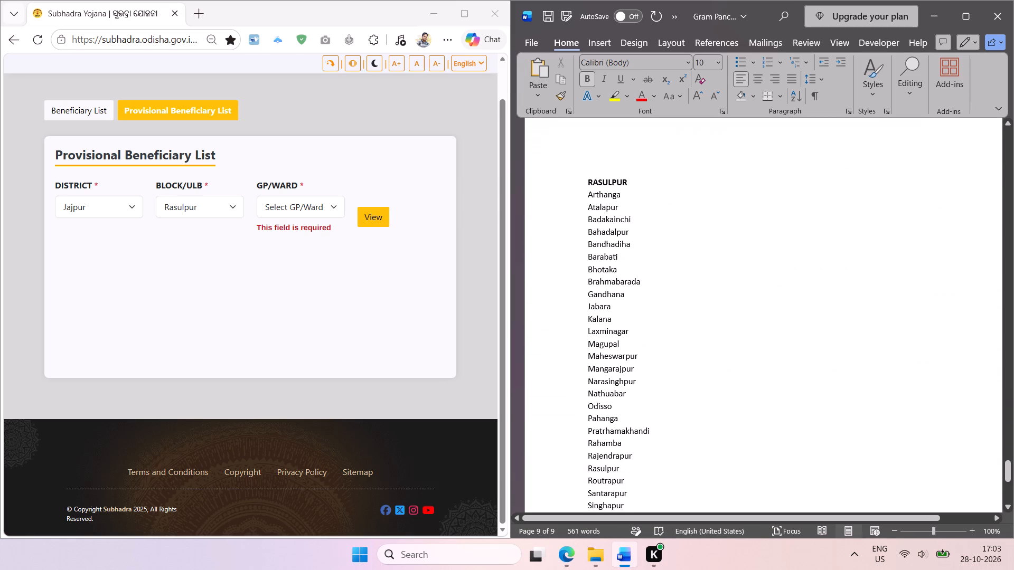
scroll(742, 321, "down", 2)
left_click(590, 161)
scroll(646, 236, "down", 1)
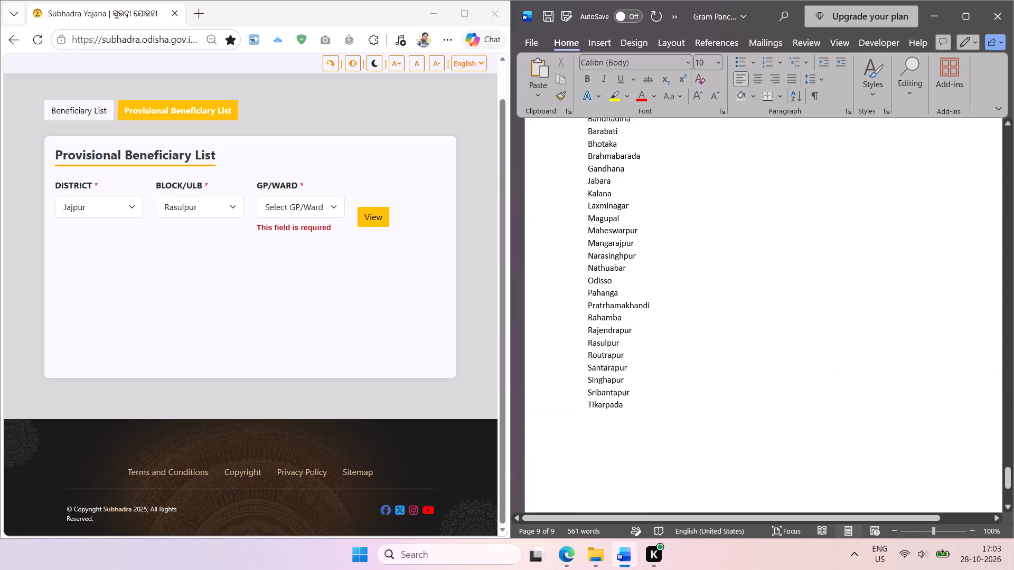
scroll(664, 293, "down", 1)
left_click(625, 338, "shift")
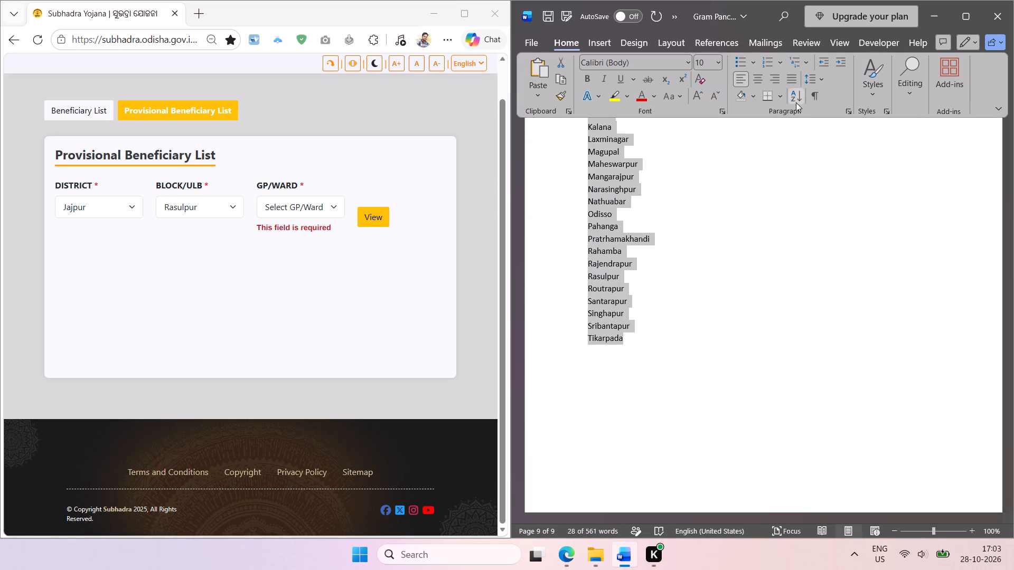
left_click(795, 99)
key("Return")
Number the sorted Rasulpur names and reduce the list's indent to line up with the heading.
left_click(767, 60)
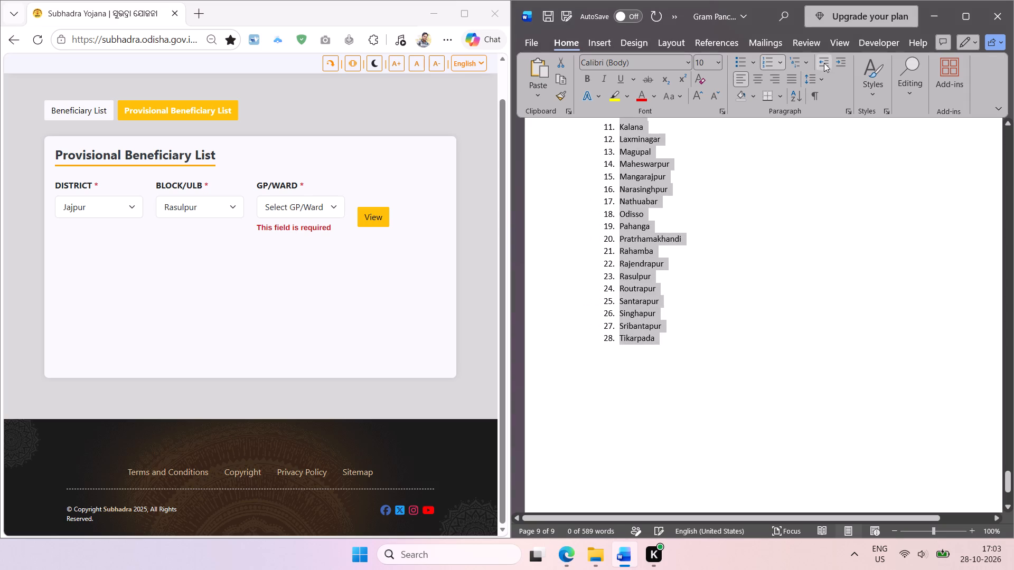
left_click(824, 66)
left_click(677, 229)
Copy the RASULPUR heading and paste it below the Rasulpur list, separated by a blank line.
scroll(671, 227, "up", 2)
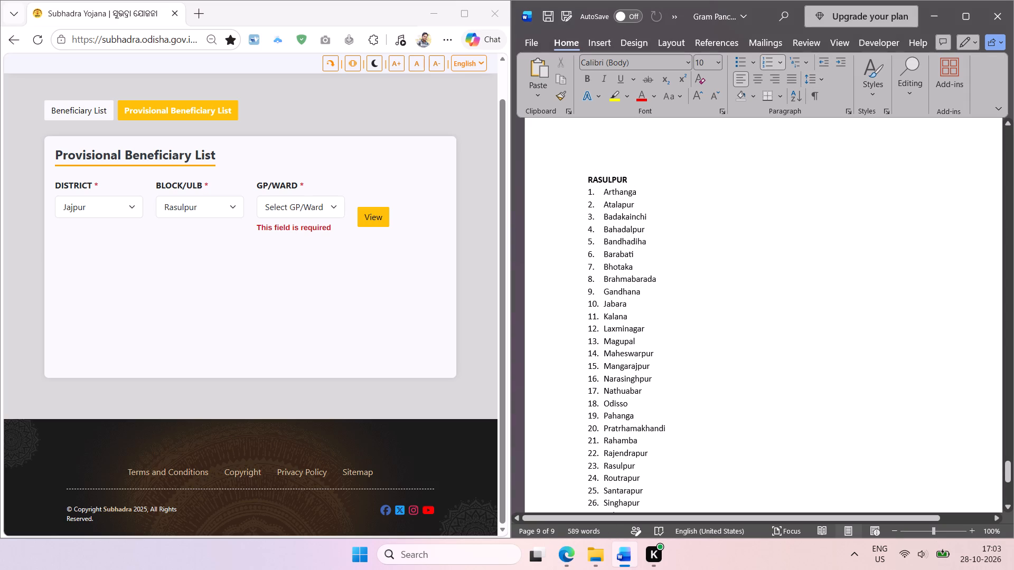
double_click(618, 179)
key("ctrl+c")
scroll(675, 354, "down", 2)
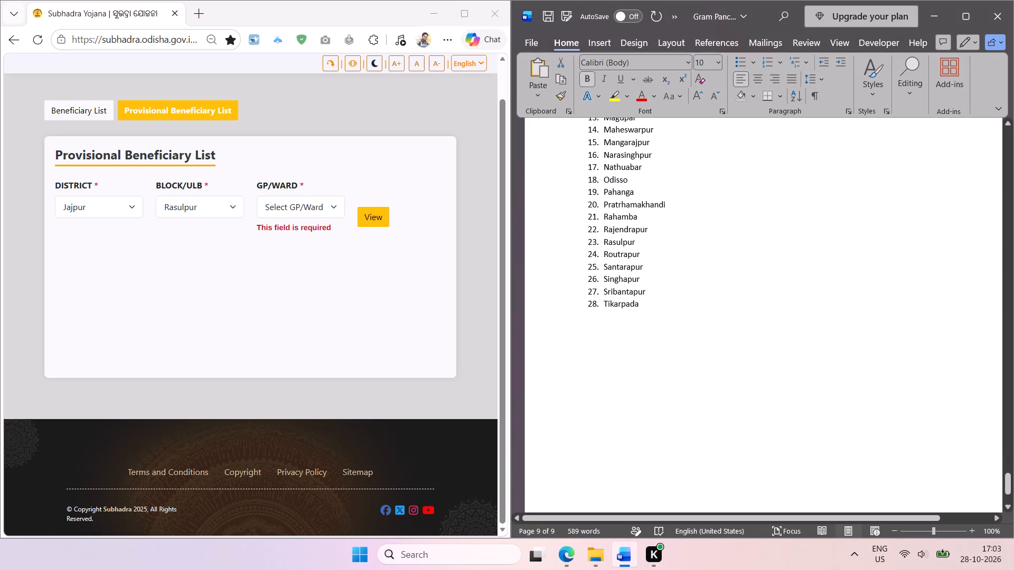
left_click(642, 303)
key("Return")
key("Return")
key("Return")
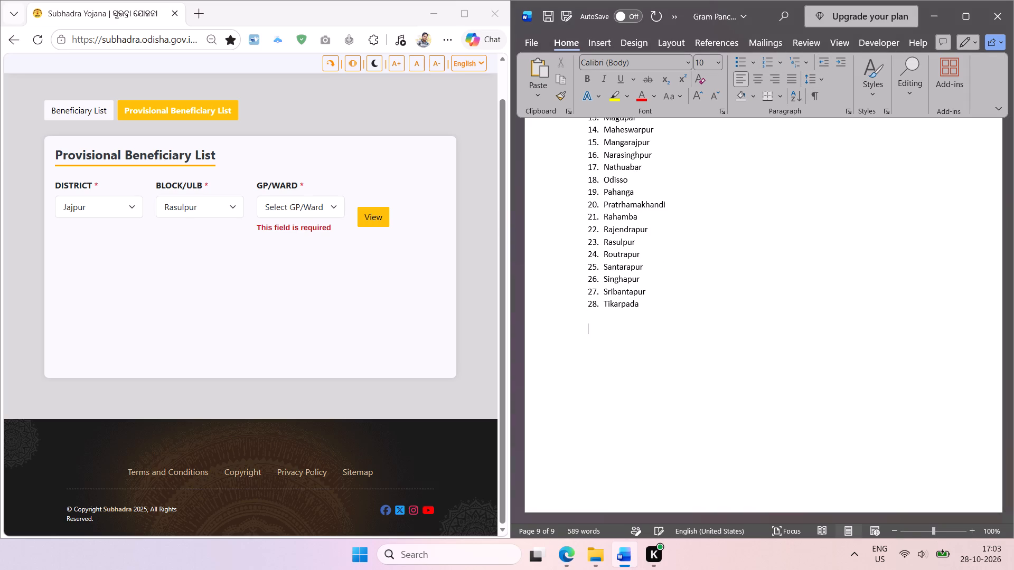
key("ctrl+v")
scroll(651, 305, "down", 2)
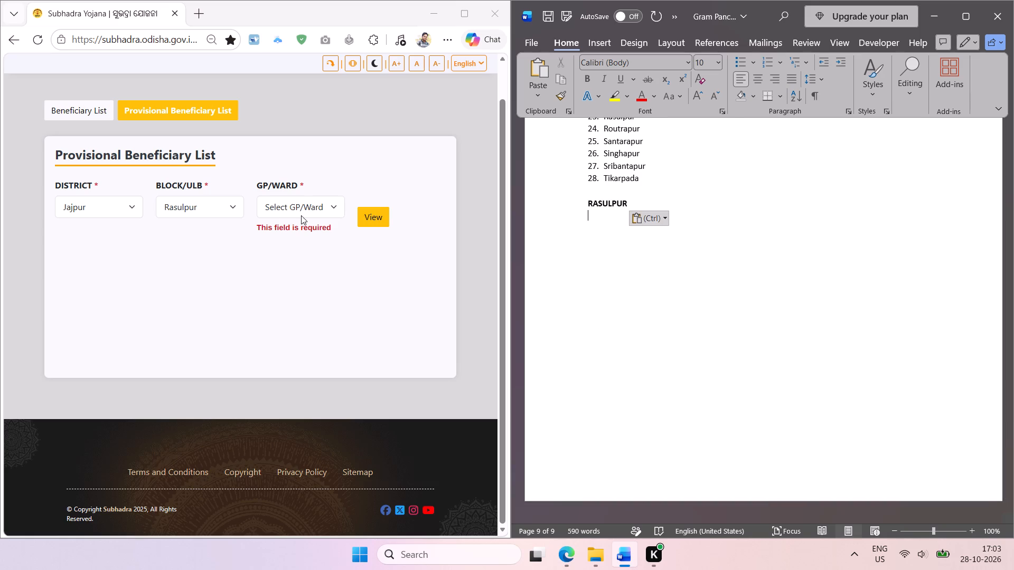
Switch to the Subhadra portal in the browser and set the block to Sukinda.
left_click(233, 206)
left_click(206, 406)
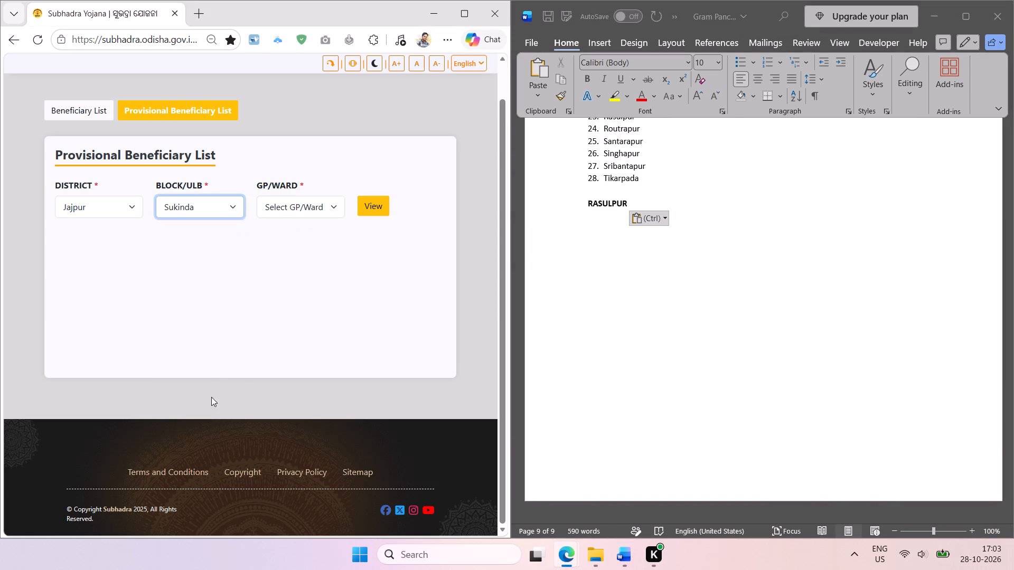
left_click(227, 294)
Capture the block name Sukinda as text and replace the copied RASULPUR heading in the Word document with SUKINDA in capitals.
key("shift+super+t")
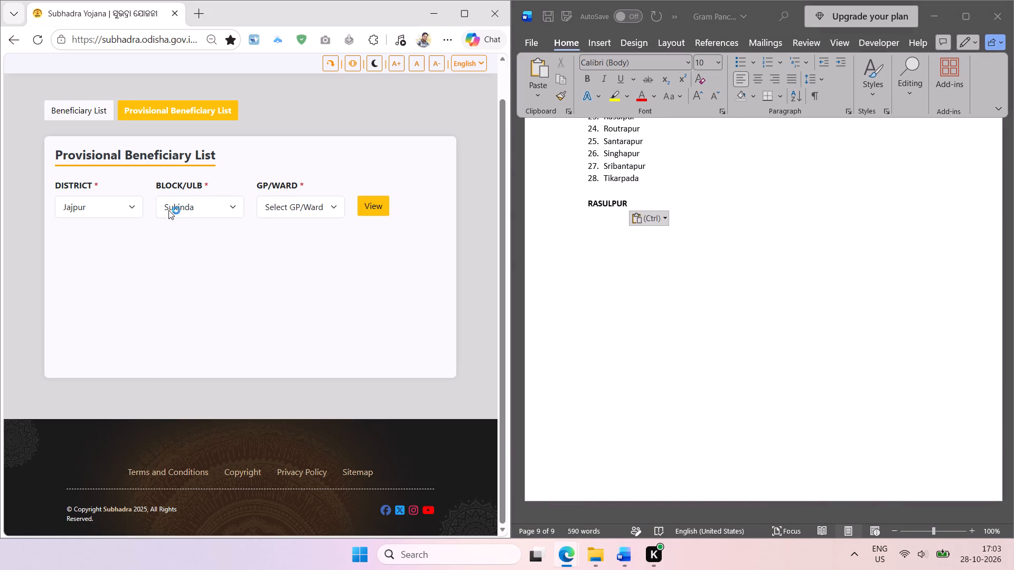
left_click_drag(163, 198, 224, 248)
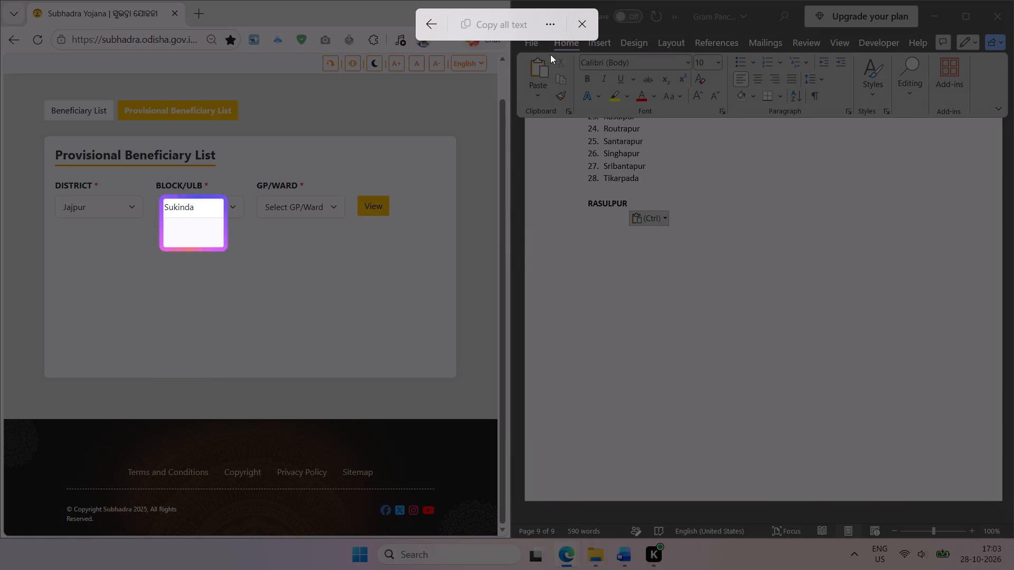
left_click(508, 23)
left_click(615, 213)
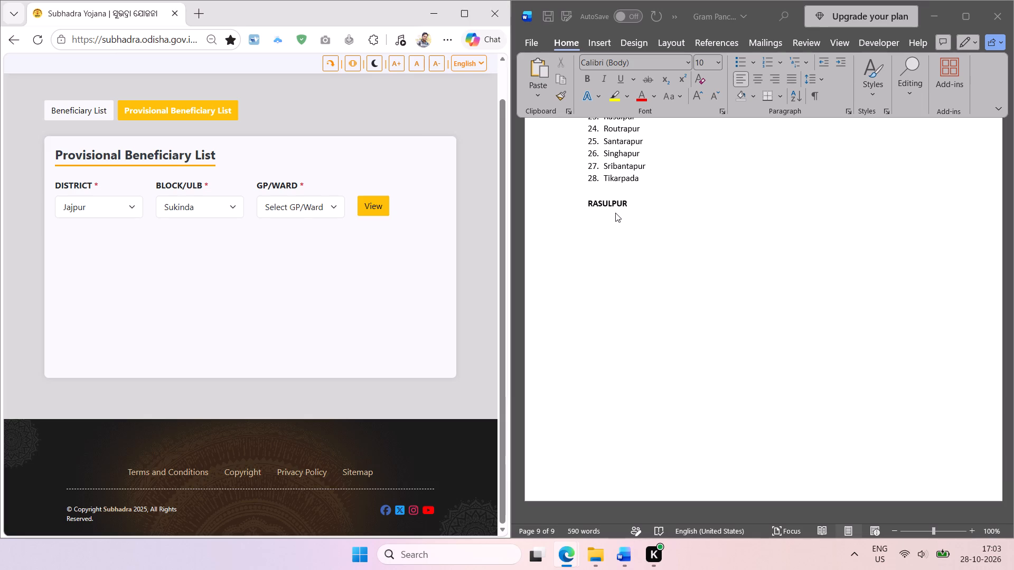
double_click(614, 204)
key("ctrl+v")
key("shift+F3")
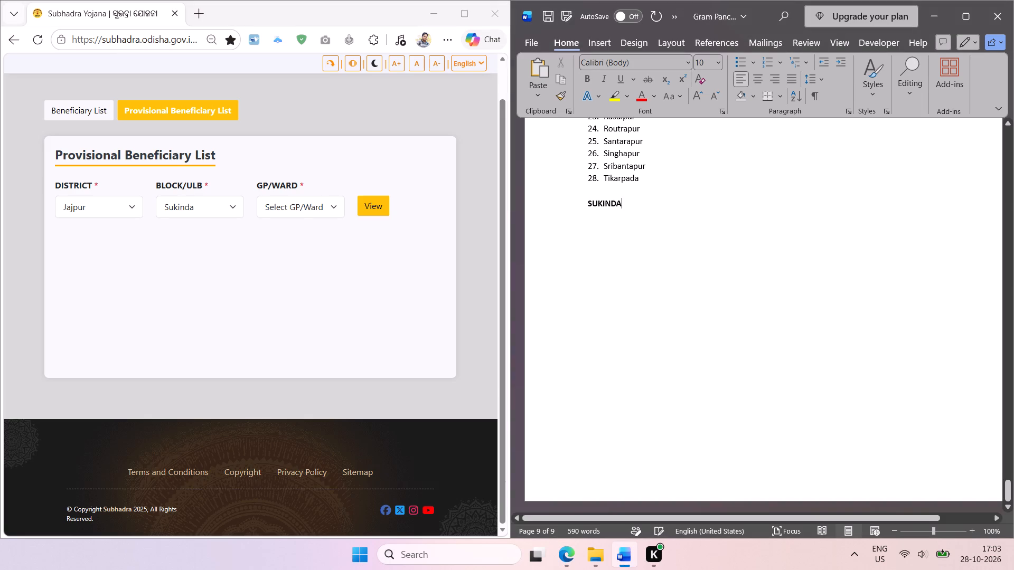
key("Return")
Capture the portal's Sukinda GP/Ward names from Ampolba to Matibari as text and paste them under the SUKINDA heading.
left_click(324, 209)
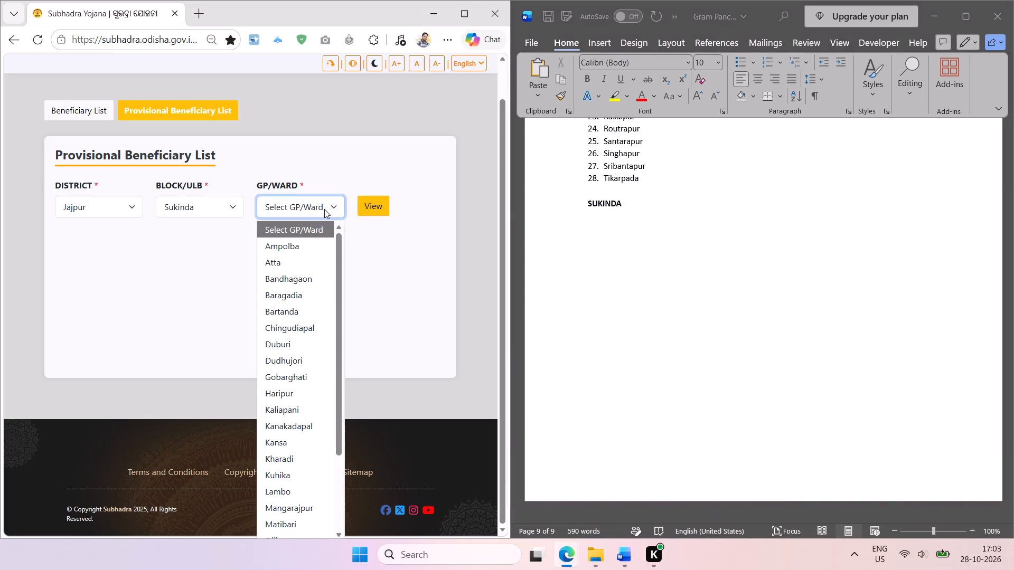
key("shift+super+t")
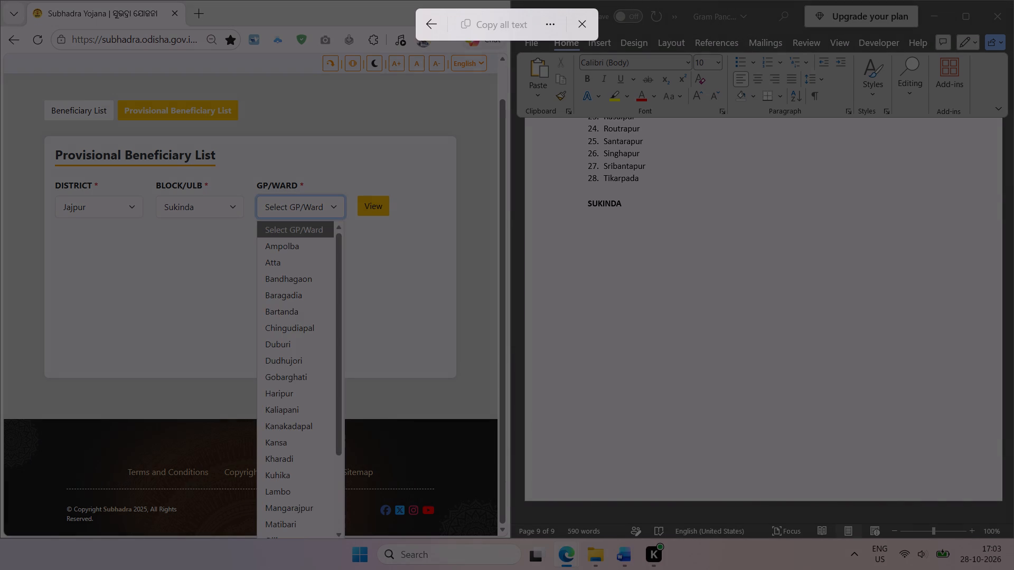
left_click_drag(259, 240, 336, 536)
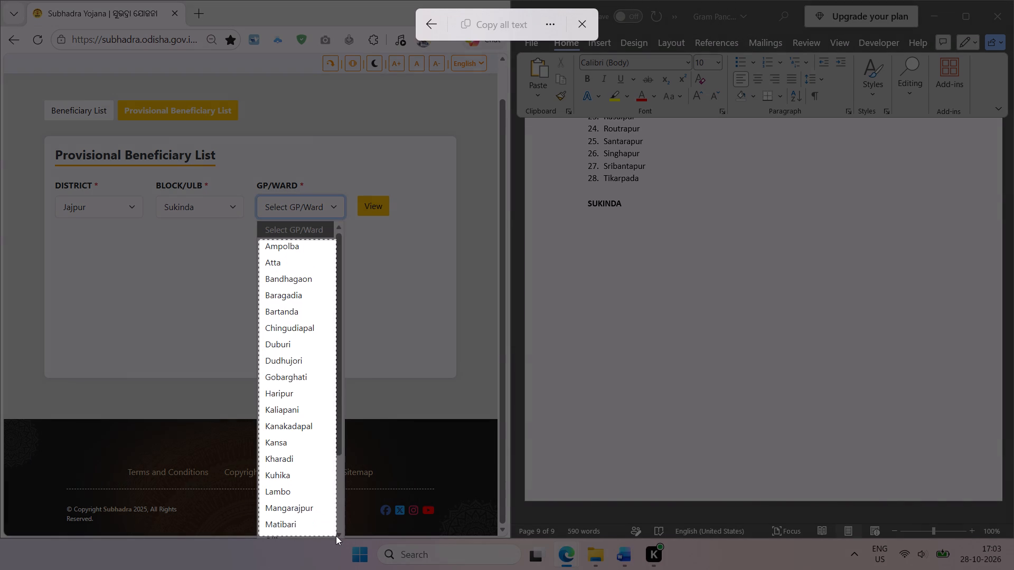
left_click_drag(336, 536, 336, 534)
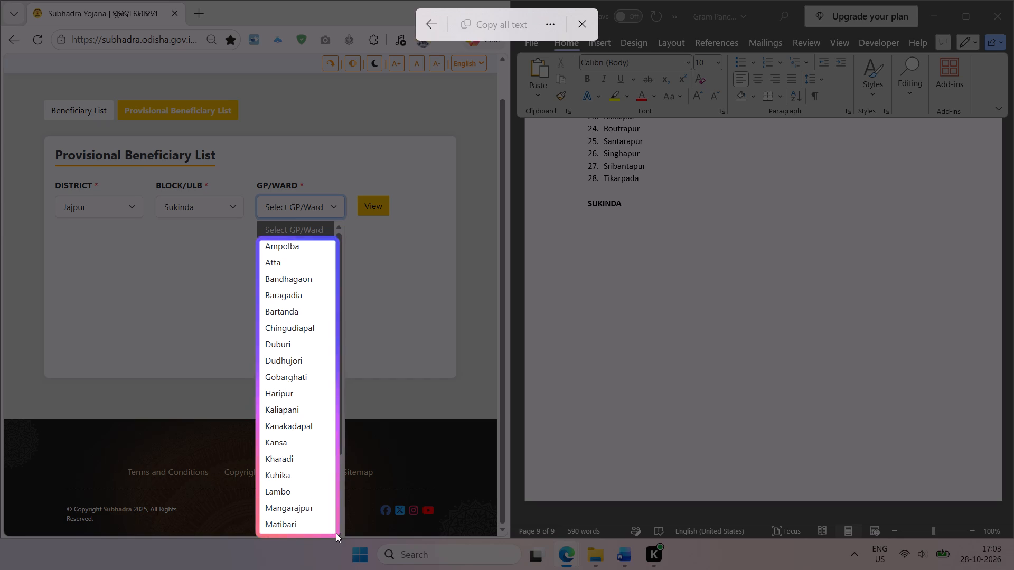
left_click(494, 30)
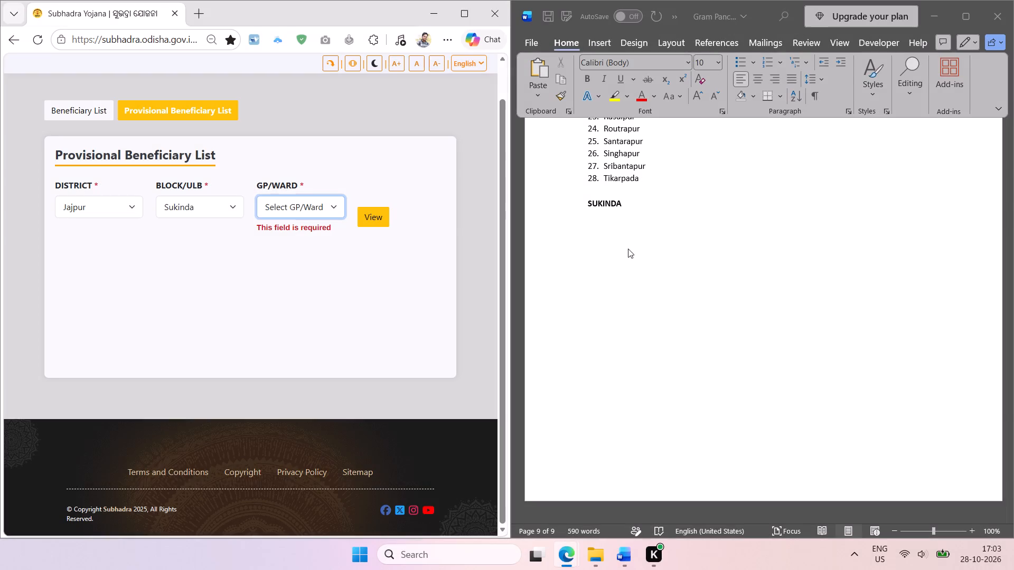
left_click(606, 211)
key("ctrl+v")
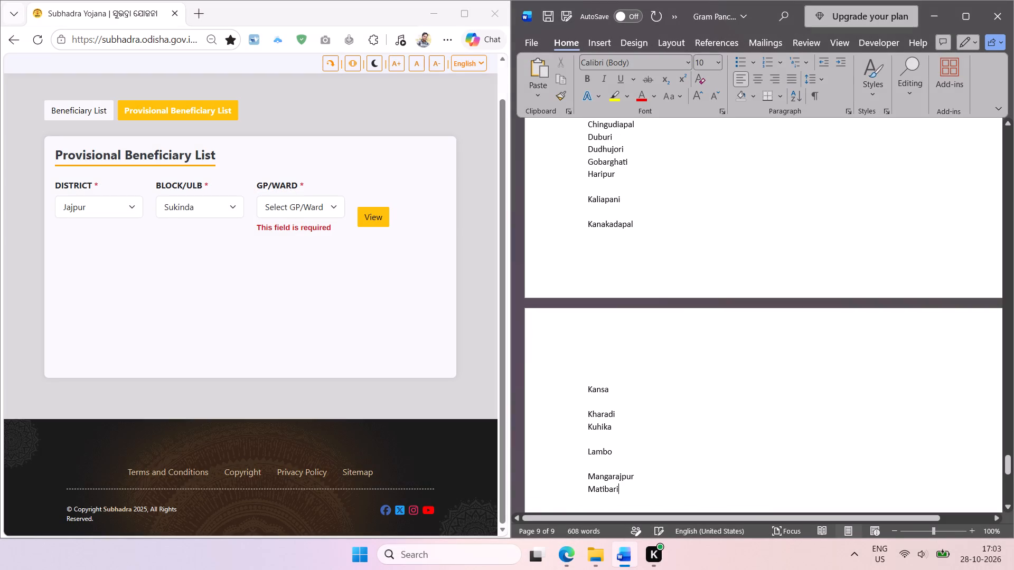
Capture the GP/Ward names from Matibari to Sukindagarh as text and append them to the end of the Sukinda list.
left_click(329, 206)
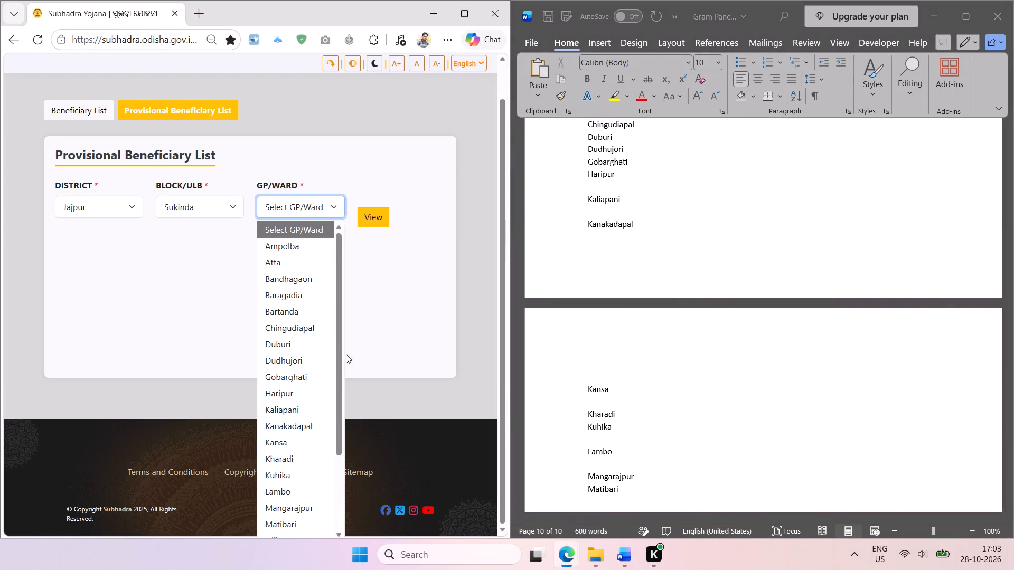
left_click_drag(340, 313, 345, 452)
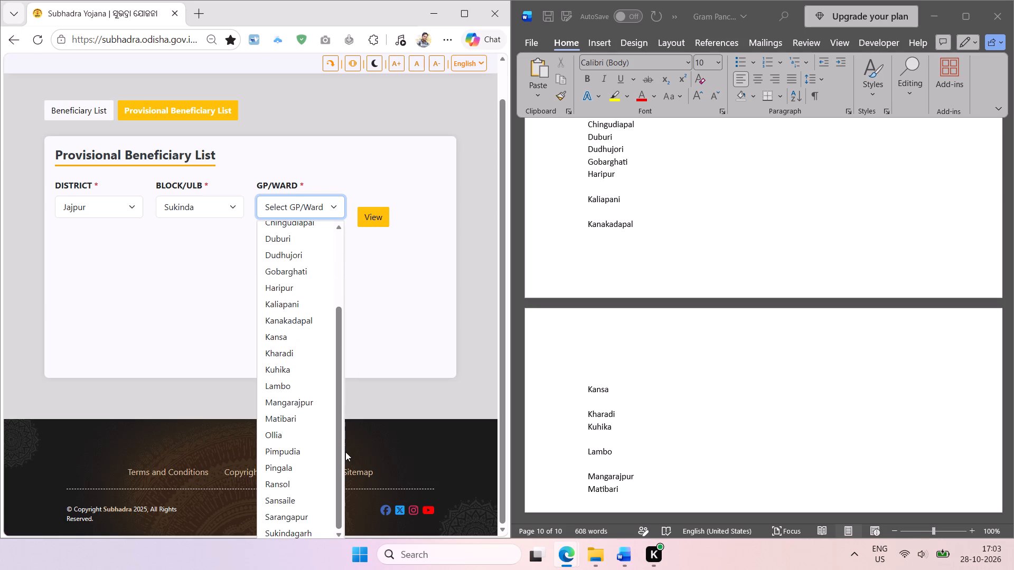
key("shift+super+t")
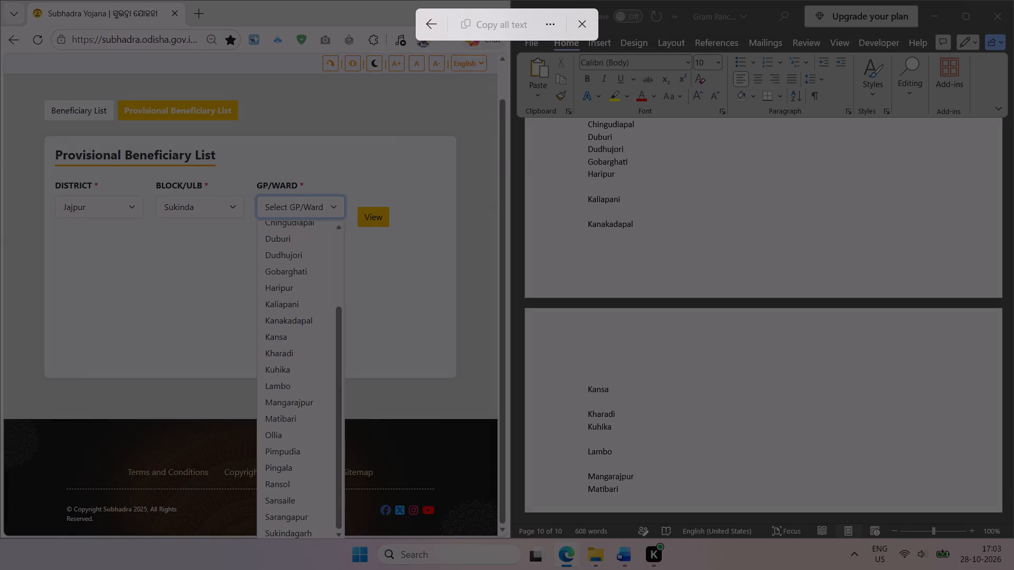
left_click_drag(259, 412, 324, 544)
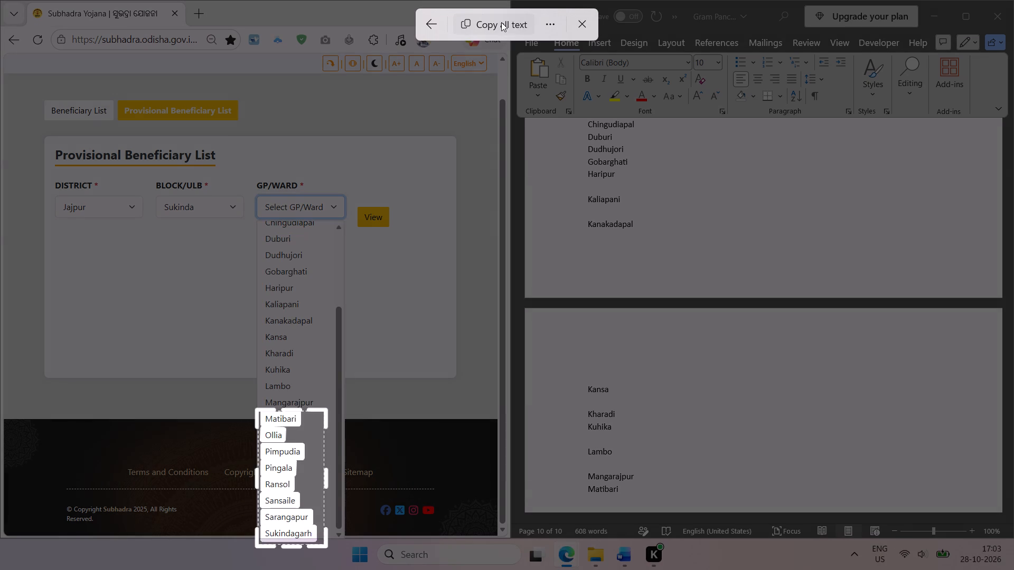
left_click(501, 22)
left_click(635, 381)
scroll(633, 380, "down", 1)
left_click(621, 308)
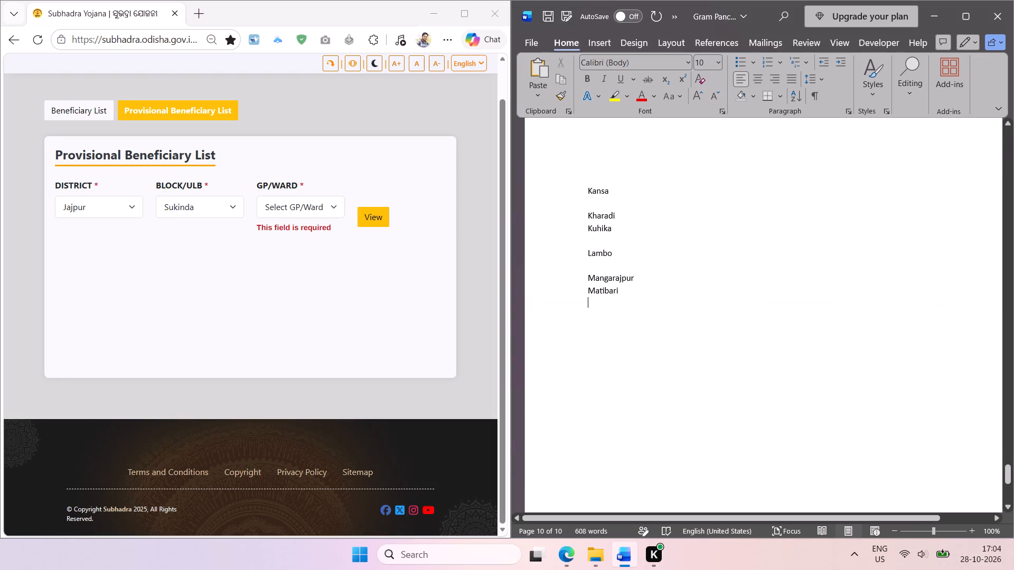
key("Return")
key("ctrl+v")
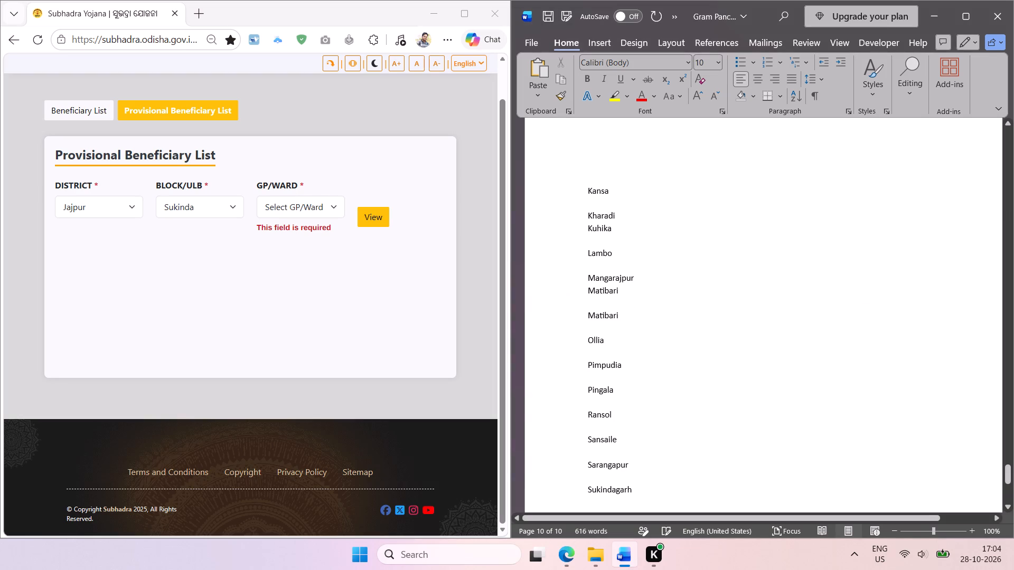
Delete the duplicate Matibari entry from the Sukinda list.
double_click(606, 315)
key("BackSpace")
Remove the blank lines between the names from Matibari to Sukindagarh.
left_click(615, 467)
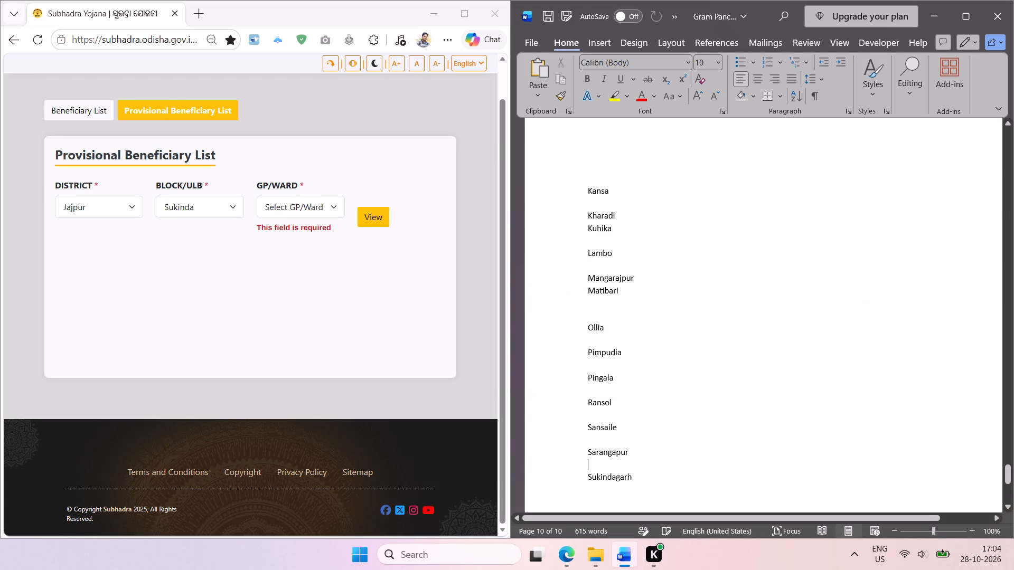
key("BackSpace")
key("Up")
key("BackSpace")
key("Up")
key("BackSpace")
key("Up")
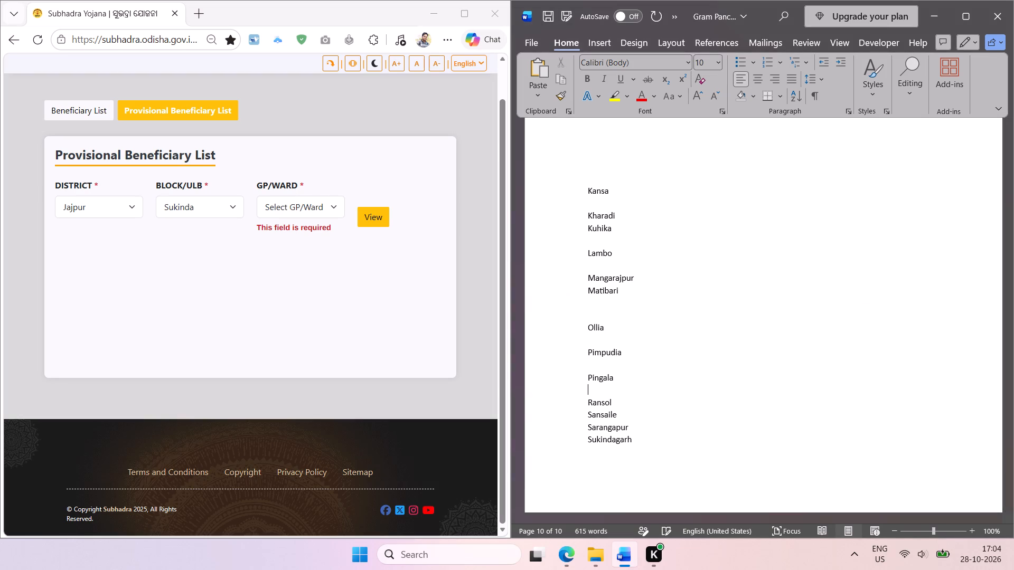
key("BackSpace")
key("Up")
key("BackSpace")
key("Up")
key("BackSpace")
key("Up")
key("BackSpace")
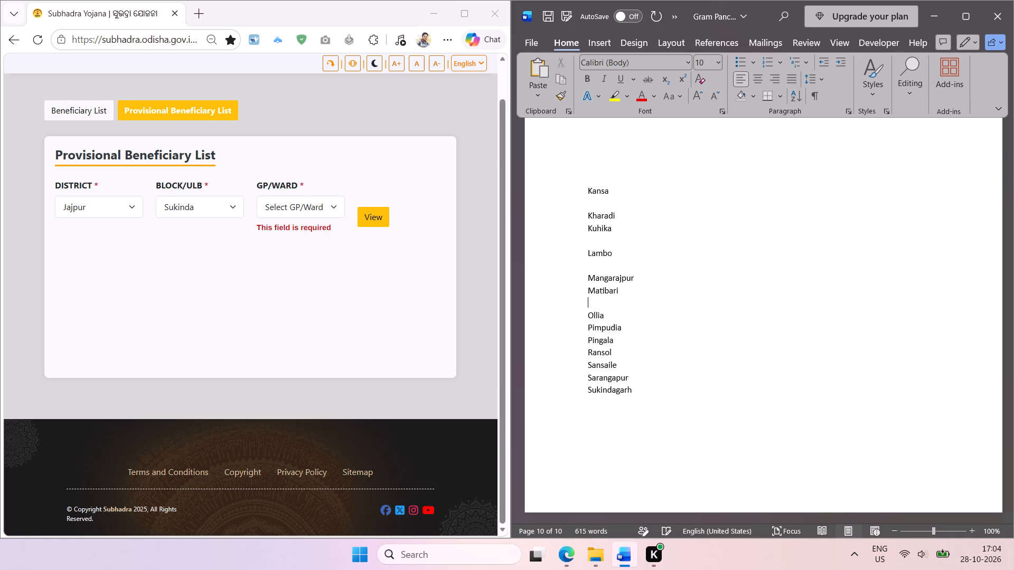
key("BackSpace")
key("Up")
key("BackSpace")
key("ctrl+z")
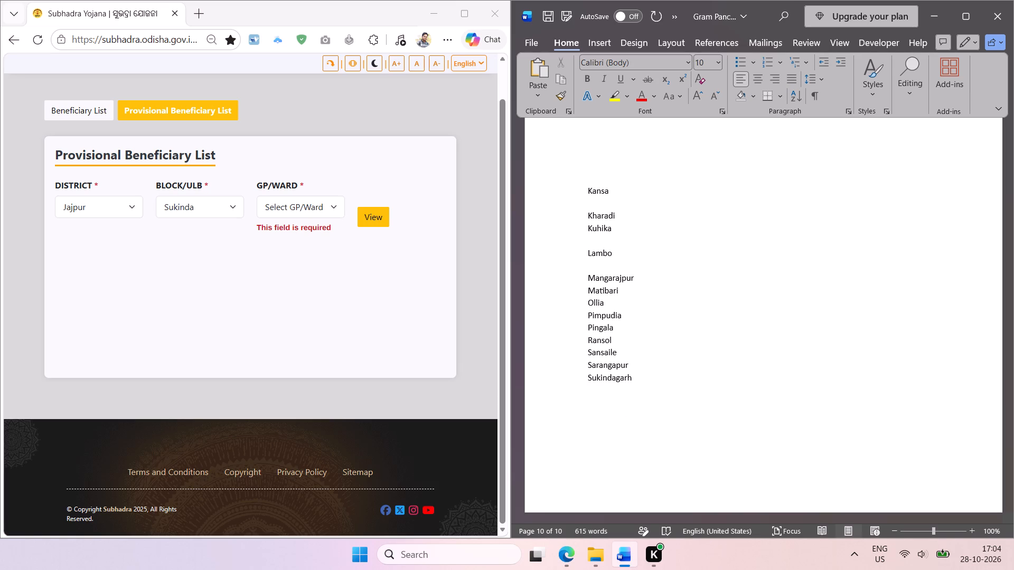
Remove the blank lines between the names from Kanakadapal to Mangarajpur.
key("Up")
key("BackSpace")
key("Up")
key("BackSpace")
key("Up")
key("Up")
key("BackSpace")
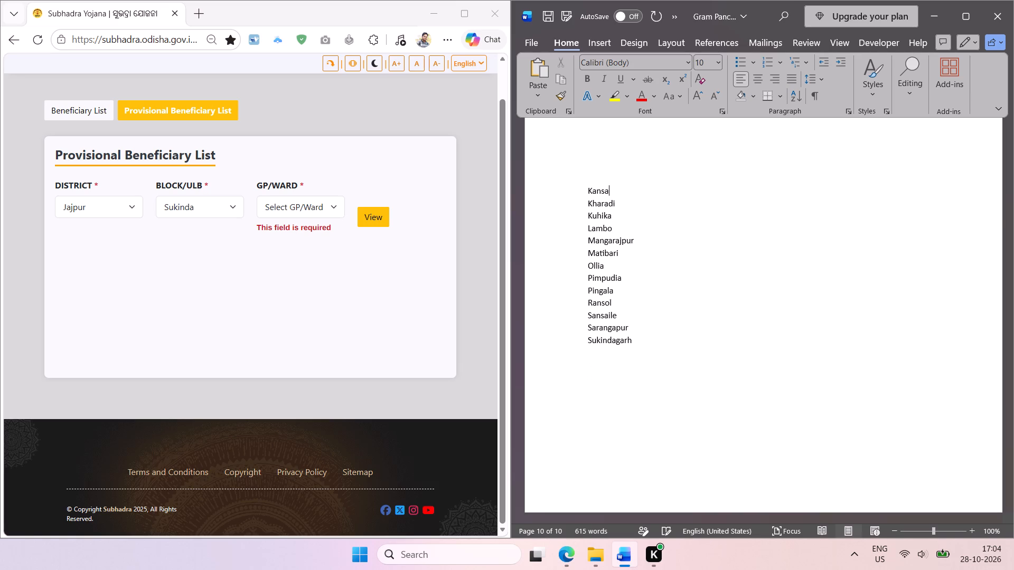
key("Up")
key("BackSpace")
Remove the blank lines between the names from Haripur to Kanakadapal.
scroll(776, 469, "up", 3)
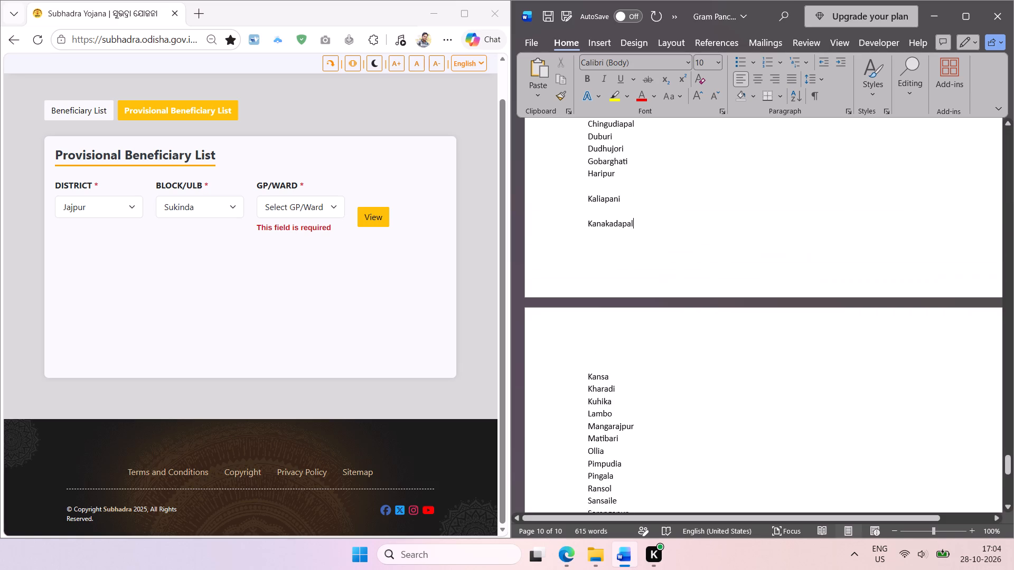
scroll(776, 469, "up", 1)
key("Up")
key("BackSpace")
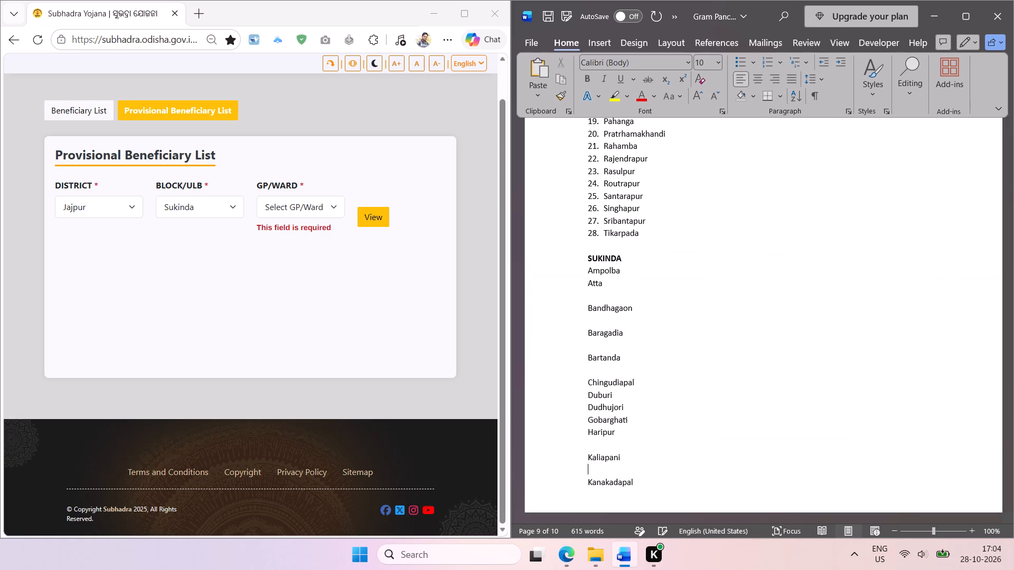
key("Up")
key("BackSpace")
key("BackSpace")
key("ctrl+z")
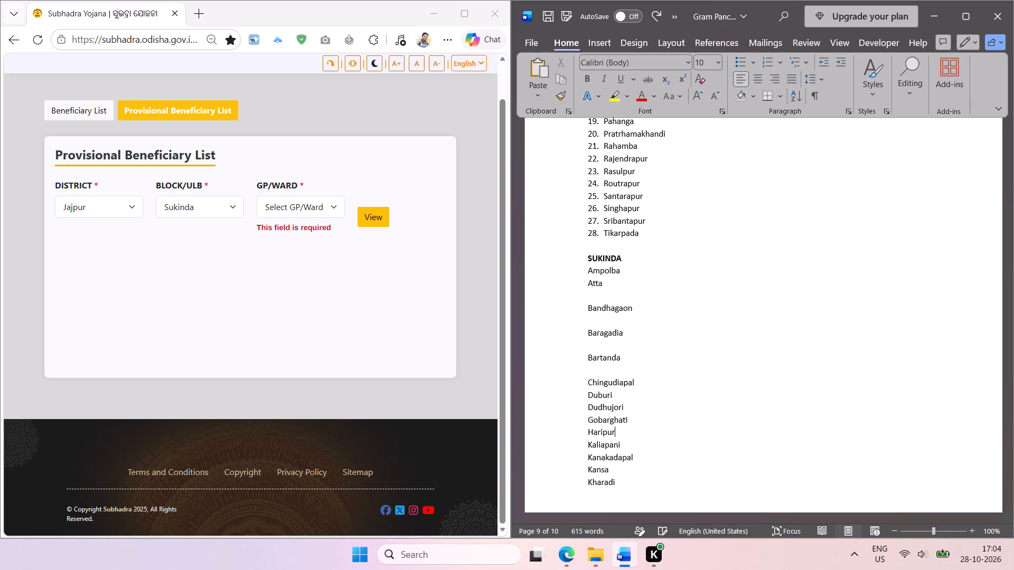
Remove the blank lines between the names from Atta to Chingudiapal.
key("Up")
key("Up")
key("Up")
key("Up")
key("Up")
key("BackSpace")
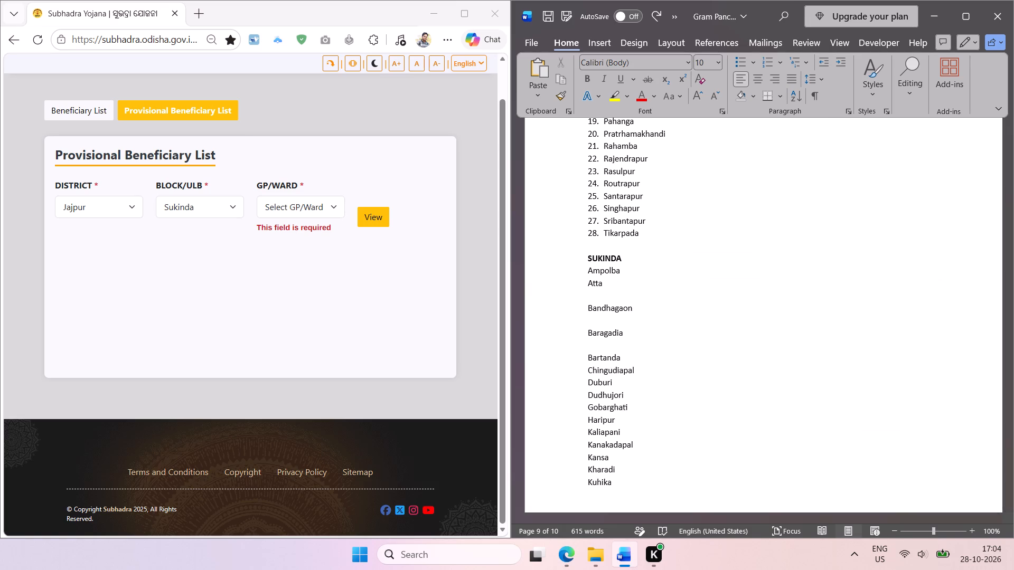
key("Up")
key("BackSpace")
key("Up")
key("BackSpace")
key("Up")
key("BackSpace")
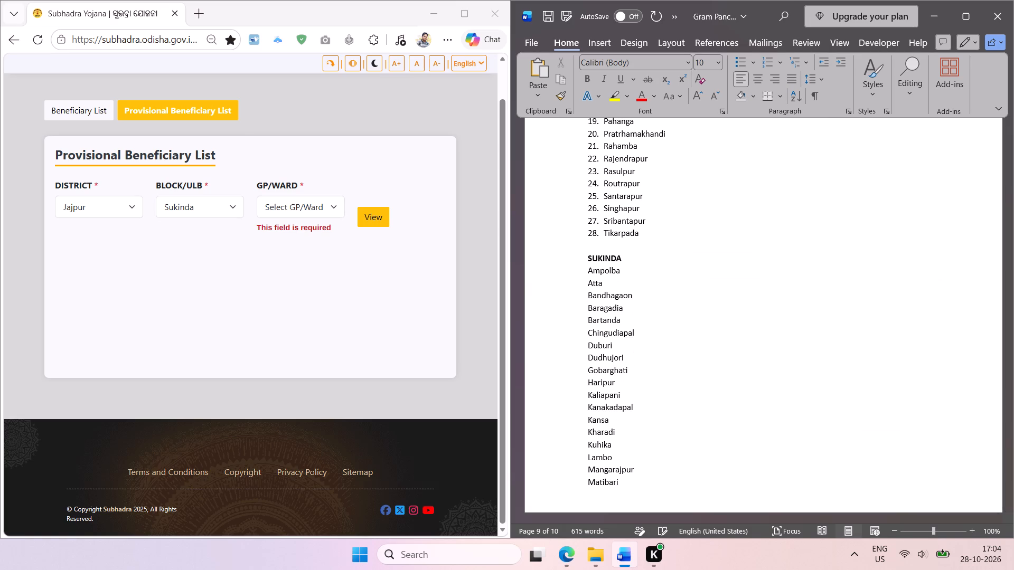
Insert a page break before the SUKINDA heading.
scroll(686, 315, "down", 1)
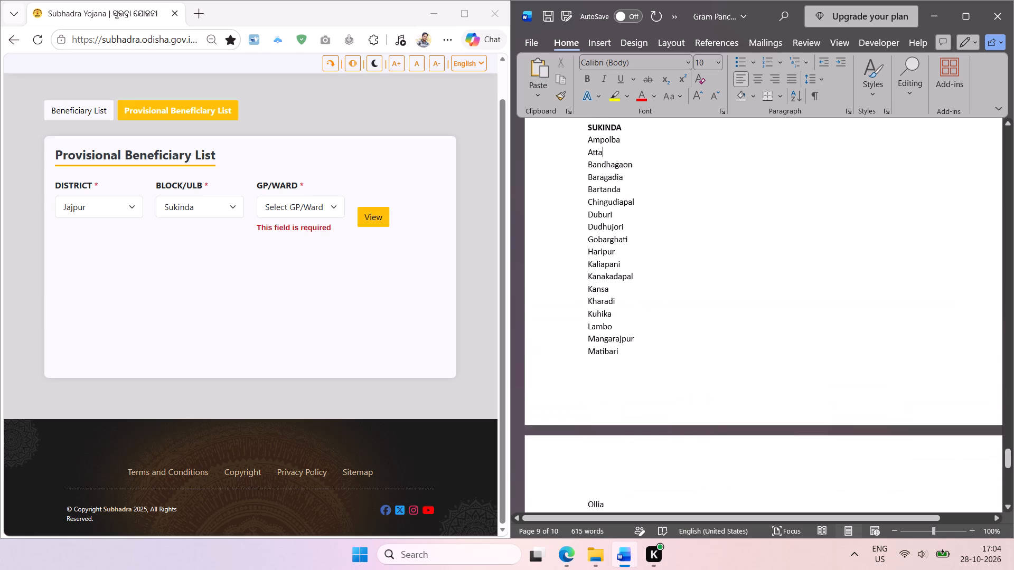
scroll(686, 315, "down", 1)
left_click(586, 229)
key("ctrl+Return")
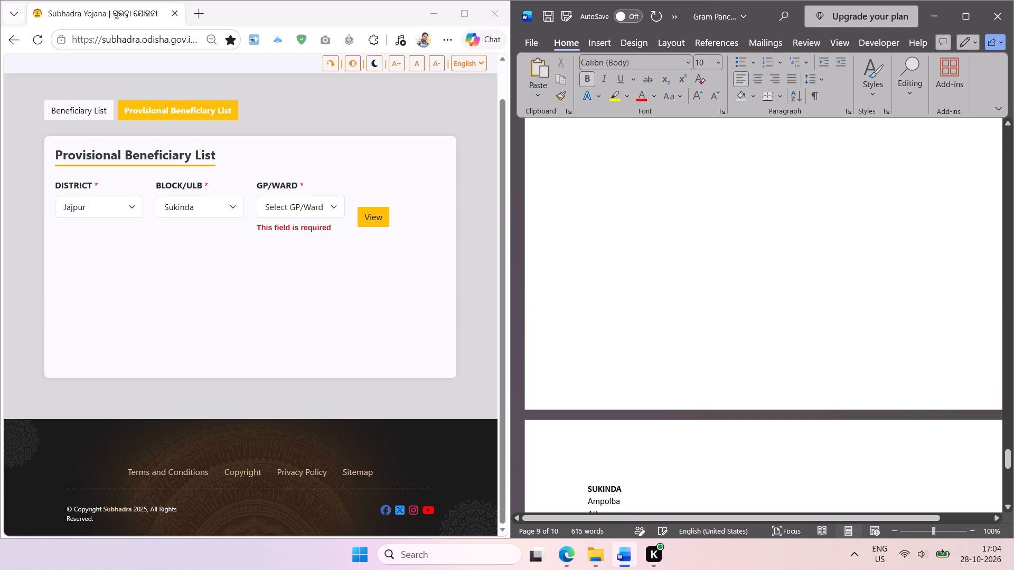
Sort the Sukinda names from Ampolba to Sukindagarh alphabetically in ascending order.
scroll(704, 248, "down", 4)
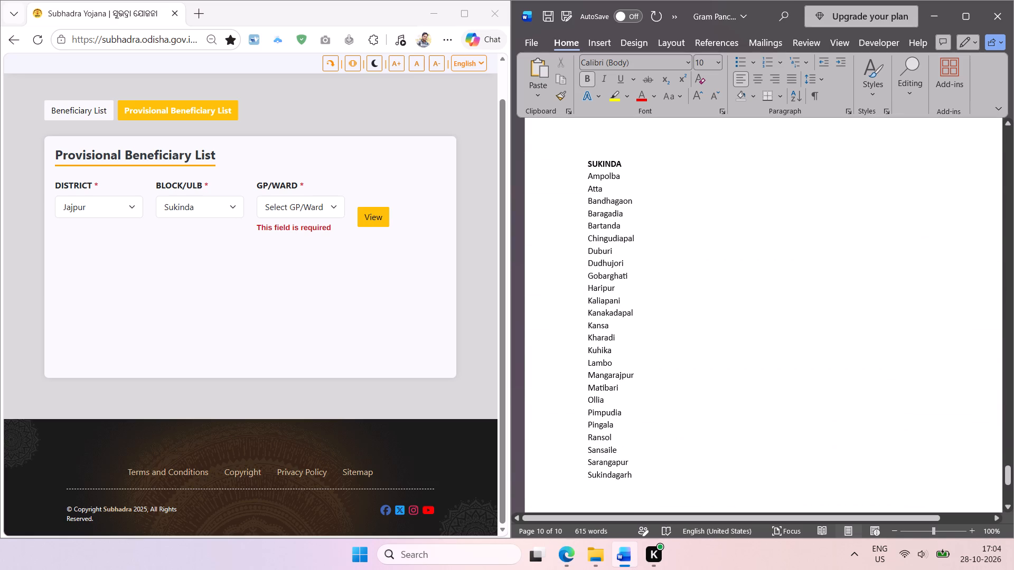
left_click(588, 175)
scroll(632, 228, "down", 1)
left_click(632, 398, "shift")
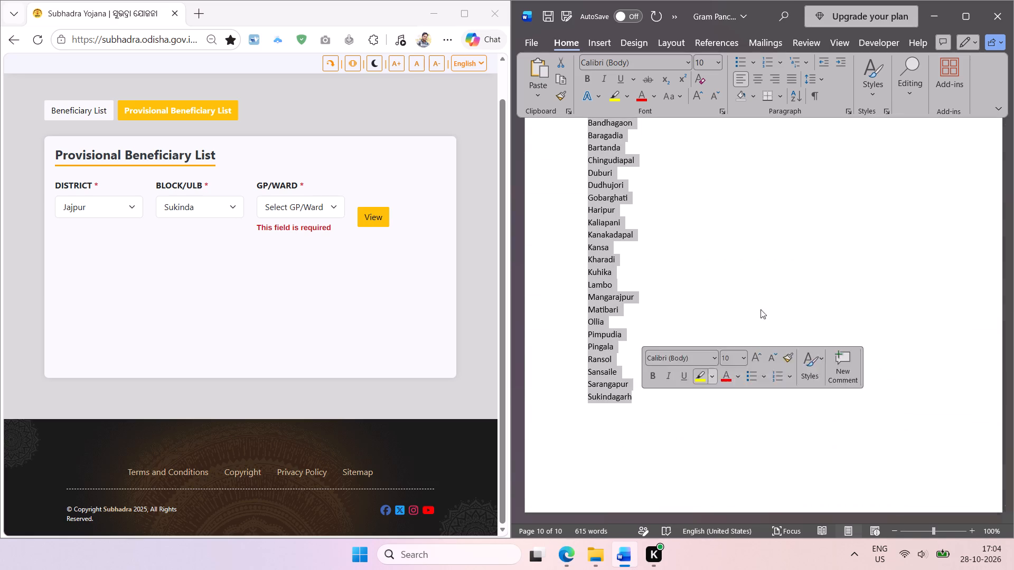
left_click(798, 99)
key("Return")
Number the sorted Sukinda names and reduce the list's indent to line up with the heading.
left_click(768, 61)
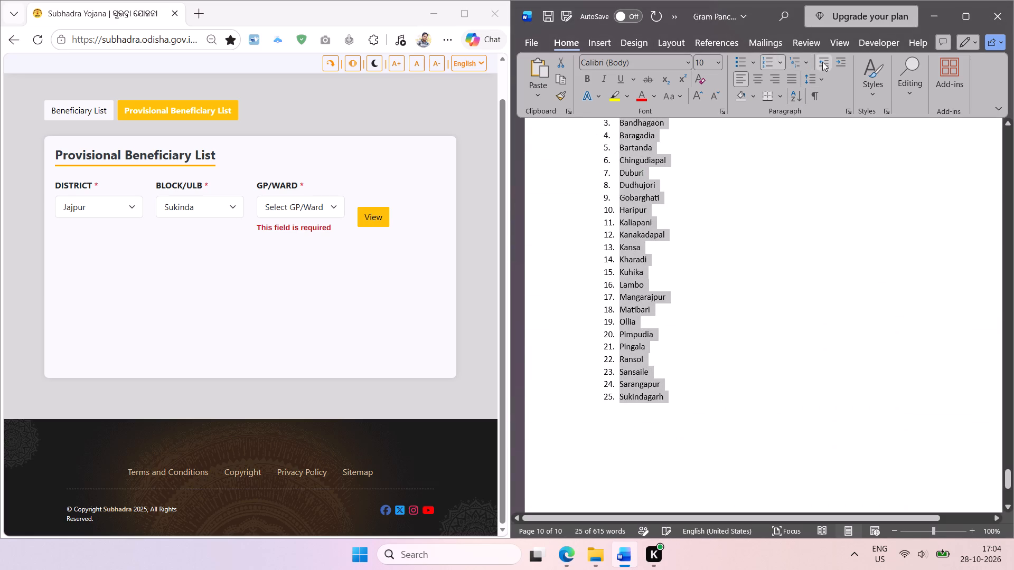
left_click(823, 61)
left_click(722, 279)
Compare the SUKINDA heading with the portal's block list to check whether any Jajpur district blocks remain.
scroll(717, 275, "up", 1)
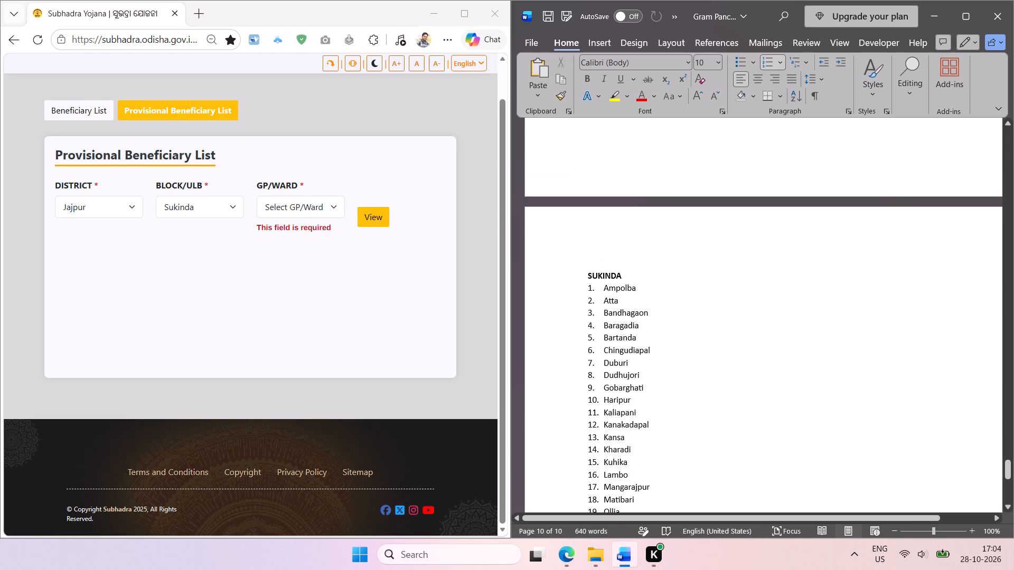
double_click(606, 277)
left_click(218, 205)
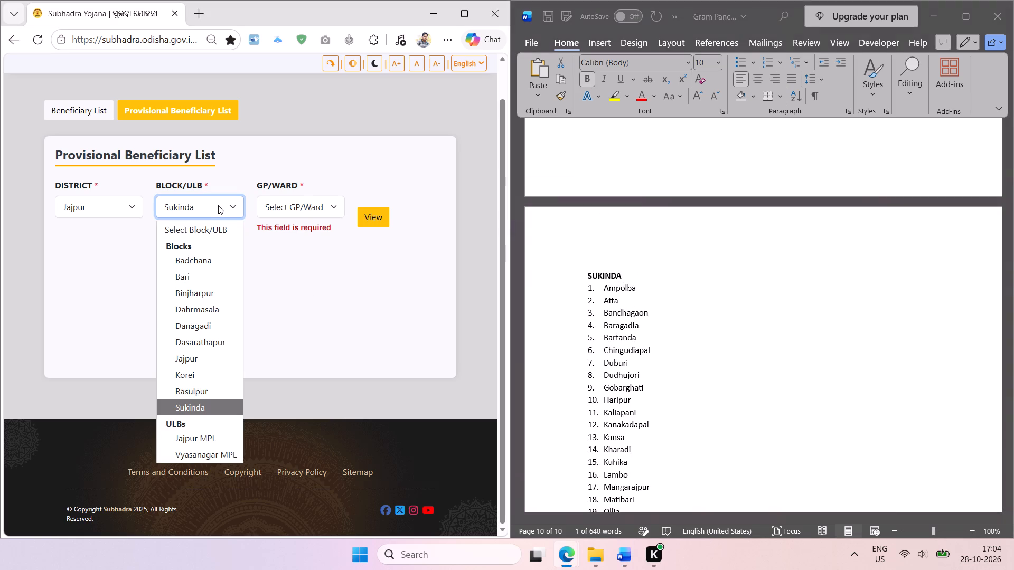
left_click(218, 205)
left_click(662, 302)
left_click(670, 291)
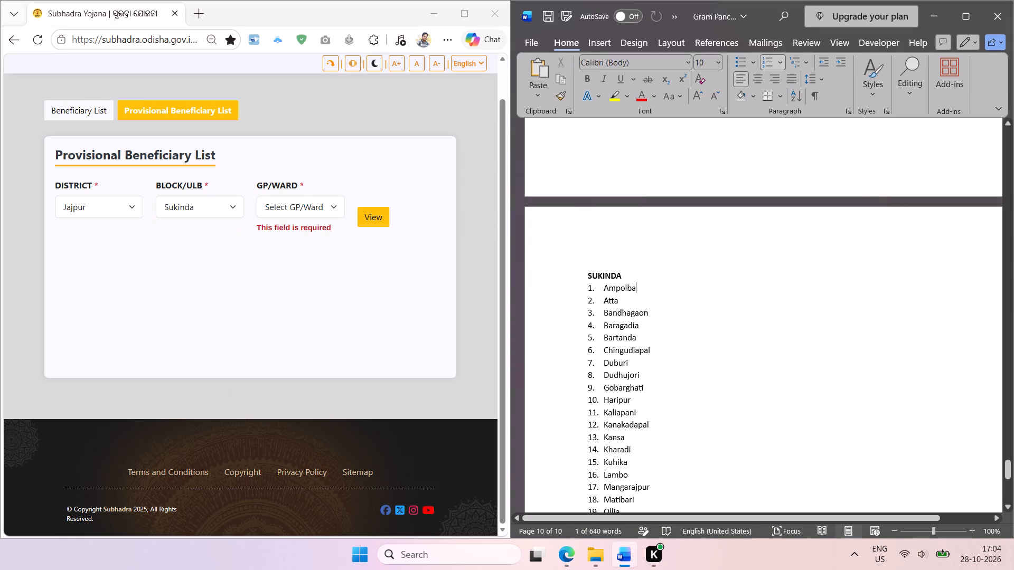
Save the Gram Panchayat document and close it.
key("ctrl+s")
left_click(1001, 21)
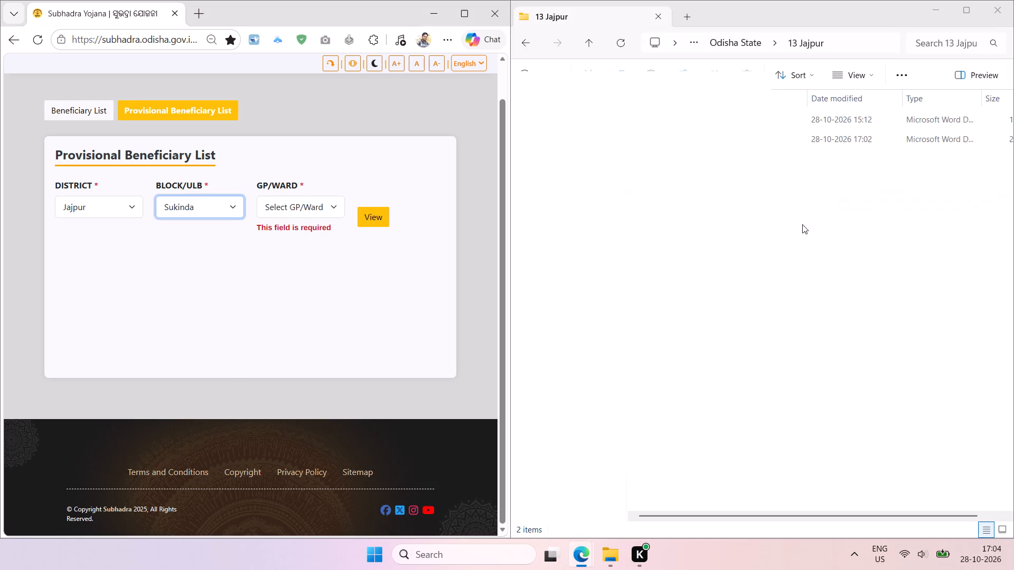
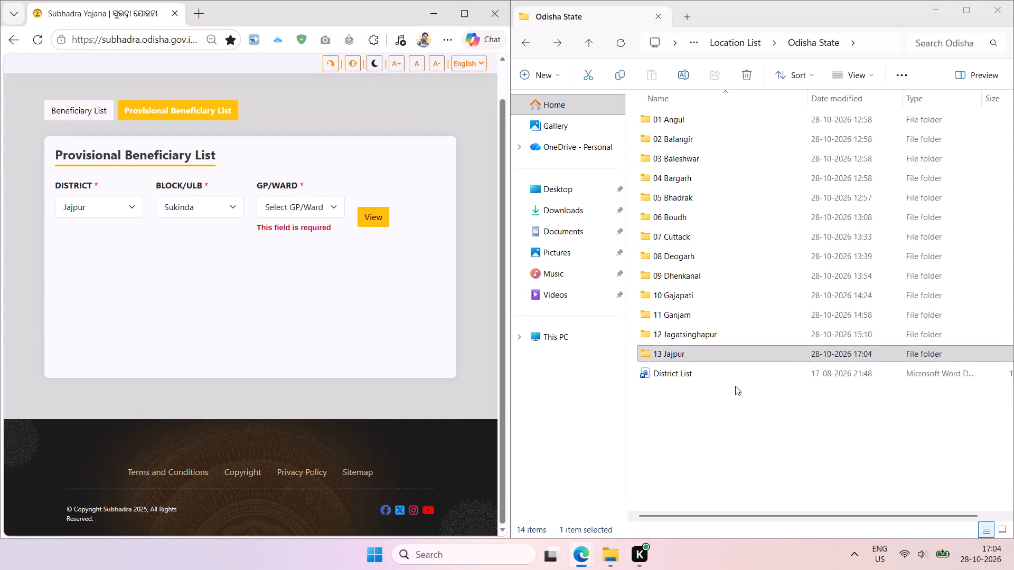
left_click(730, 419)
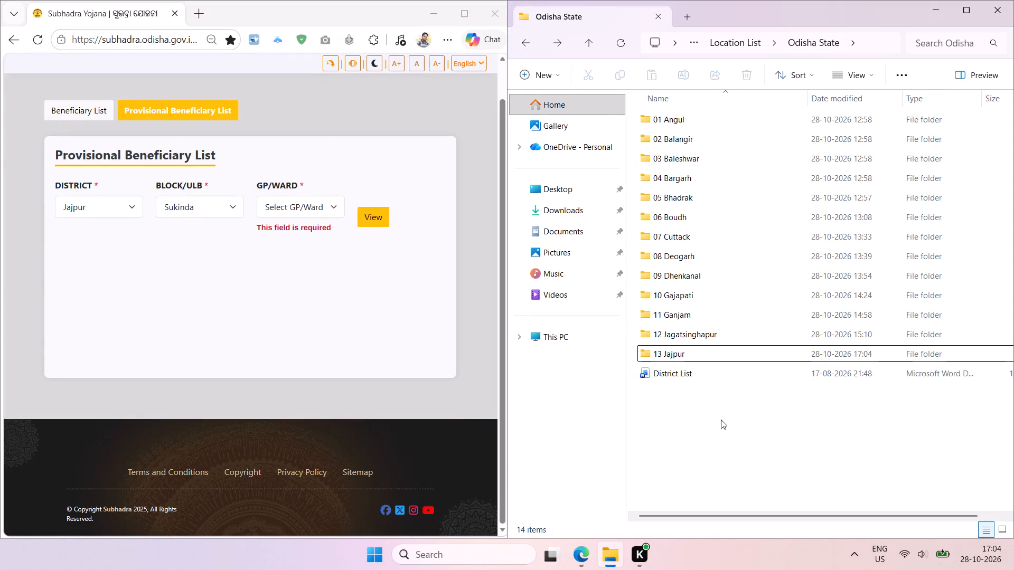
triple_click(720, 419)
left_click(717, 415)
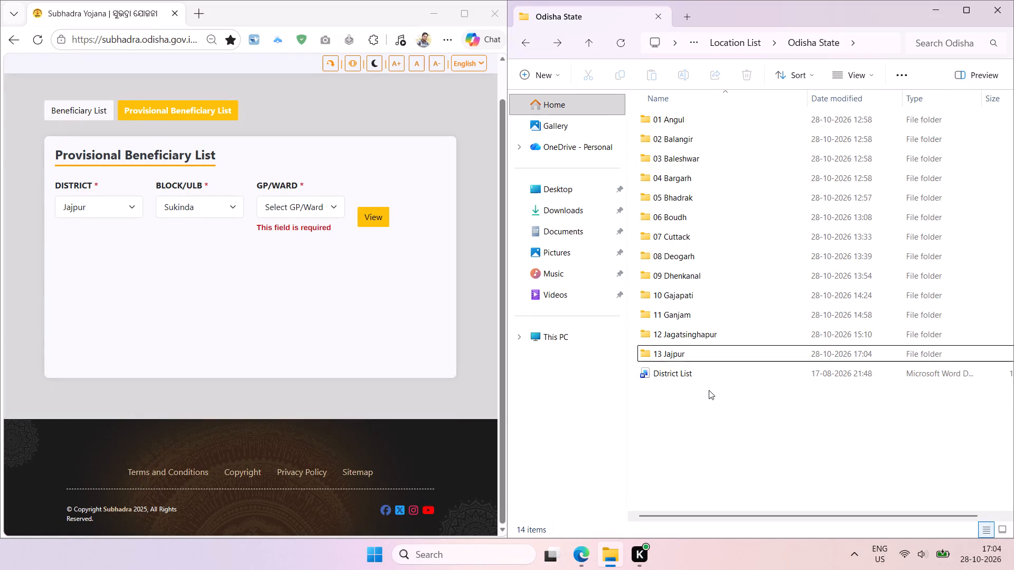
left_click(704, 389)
Select Jharsuguda as the district in the portal's Provisional Beneficiary List form.
left_click(151, 254)
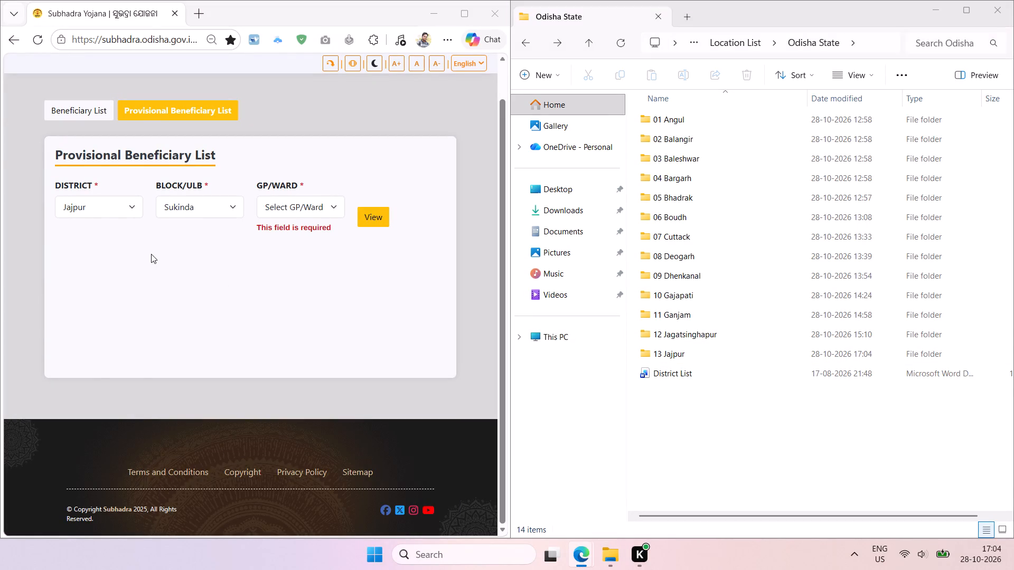
left_click(135, 206)
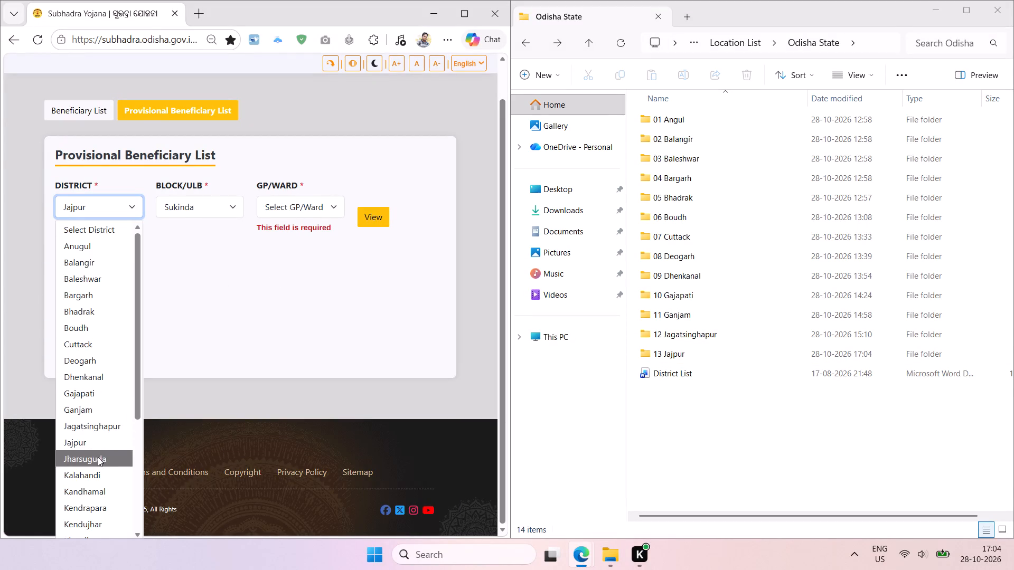
left_click(97, 457)
Duplicate the 13 Jajpur folder inside the Odisha State folder.
left_click(694, 406)
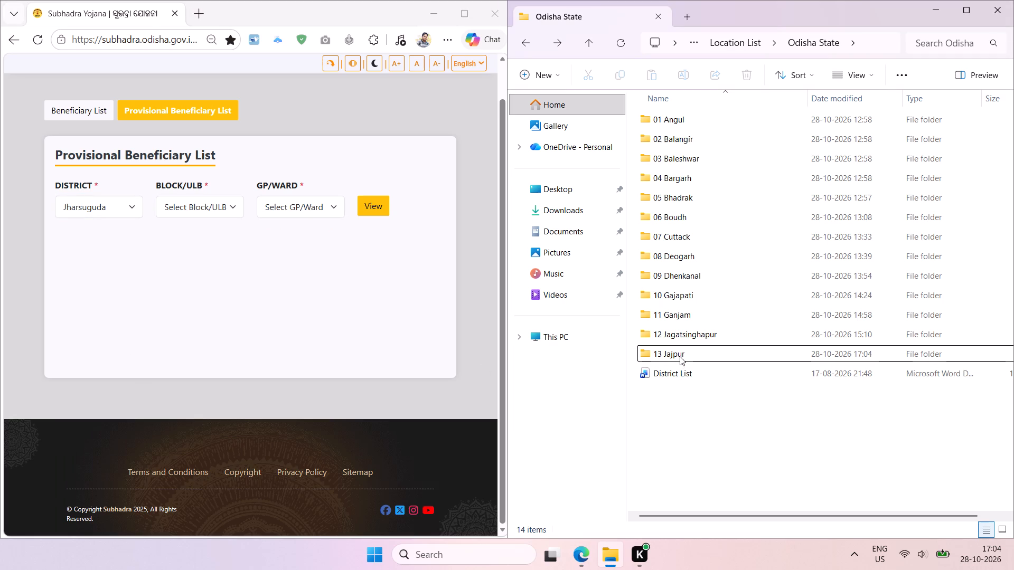
left_click(680, 356)
left_click(619, 73)
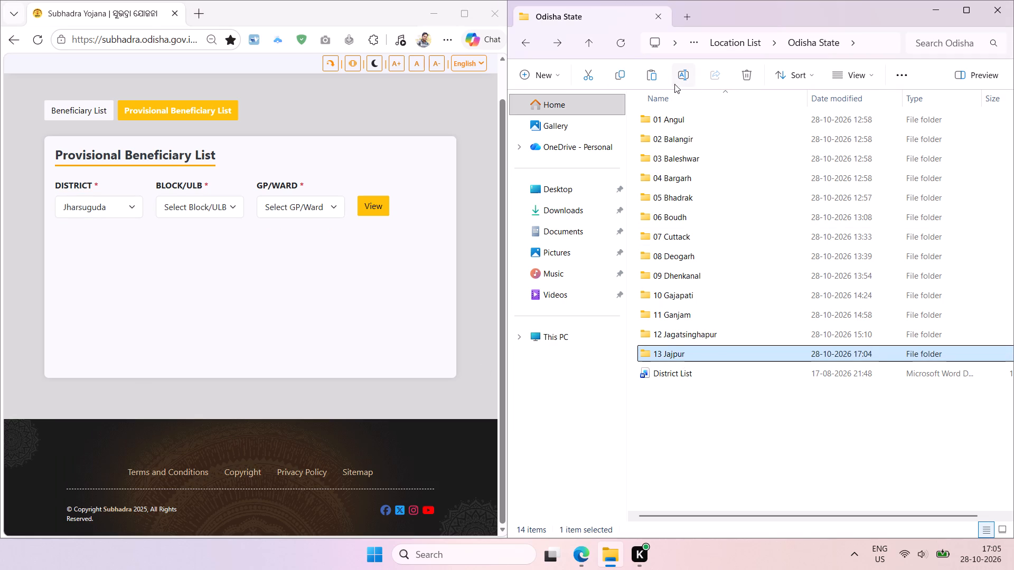
left_click(652, 77)
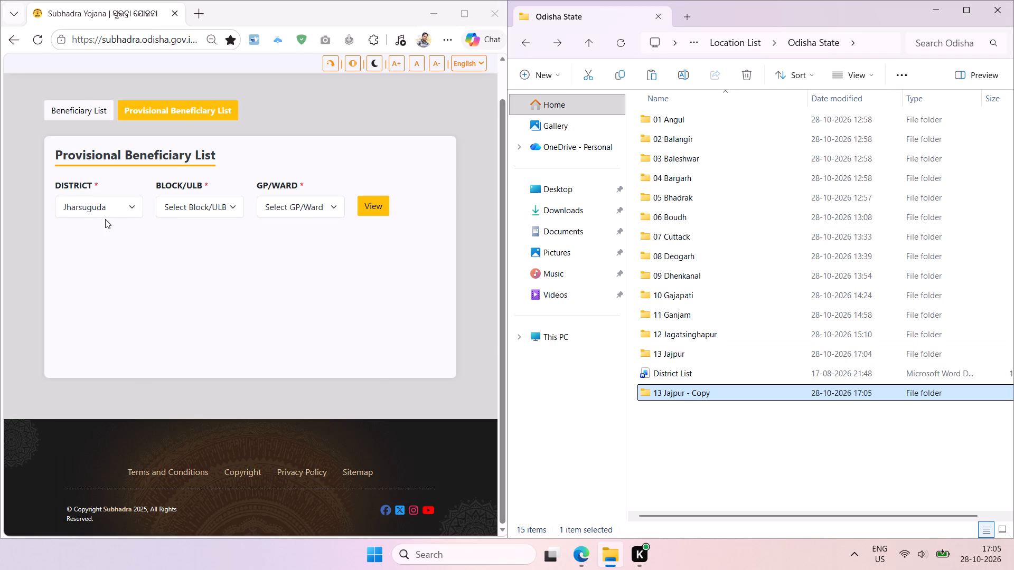
Rename the duplicated Jajpur folder as 14 Jharsuguda, using the district name captured as text from the portal.
key("shift+super+t")
left_click_drag(59, 194, 127, 251)
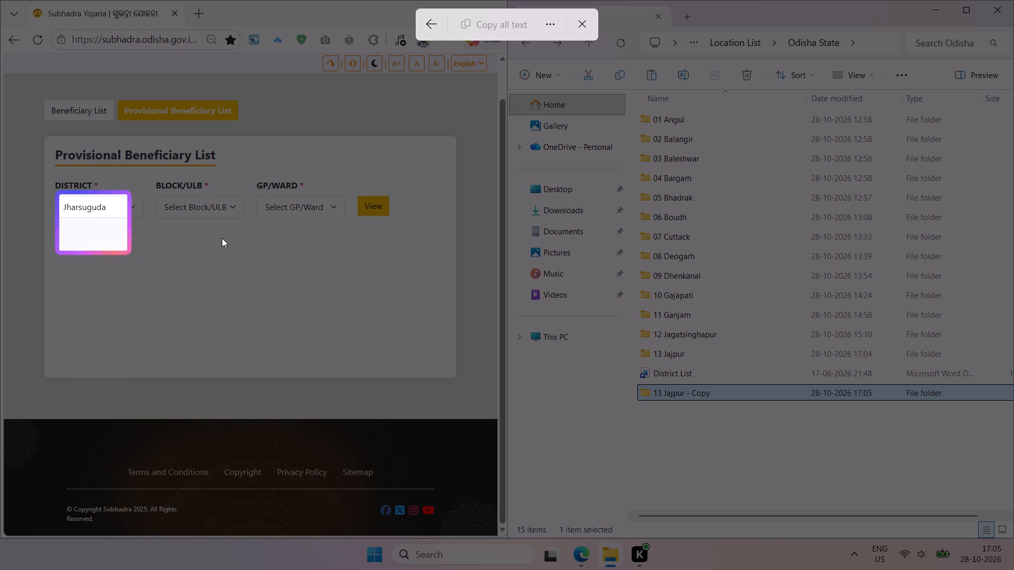
left_click(482, 26)
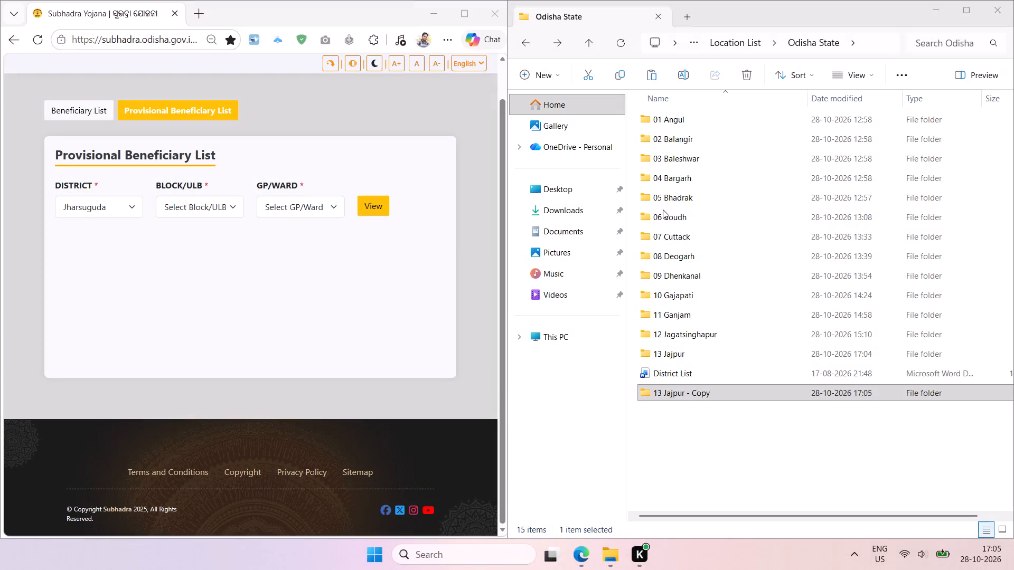
left_click(680, 415)
left_click(680, 391)
key("F2")
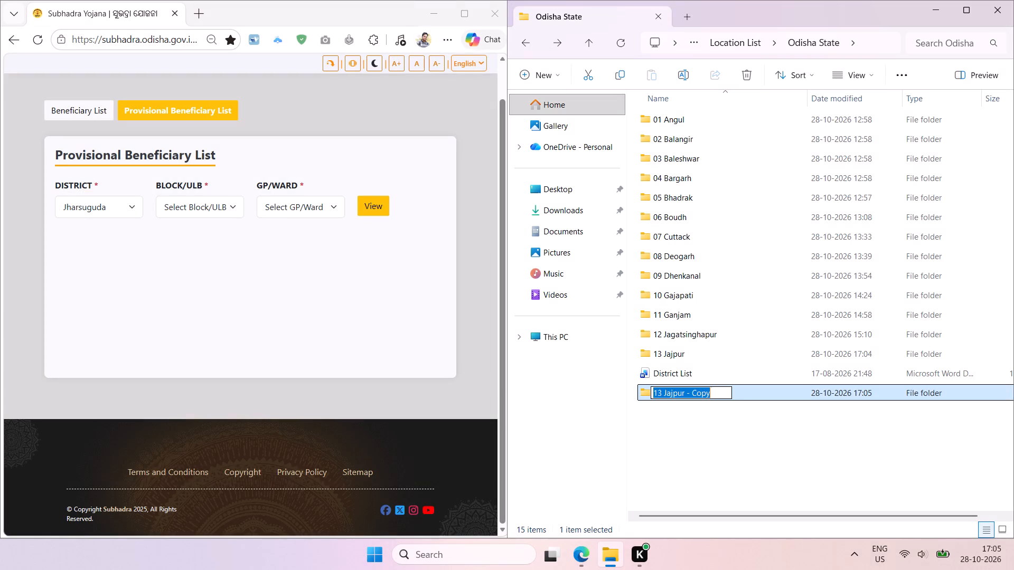
type("14")
key("space")
key("ctrl+v")
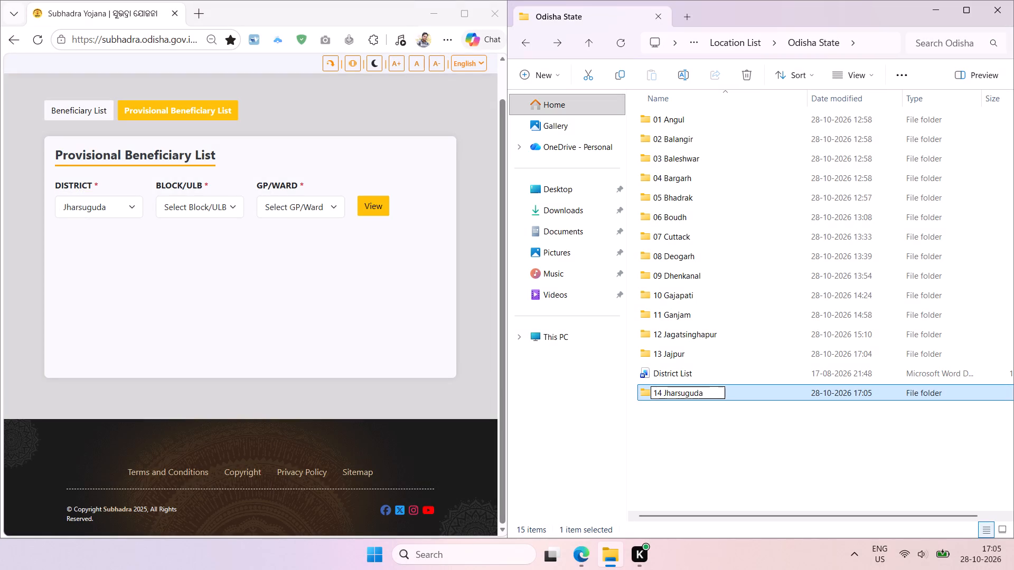
key("Return")
Open the Block and ULB document in the 14 Jharsuguda folder and replace Jajpur with Jharsuguda in its title.
key("Return")
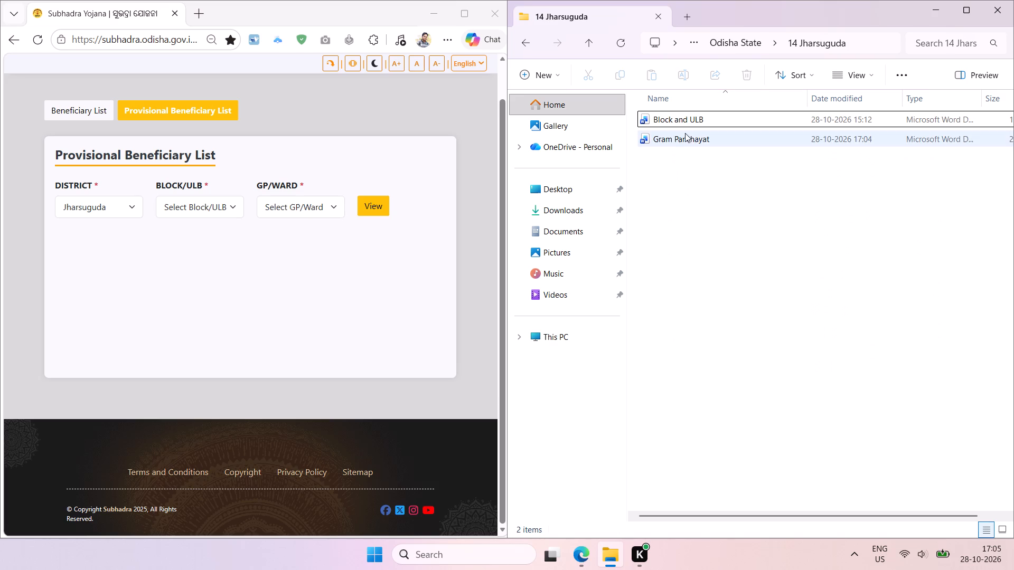
left_click(687, 130)
left_click(726, 125)
double_click(745, 122)
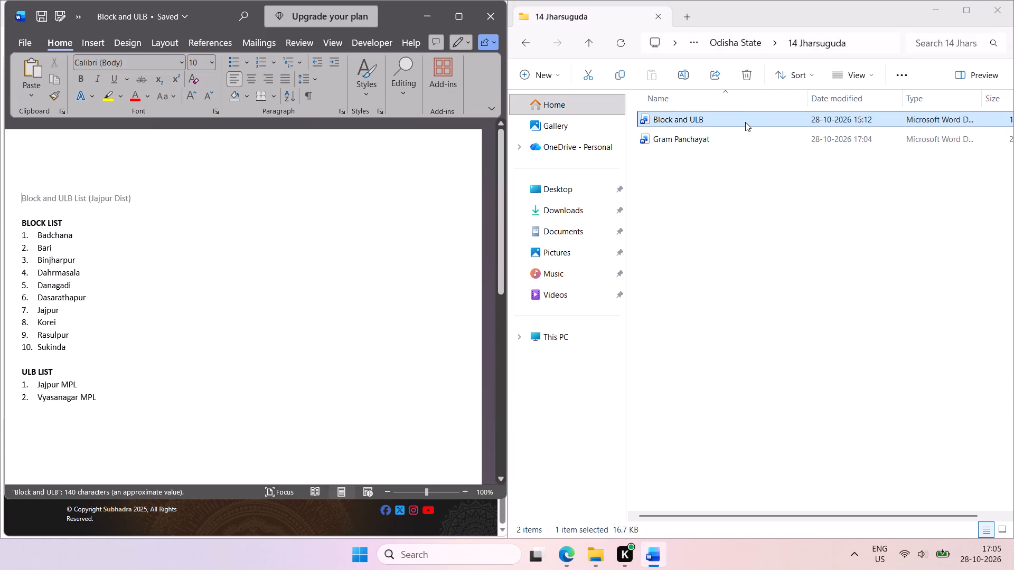
double_click(101, 197)
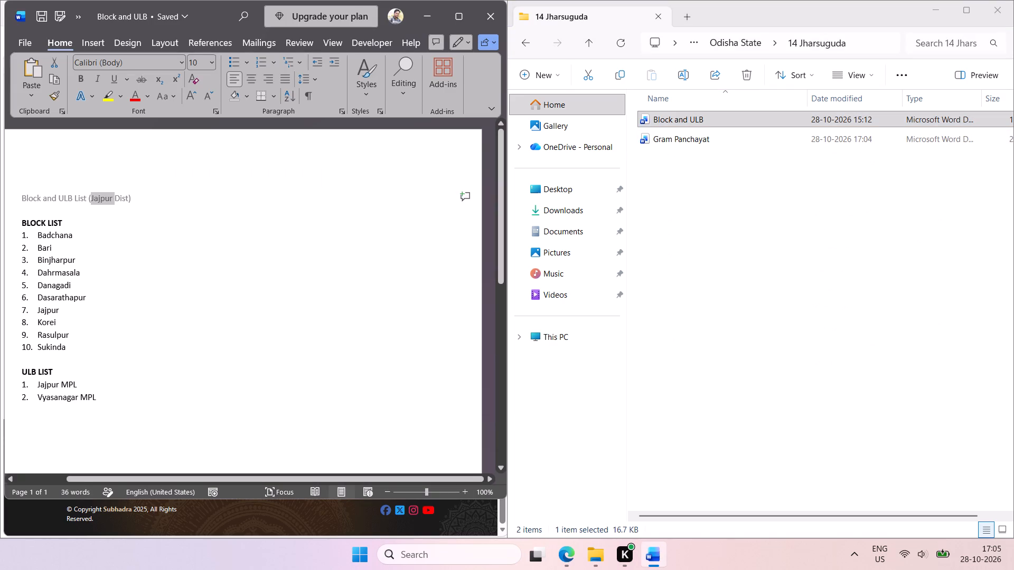
key("ctrl+v")
key("space")
Delete the old names under BLOCK LIST and ULB LIST, keeping both headings, and save and close the document.
left_click_drag(78, 344, 75, 343)
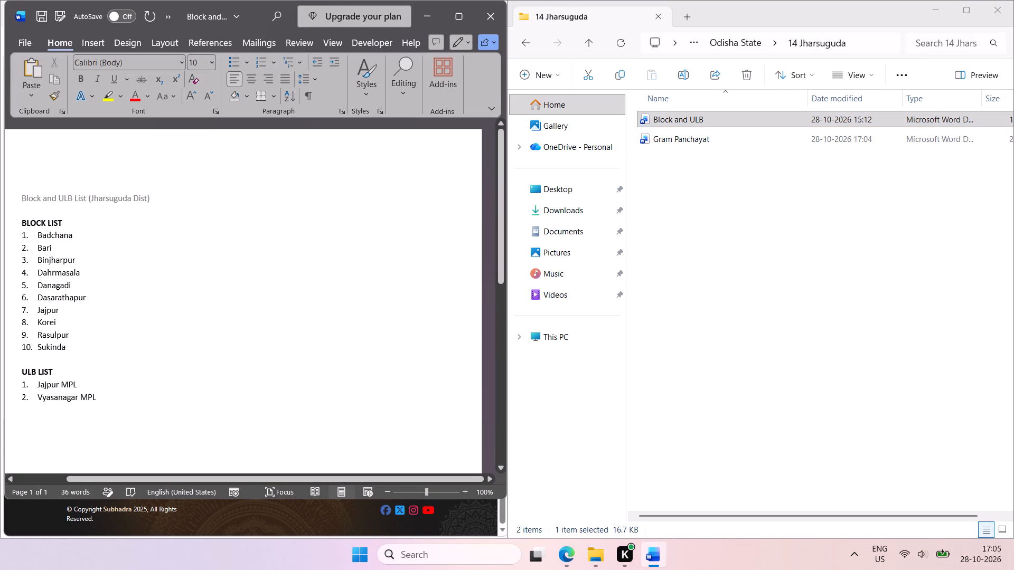
left_click_drag(75, 343, 7, 238)
key("BackSpace")
left_click_drag(102, 275, 26, 264)
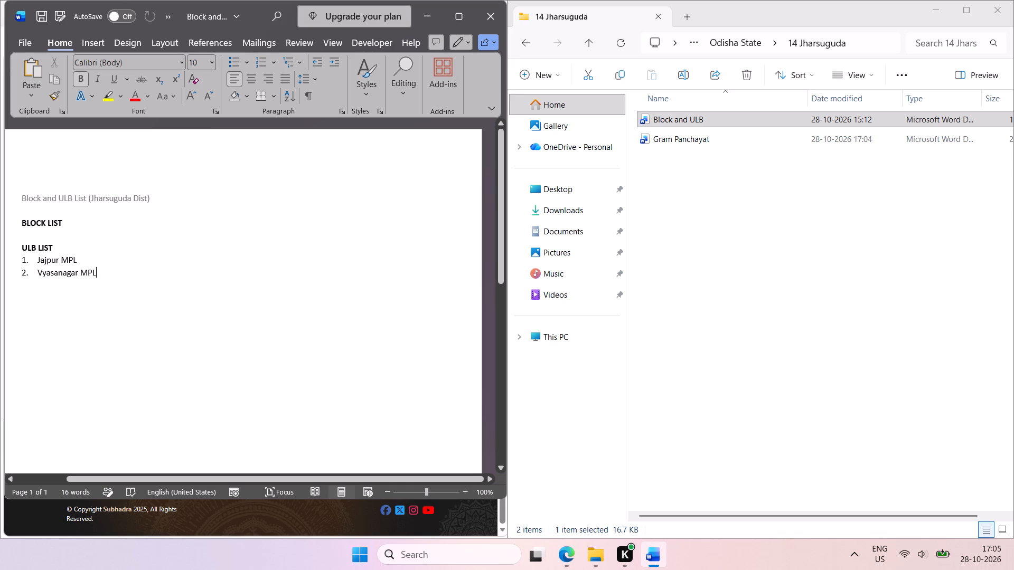
left_click_drag(26, 264, 12, 262)
key("BackSpace")
key("Return")
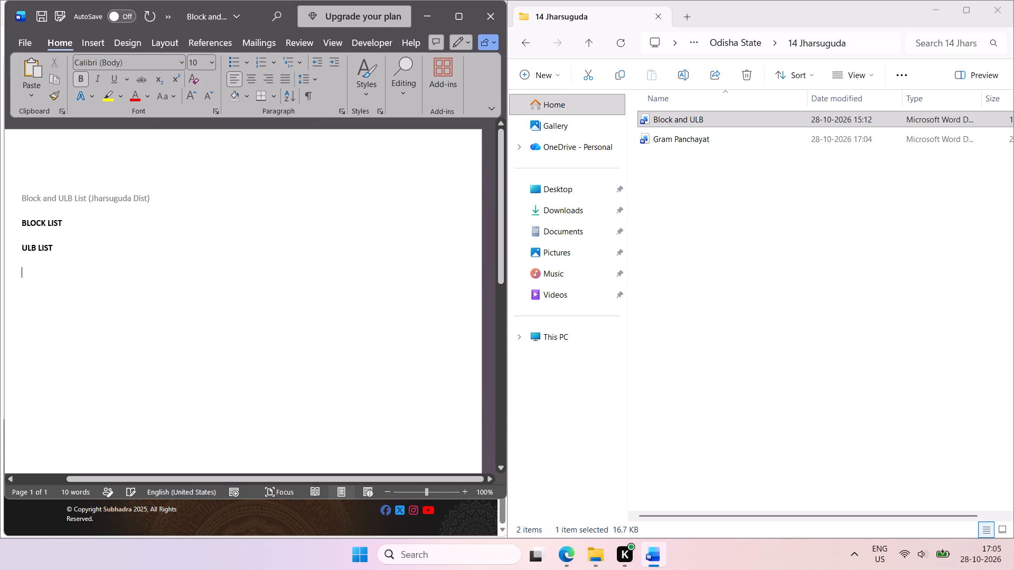
key("ctrl+s")
left_click(494, 16)
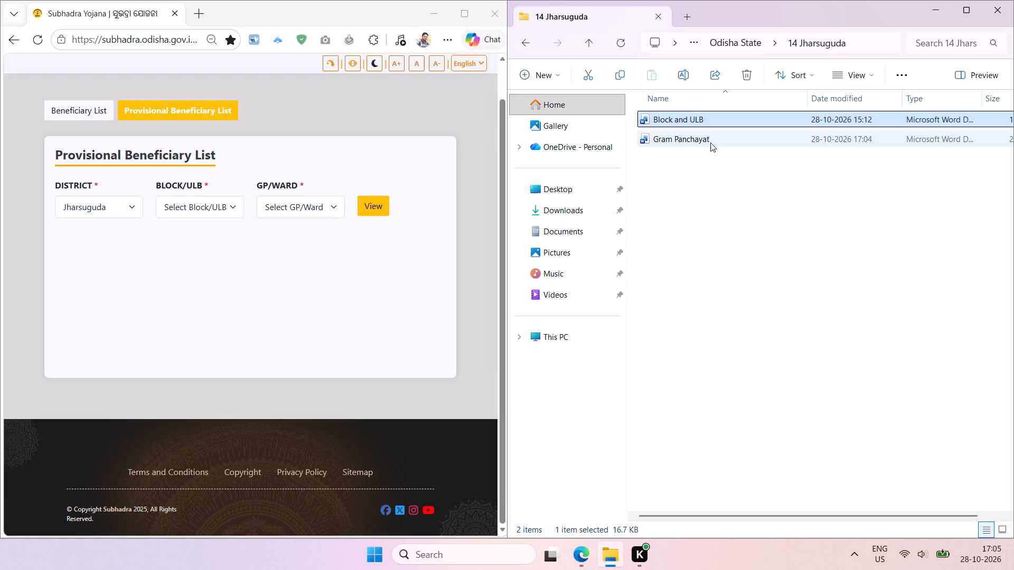
Open the Gram Panchayat document in the 14 Jharsuguda folder and replace Jajpur with Jharsuguda in its title.
left_click(710, 142)
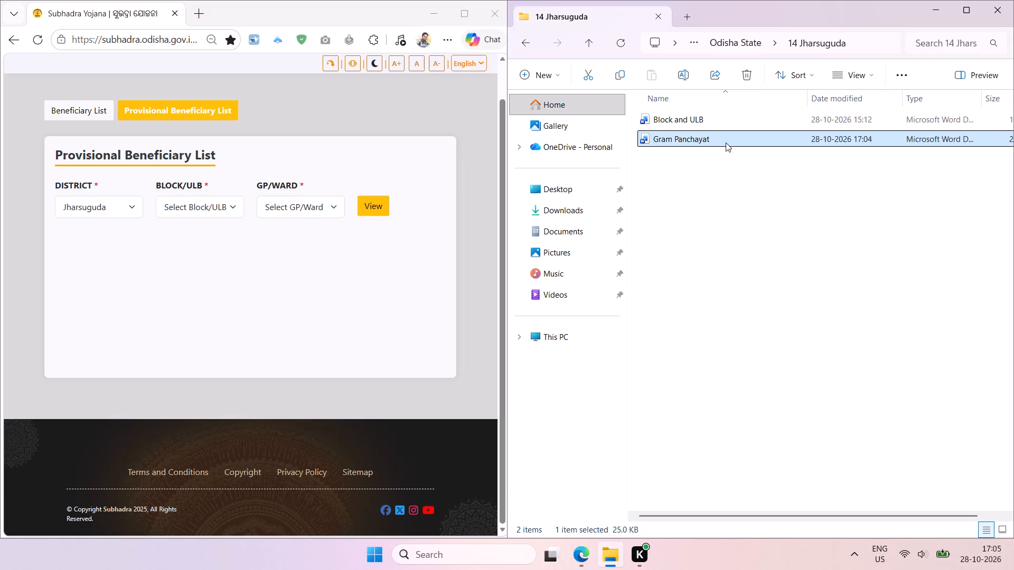
double_click(731, 143)
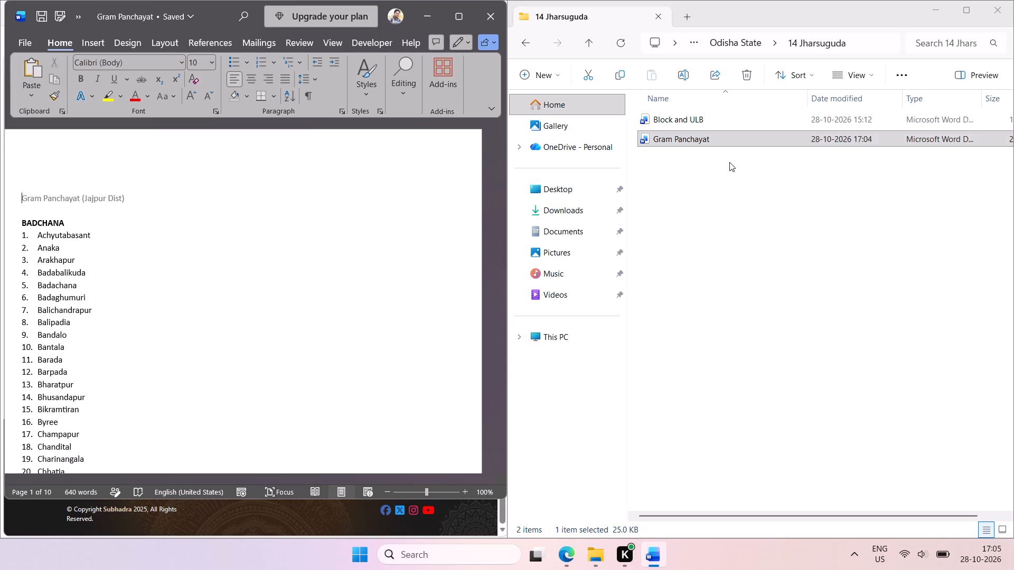
left_click(729, 164)
double_click(730, 141)
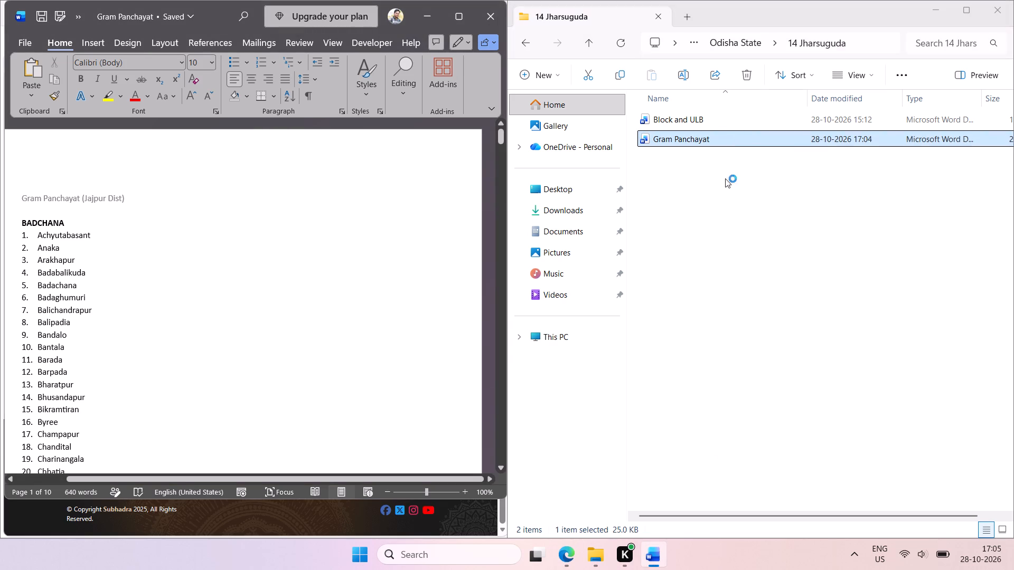
left_click(652, 564)
double_click(737, 137)
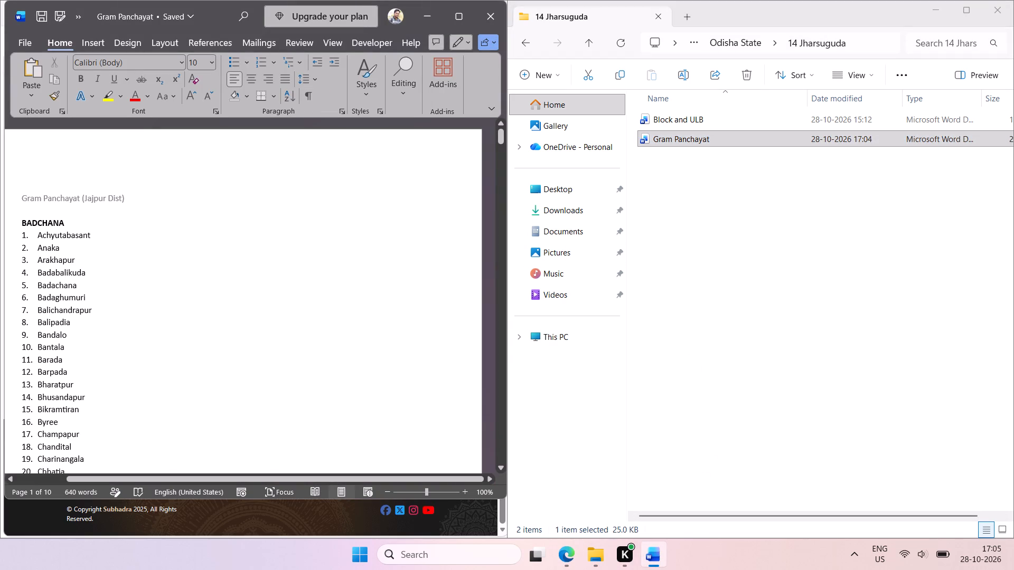
double_click(93, 194)
key("ctrl+v")
key("space")
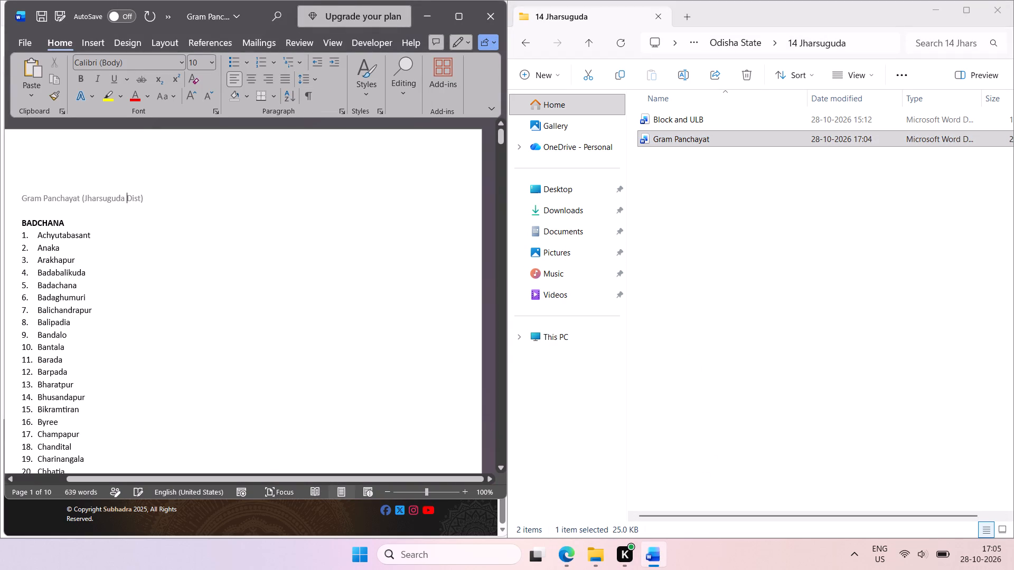
Clear all the old Gram Panchayat lists, keeping only the Jharsuguda title and the BADCHANA heading.
left_click_drag(69, 223, 7, 182)
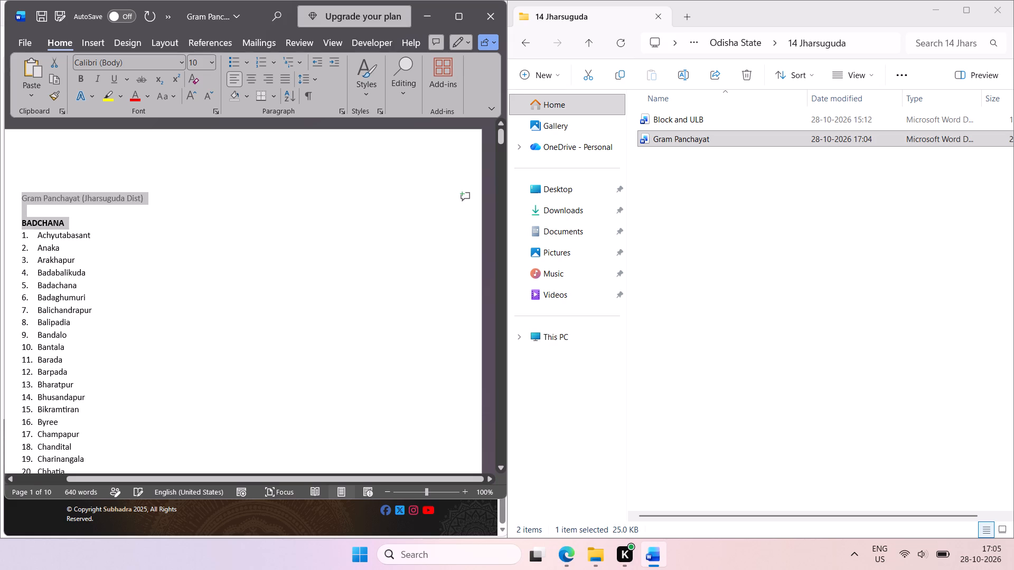
key("ctrl+c")
key("ctrl+a")
key("ctrl+v")
Replace the BADCHANA heading with the placeholder 000, and save and close the Gram Panchayat document.
double_click(41, 217)
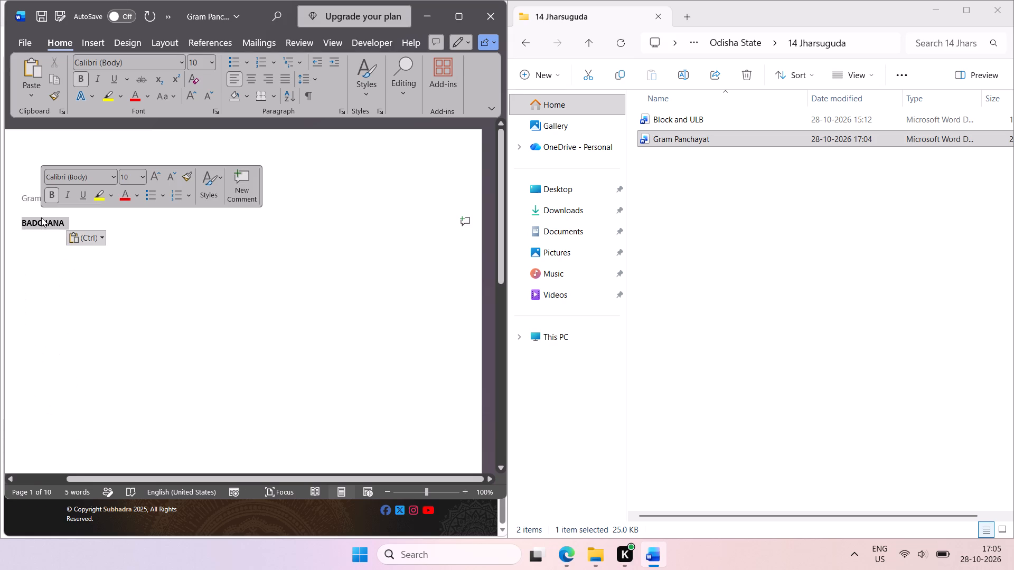
type("000")
key("ctrl+s")
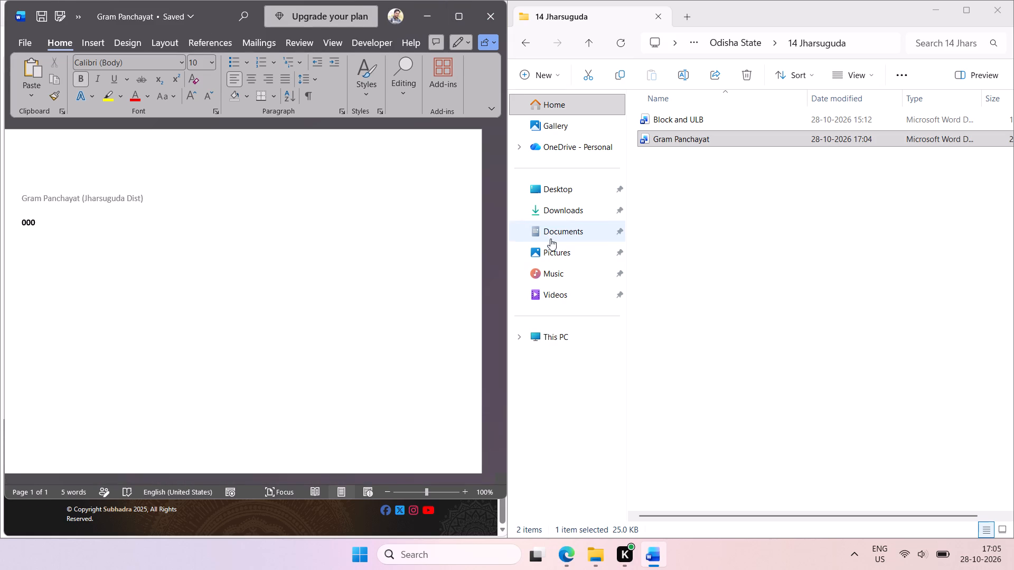
left_click(497, 16)
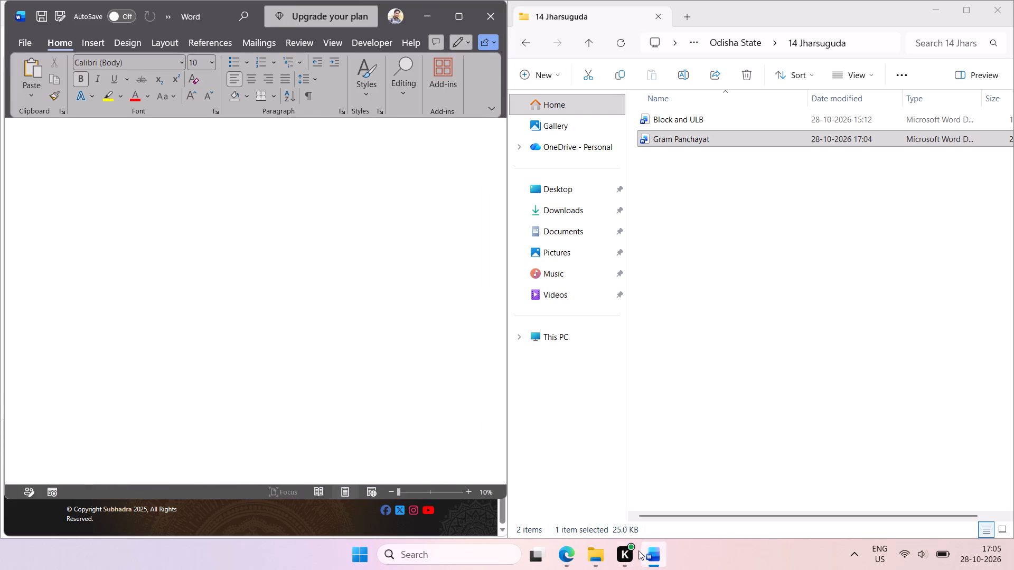